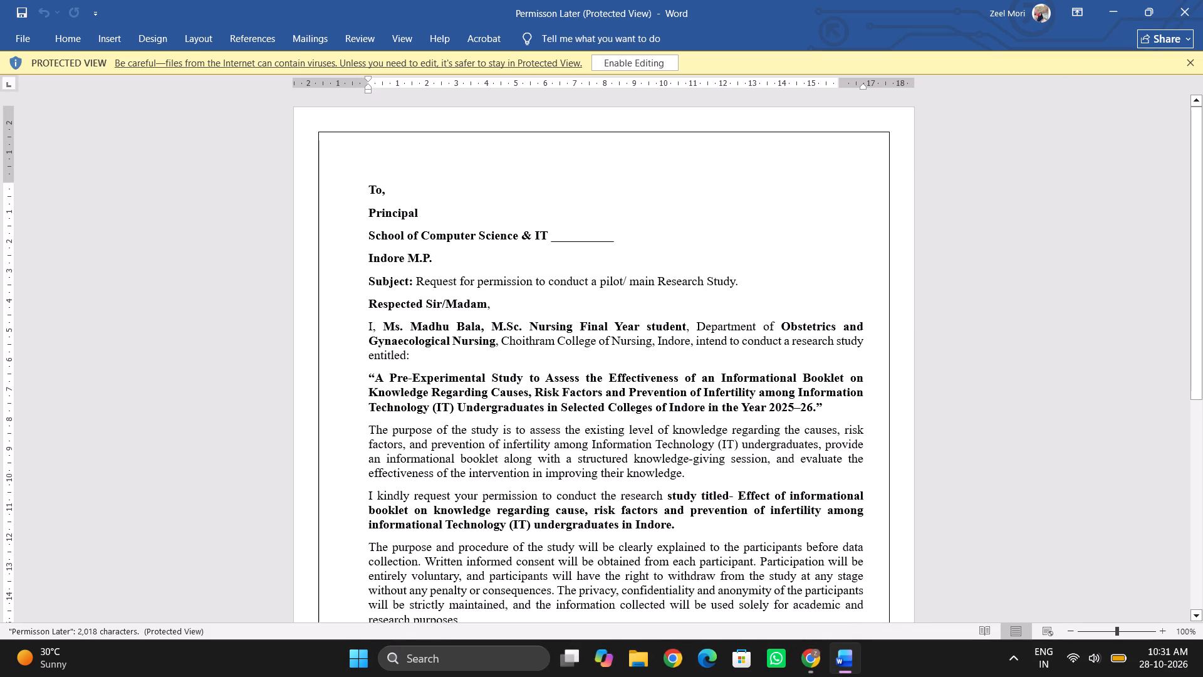
Take the permission letter document out of Protected View so that it can be edited.
{"action": "left_click", "coordinate": [642, 65]}
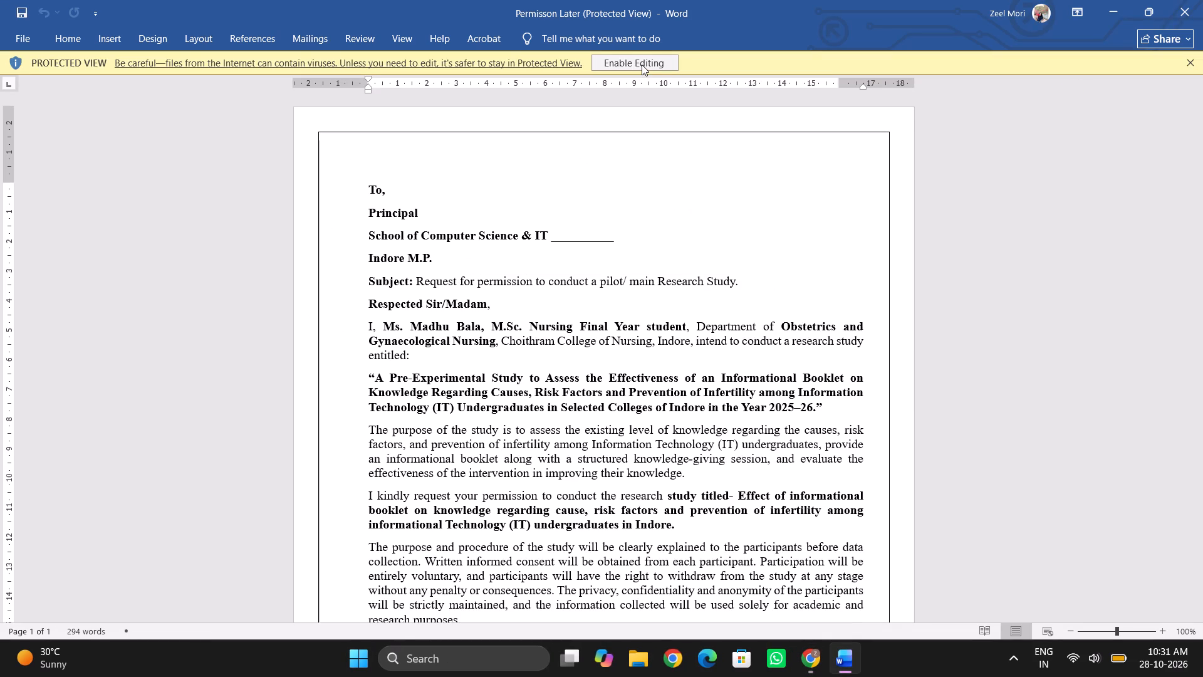
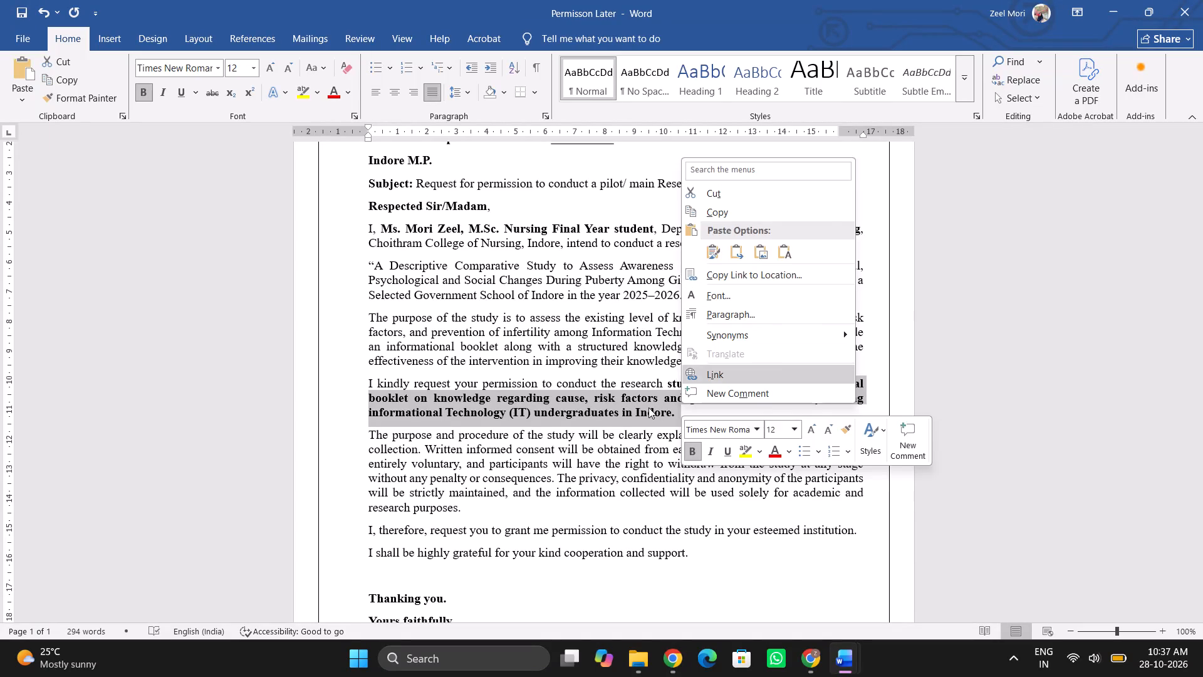
Replace the bold infertility title after "study titled-" with the copied "A Descriptive Comparative Study…" title, keeping the purpose-and-procedure text as a separate paragraph.
{"action": "left_click", "coordinate": [648, 407]}
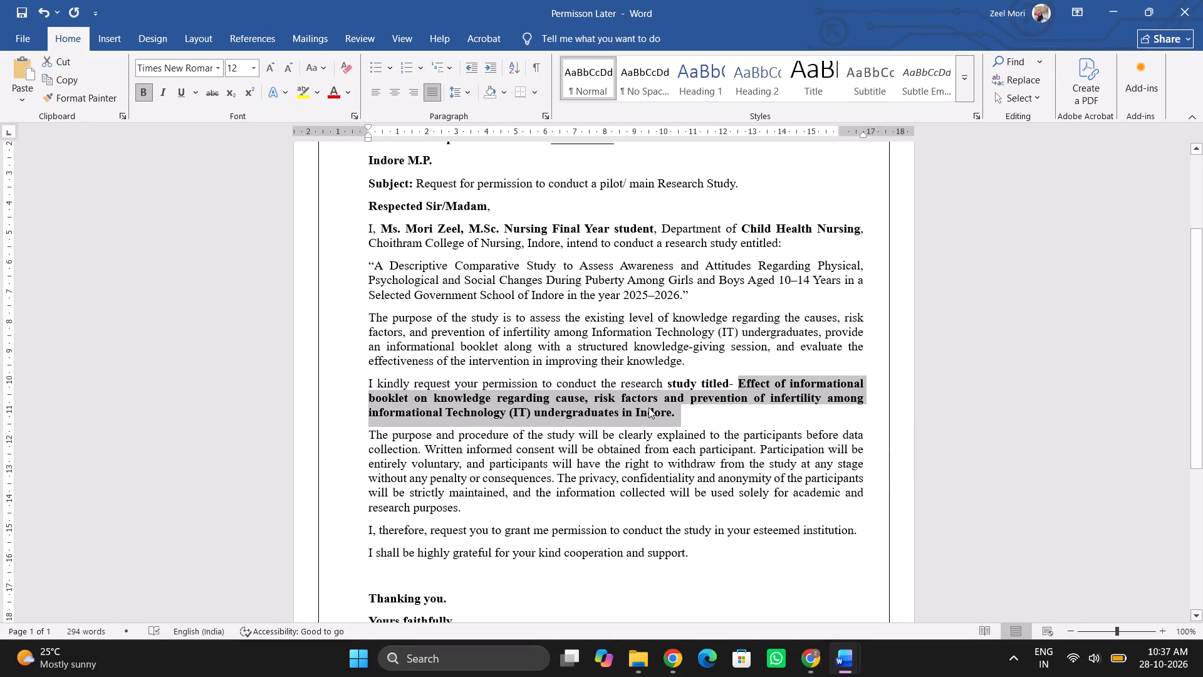
{"action": "key", "text": "ctrl+v"}
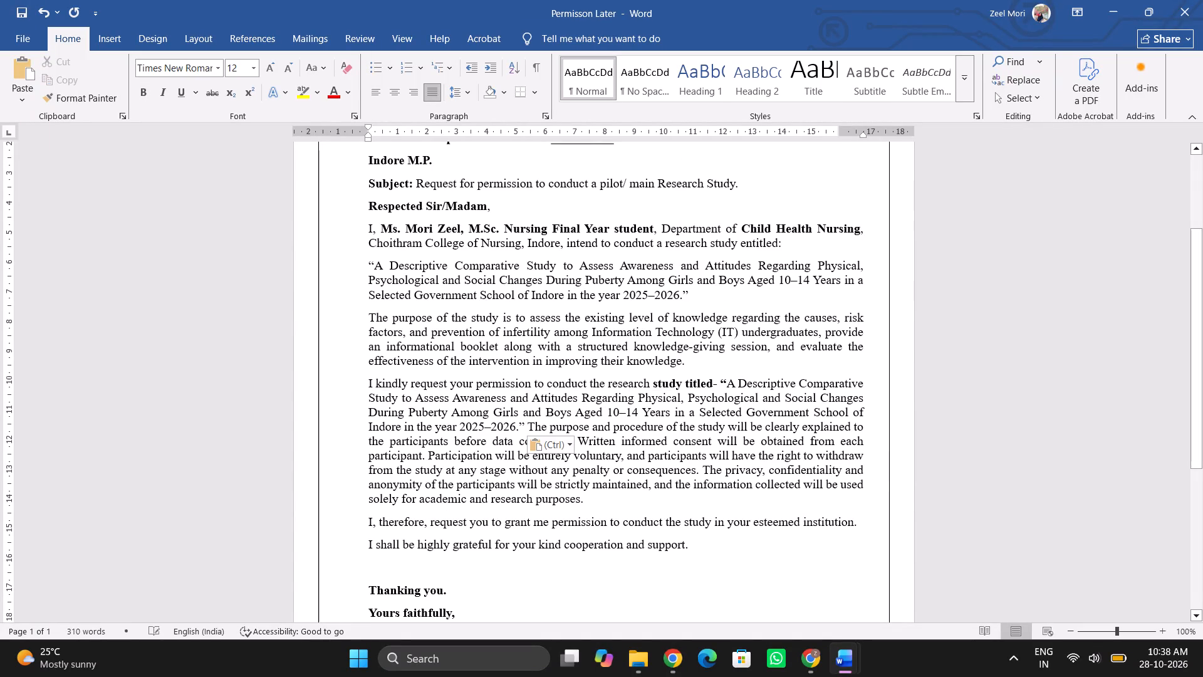
{"action": "key", "text": "Return"}
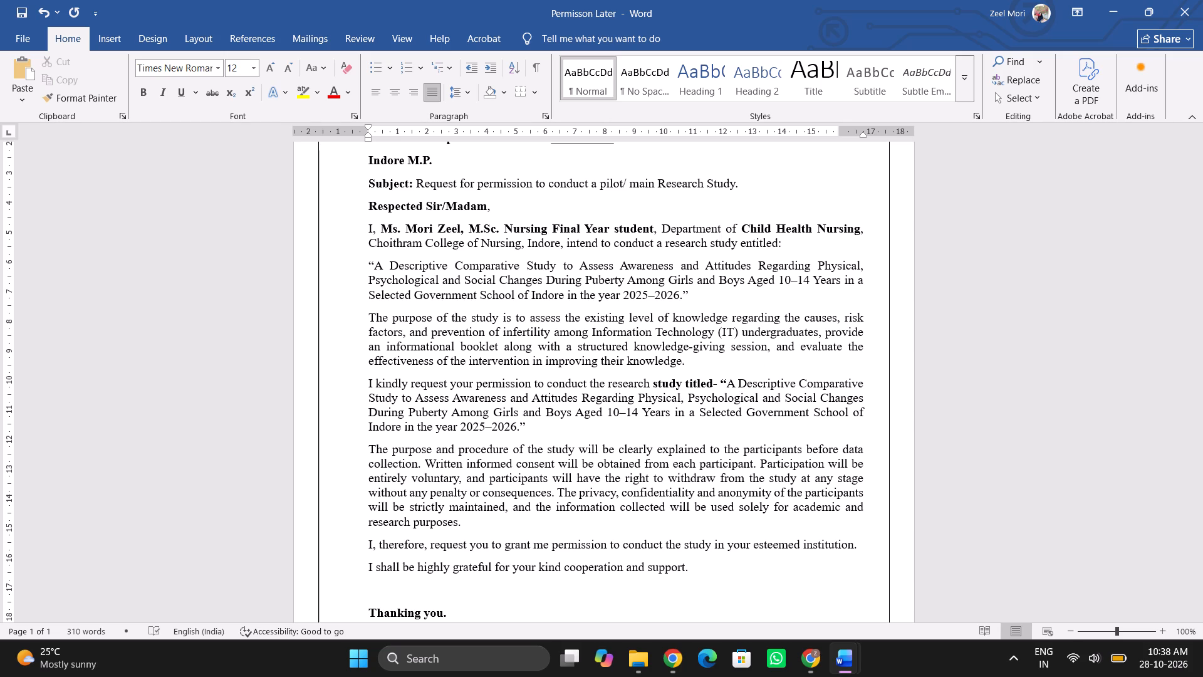
Delete "in the year 2025–2026" from the study title in the permission request paragraph so it ends at "Indore.".
{"action": "left_click", "coordinate": [513, 424]}
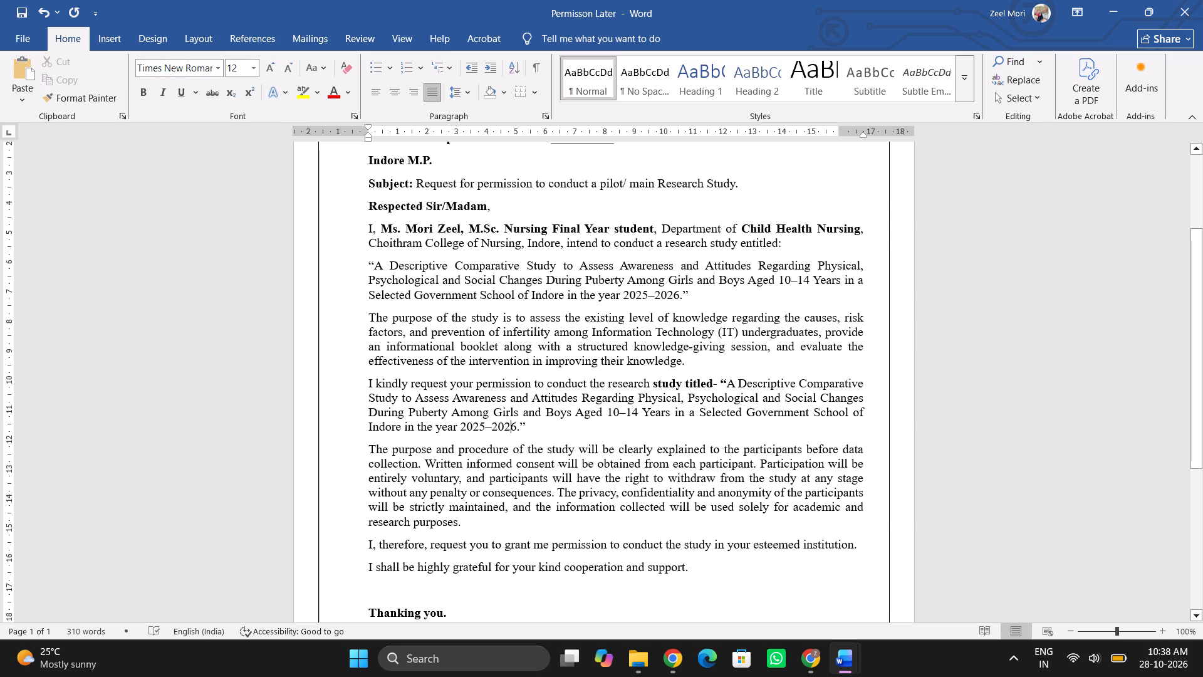
{"action": "left_click", "coordinate": [516, 424]}
{"action": "key", "text": "BackSpace"}
{"action": "key", "text": "BackSpace"}
{"action": "key", "text": "BackSpace"}
{"action": "key", "text": "BackSpace"}
{"action": "key", "text": "BackSpace"}
{"action": "key", "text": "BackSpace"}
{"action": "key", "text": "BackSpace"}
{"action": "key", "text": "BackSpace"}
{"action": "key", "text": "BackSpace"}
{"action": "key", "text": "BackSpace"}
{"action": "key", "text": "BackSpace"}
{"action": "key", "text": "BackSpace"}
{"action": "key", "text": "BackSpace"}
{"action": "key", "text": "BackSpace"}
{"action": "key", "text": "BackSpace"}
{"action": "key", "text": "BackSpace"}
{"action": "key", "text": "BackSpace"}
{"action": "key", "text": "BackSpace"}
{"action": "key", "text": "BackSpace"}
{"action": "key", "text": "BackSpace"}
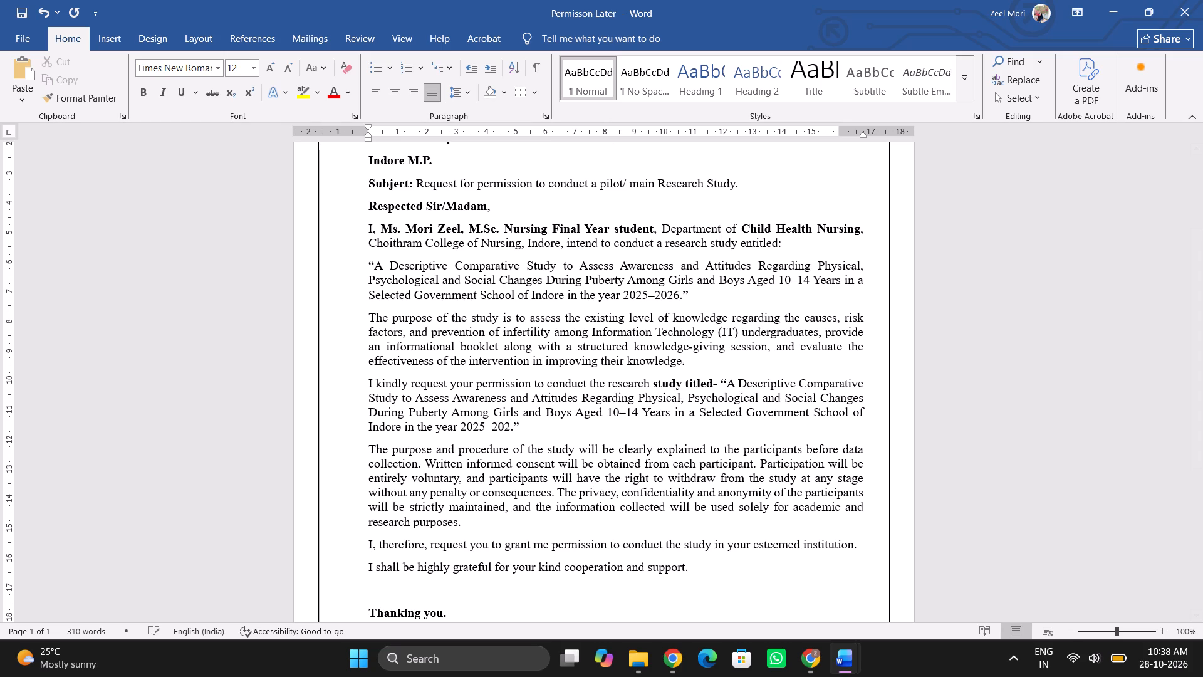
{"action": "key", "text": "BackSpace"}
{"action": "key", "text": "BackSpace"}
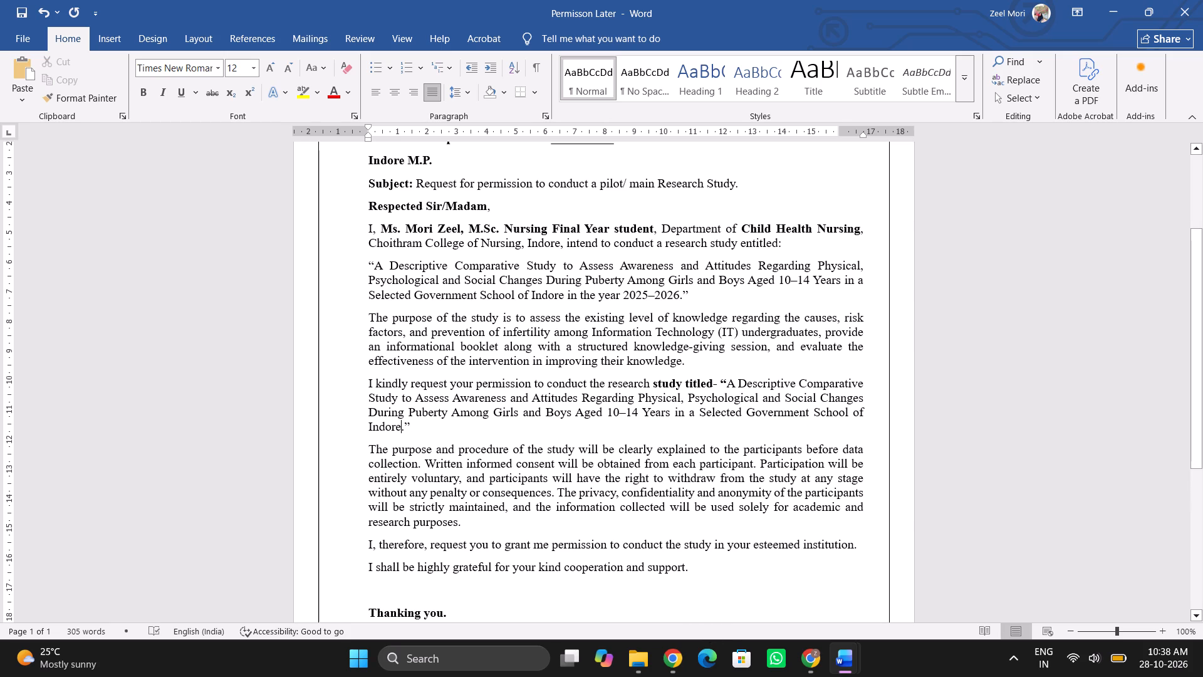
Replace the researcher's name after "Ms." in the signature block with the student's name used in the letter's introduction.
{"action": "scroll", "coordinate": [714, 417], "scroll_direction": "down", "scroll_amount": 1}
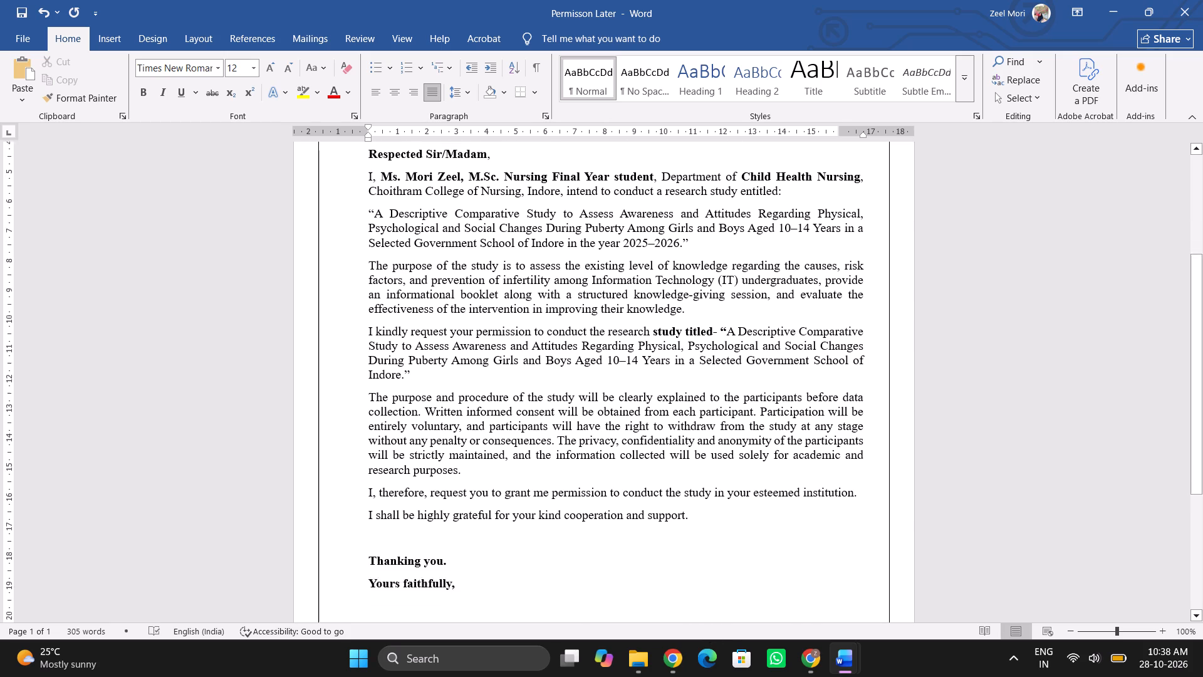
{"action": "scroll", "coordinate": [714, 417], "scroll_direction": "down", "scroll_amount": 2}
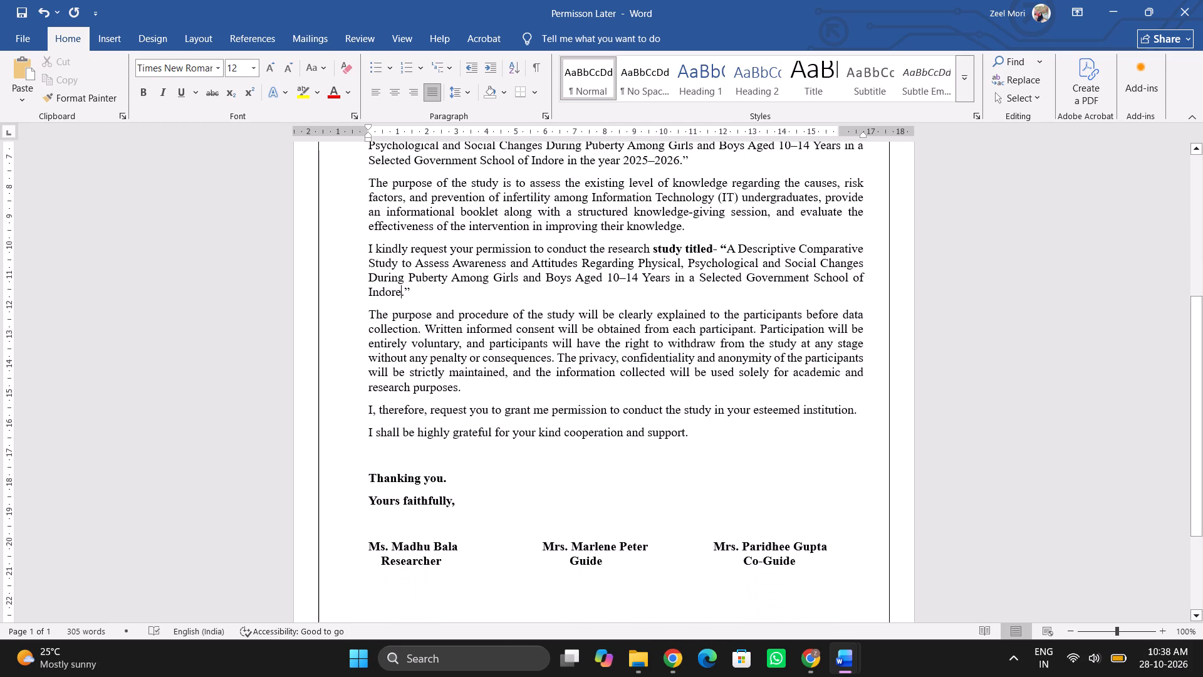
{"action": "left_click", "coordinate": [459, 547]}
{"action": "key", "text": "BackSpace"}
{"action": "key", "text": "BackSpace"}
{"action": "key", "text": "BackSpace"}
{"action": "key", "text": "BackSpace"}
{"action": "key", "text": "BackSpace"}
{"action": "key", "text": "BackSpace"}
{"action": "key", "text": "BackSpace"}
{"action": "key", "text": "BackSpace"}
{"action": "key", "text": "BackSpace"}
{"action": "key", "text": "BackSpace"}
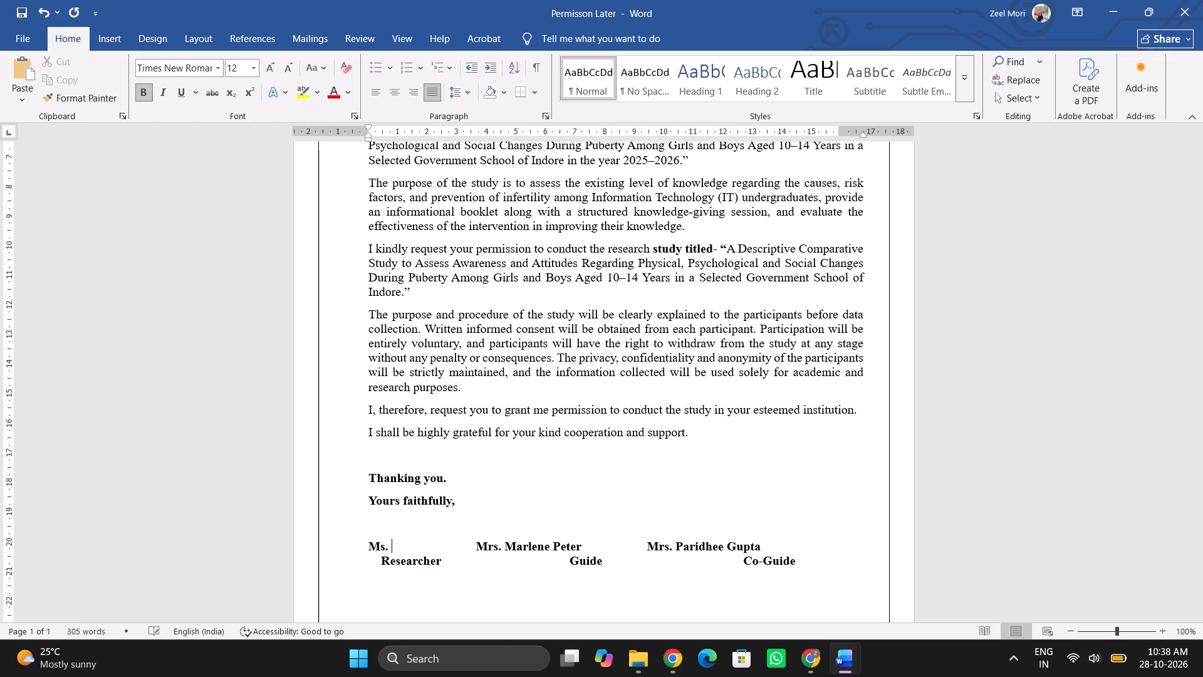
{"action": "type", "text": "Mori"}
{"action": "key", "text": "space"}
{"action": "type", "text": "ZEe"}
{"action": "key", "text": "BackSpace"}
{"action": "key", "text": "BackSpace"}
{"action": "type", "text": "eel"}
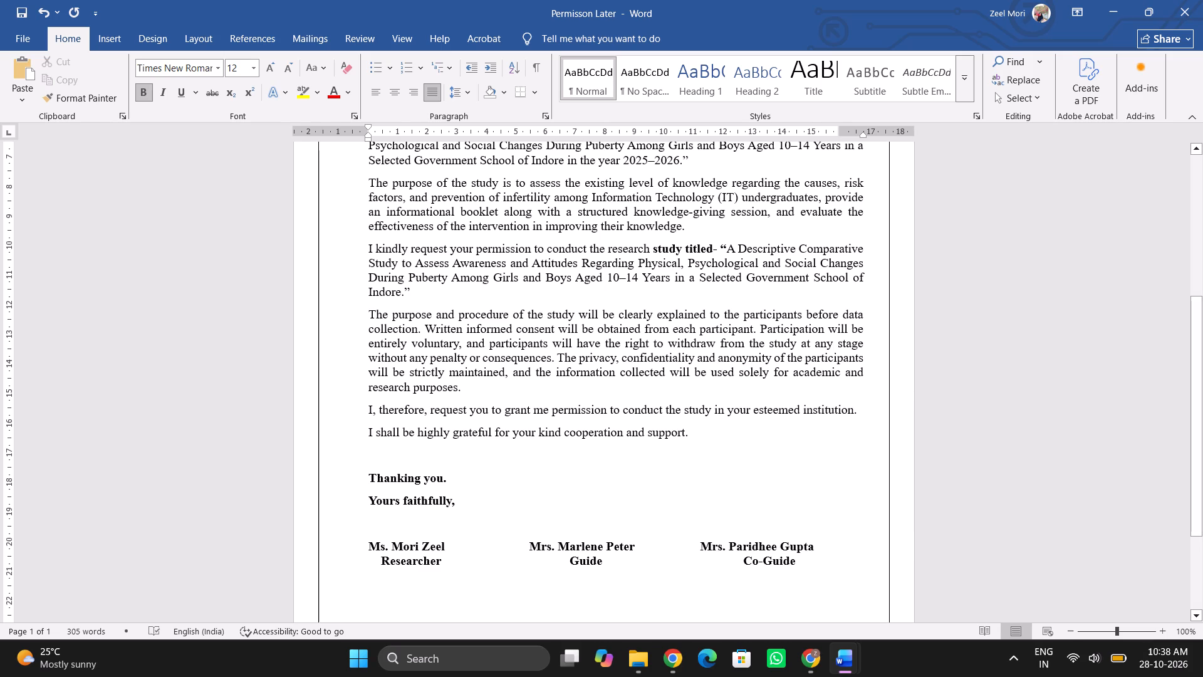
Delete the guide's name in the signature block, cutting its title back to "Mr".
{"action": "left_click", "coordinate": [638, 545]}
{"action": "key", "text": "BackSpace"}
{"action": "key", "text": "BackSpace"}
{"action": "key", "text": "BackSpace"}
{"action": "key", "text": "BackSpace"}
{"action": "key", "text": "BackSpace"}
{"action": "key", "text": "BackSpace"}
{"action": "key", "text": "BackSpace"}
{"action": "key", "text": "BackSpace"}
{"action": "key", "text": "BackSpace"}
{"action": "key", "text": "BackSpace"}
{"action": "key", "text": "BackSpace"}
{"action": "key", "text": "BackSpace"}
{"action": "key", "text": "BackSpace"}
{"action": "key", "text": "BackSpace"}
{"action": "key", "text": "BackSpace"}
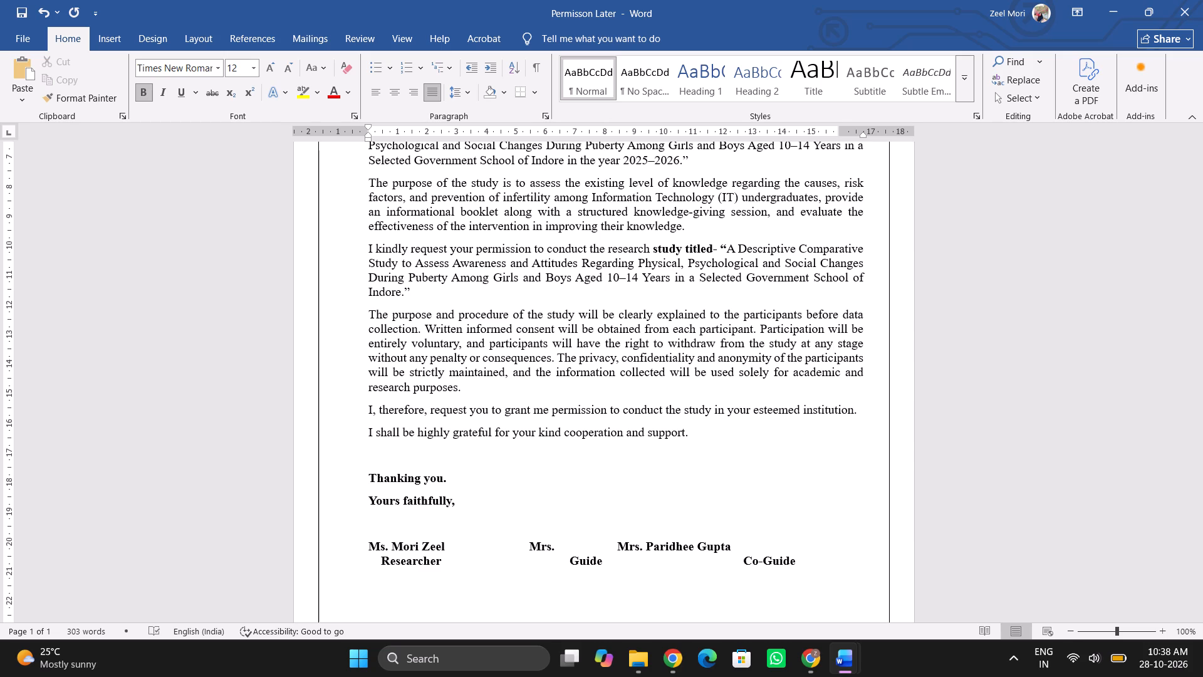
{"action": "key", "text": "BackSpace"}
{"action": "key", "text": "BackSpace"}
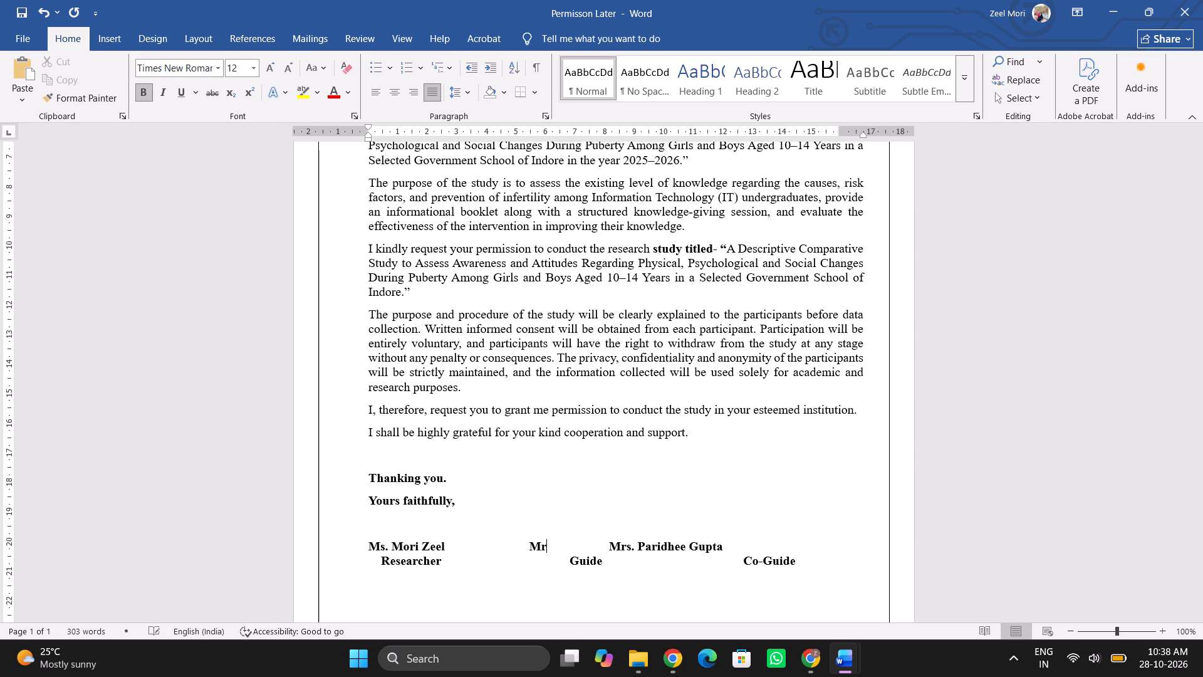
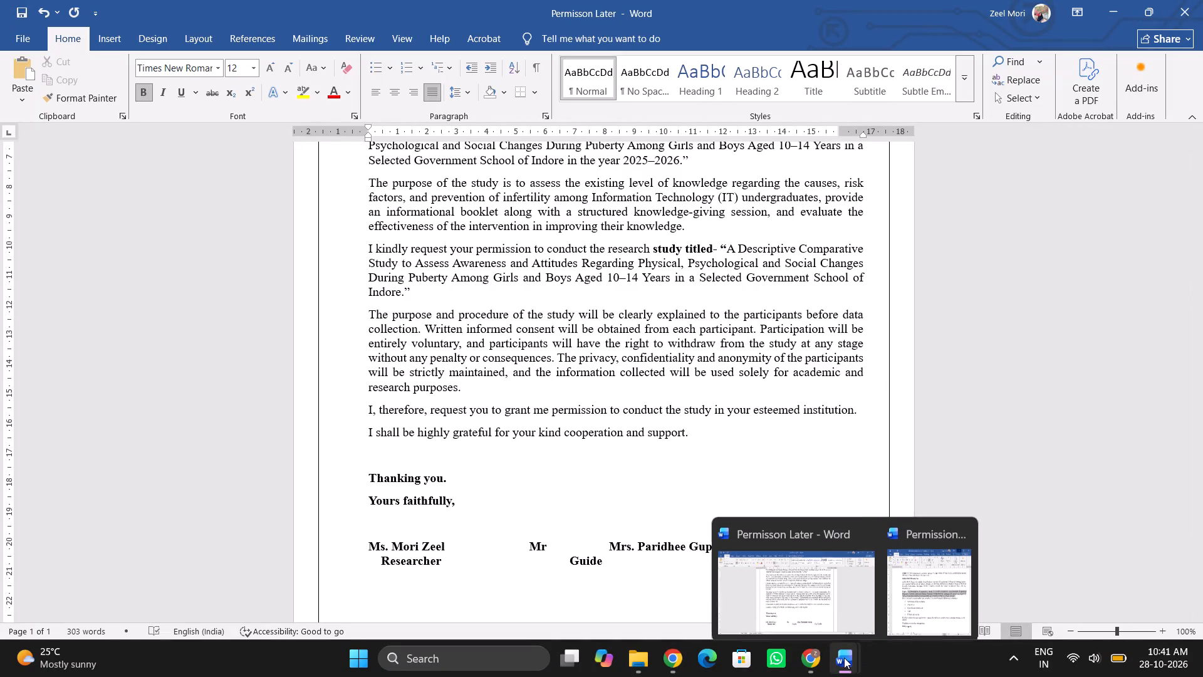
Switch to the tool validation letter and bring up its signature block.
{"action": "scroll", "coordinate": [837, 594], "scroll_direction": "right", "scroll_amount": 1}
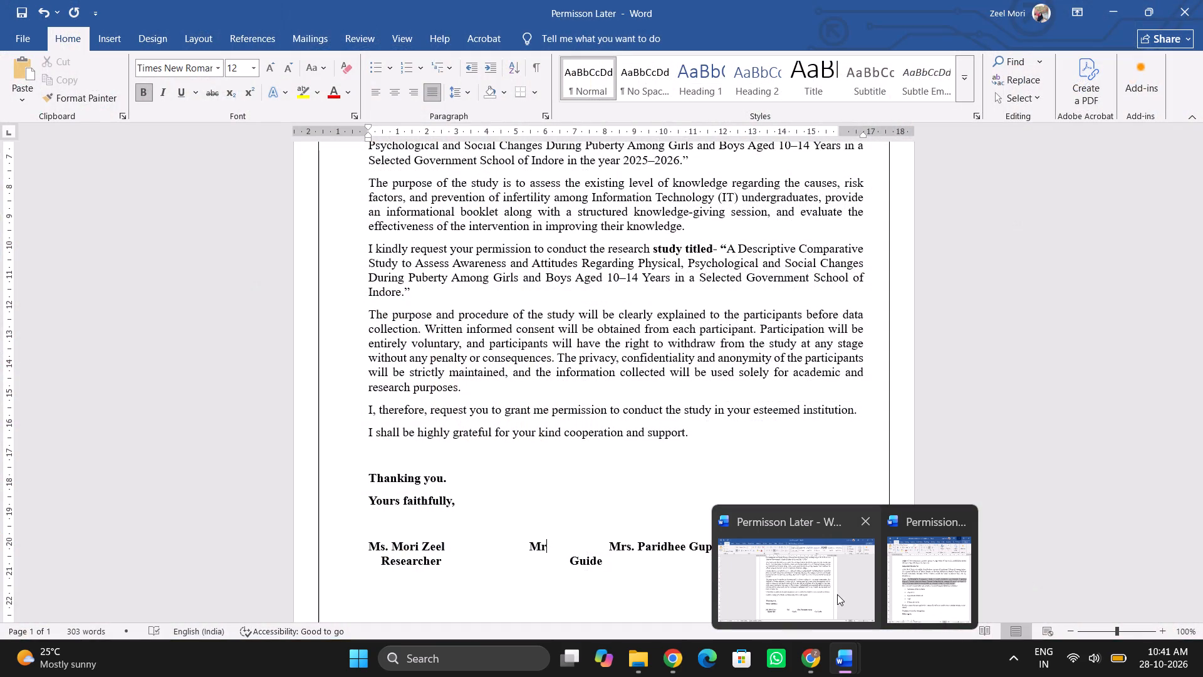
{"action": "scroll", "coordinate": [837, 594], "scroll_direction": "right", "scroll_amount": 1}
{"action": "left_click", "coordinate": [916, 590]}
{"action": "scroll", "coordinate": [916, 590], "scroll_direction": "down", "scroll_amount": 3}
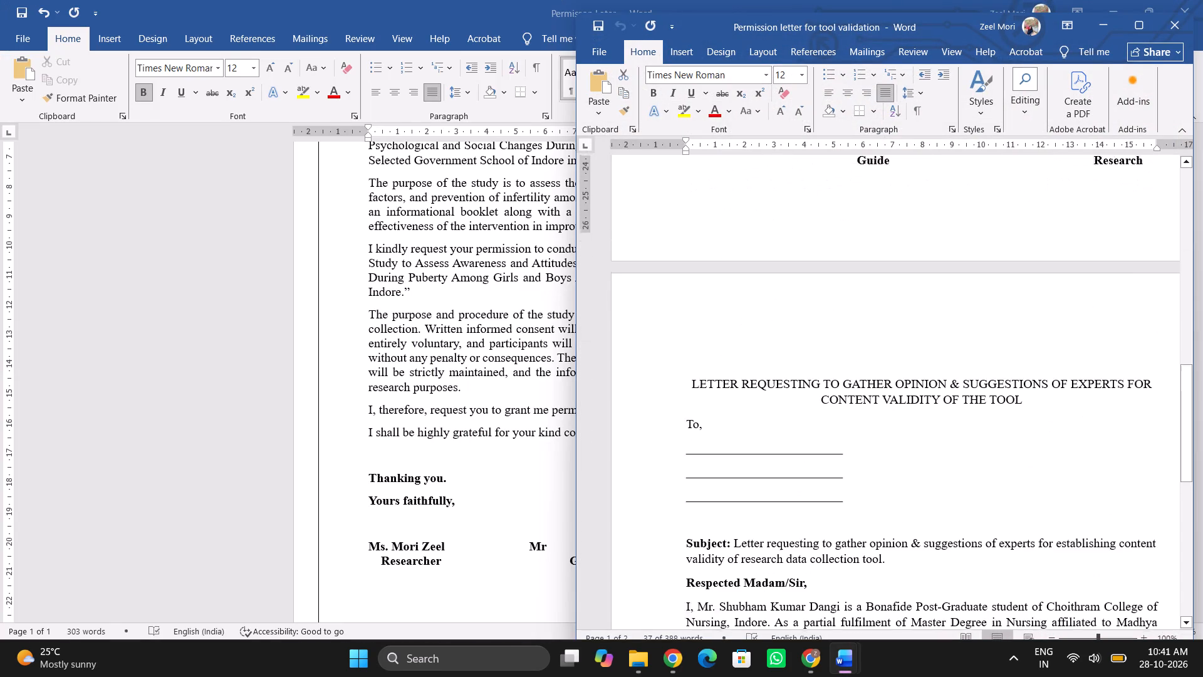
Arrange the tool validation letter and the permission letter side by side with both signature blocks in view.
{"action": "scroll", "coordinate": [916, 590], "scroll_direction": "up", "scroll_amount": 4}
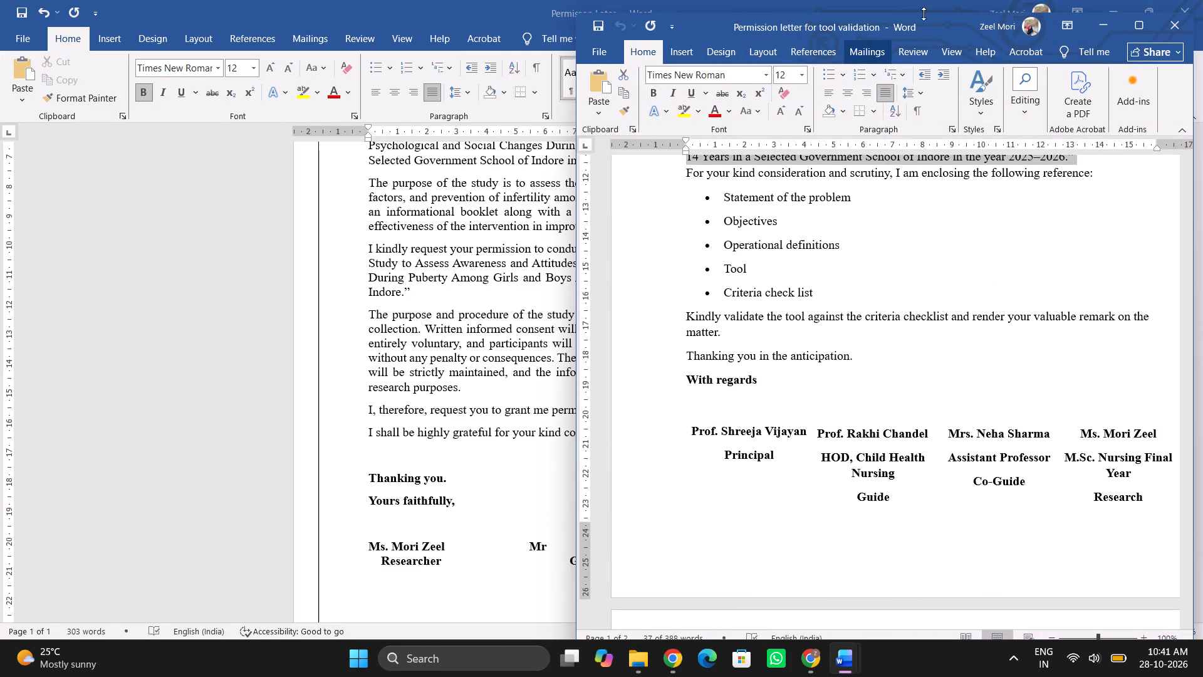
{"action": "left_click_drag", "start_coordinate": [944, 22], "coordinate": [133, 58]}
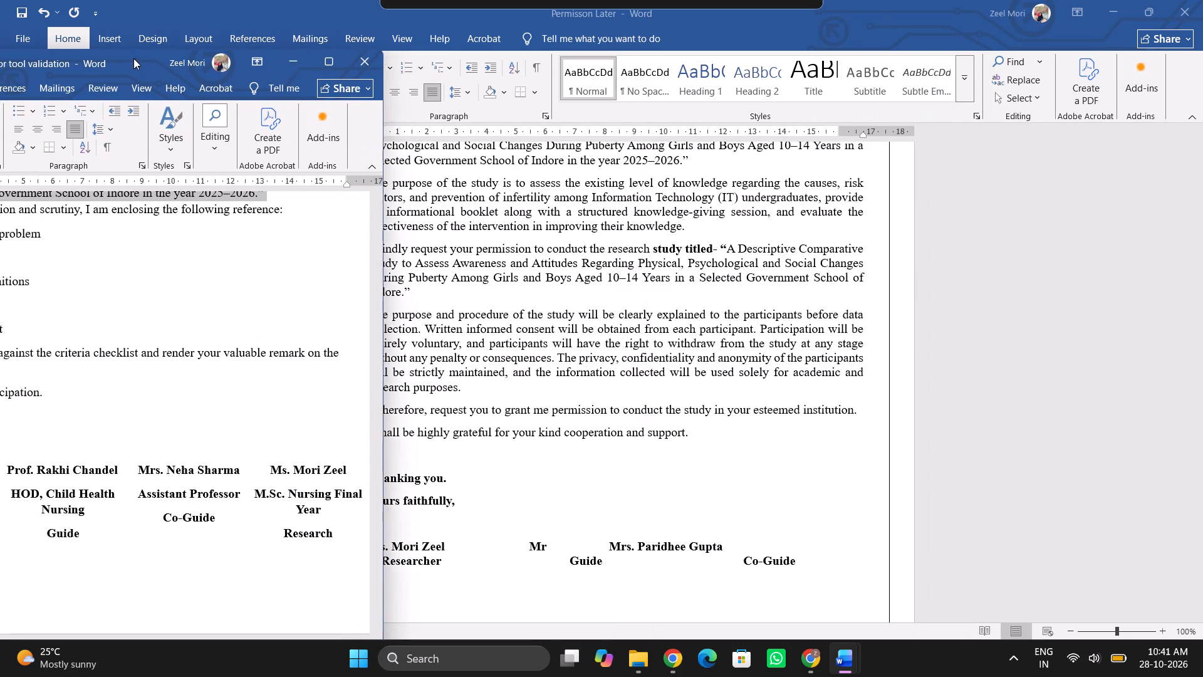
{"action": "left_click_drag", "start_coordinate": [133, 58], "coordinate": [143, 57]}
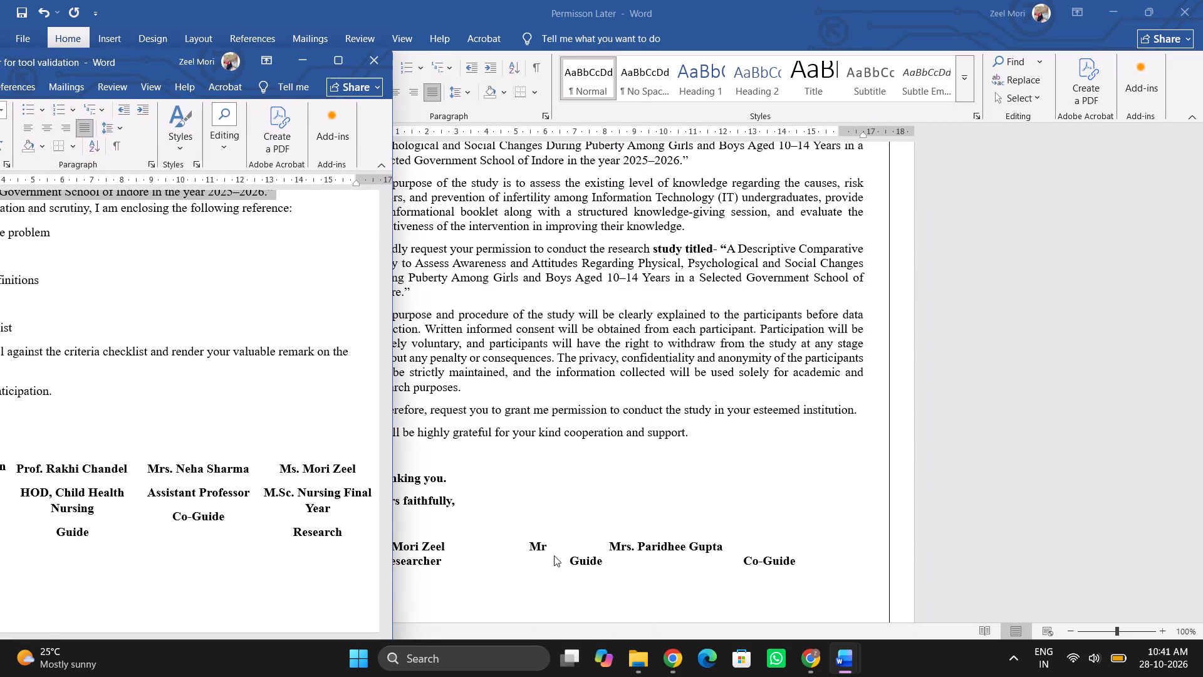
{"action": "left_click", "coordinate": [555, 532]}
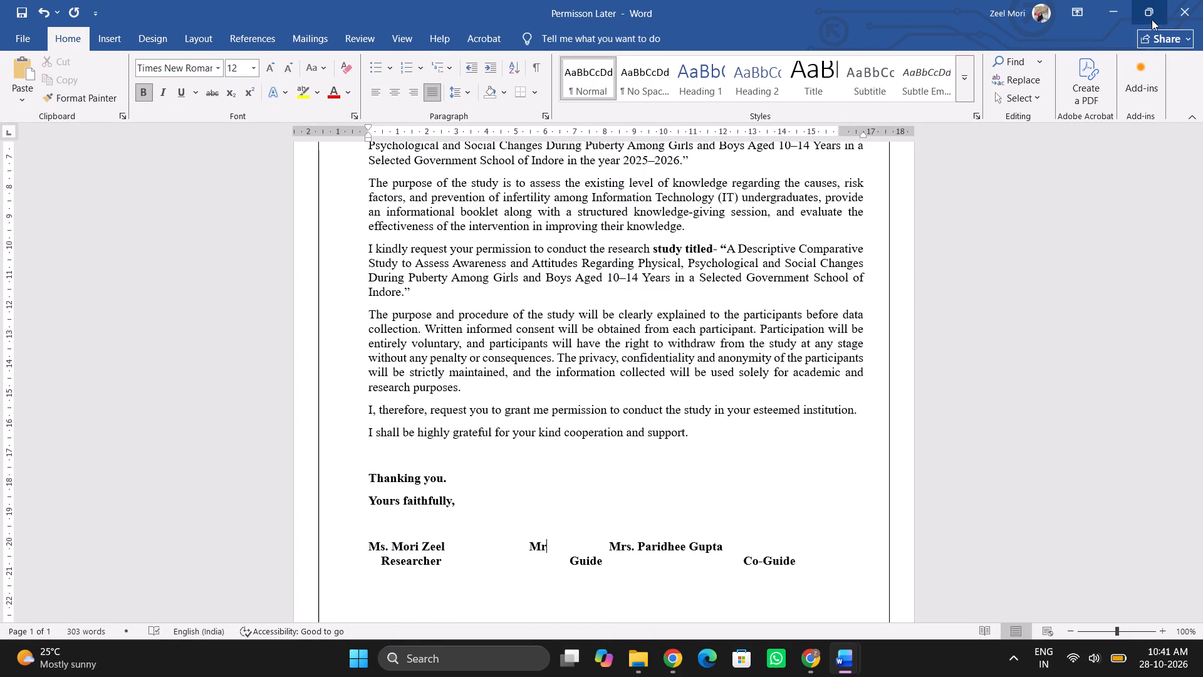
{"action": "left_click", "coordinate": [1152, 18]}
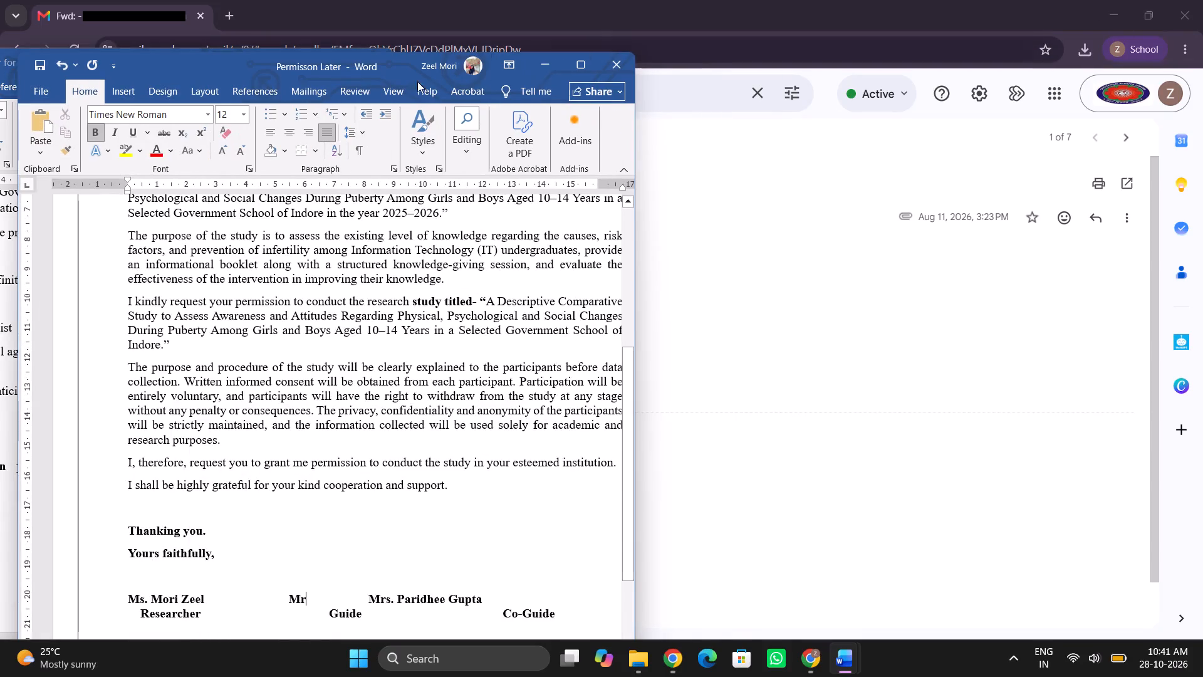
{"action": "left_click_drag", "start_coordinate": [400, 71], "coordinate": [875, 39]}
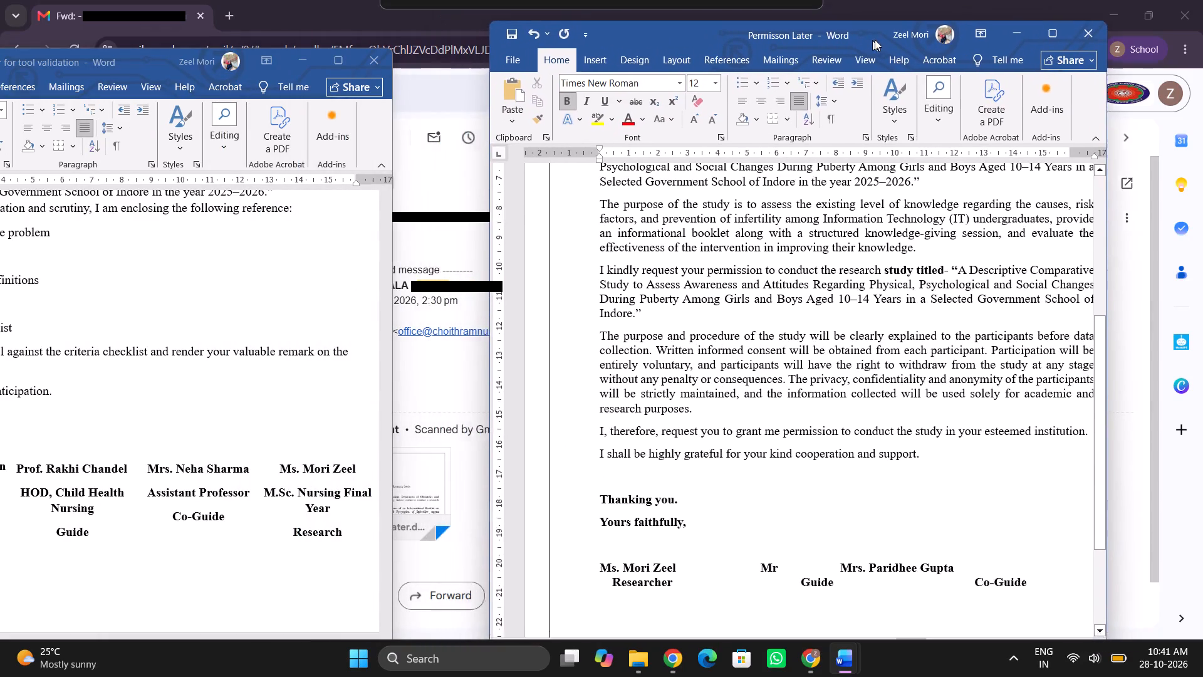
{"action": "left_click_drag", "start_coordinate": [875, 39], "coordinate": [903, 36]}
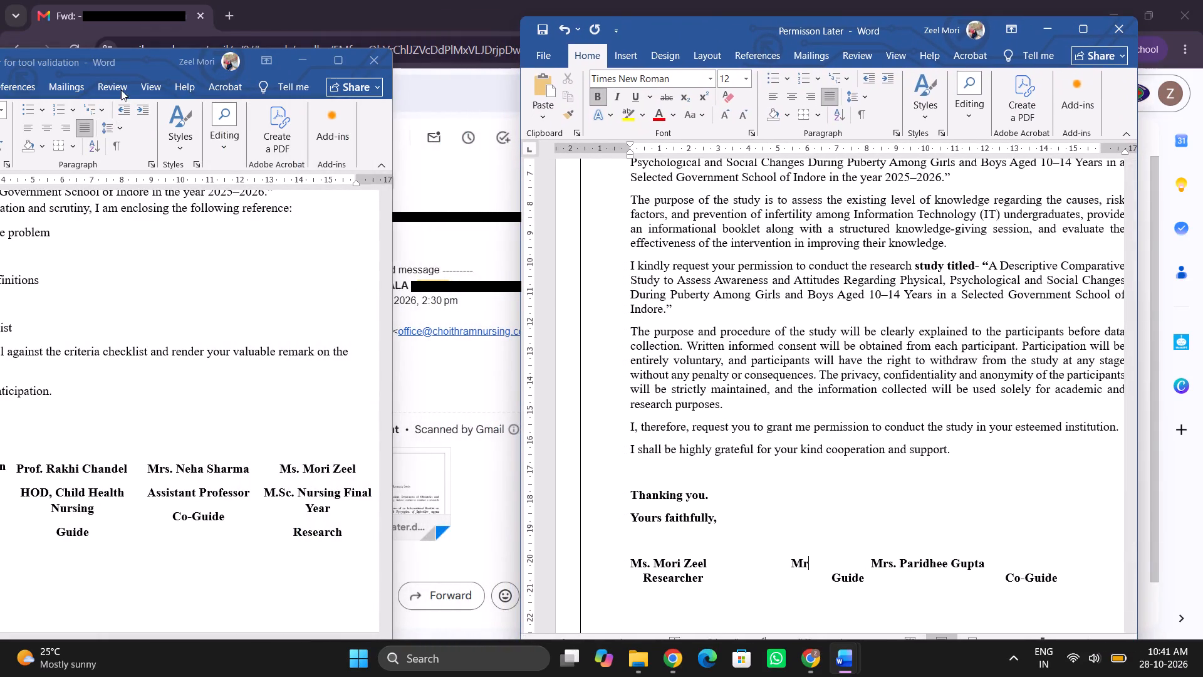
{"action": "left_click", "coordinate": [145, 64]}
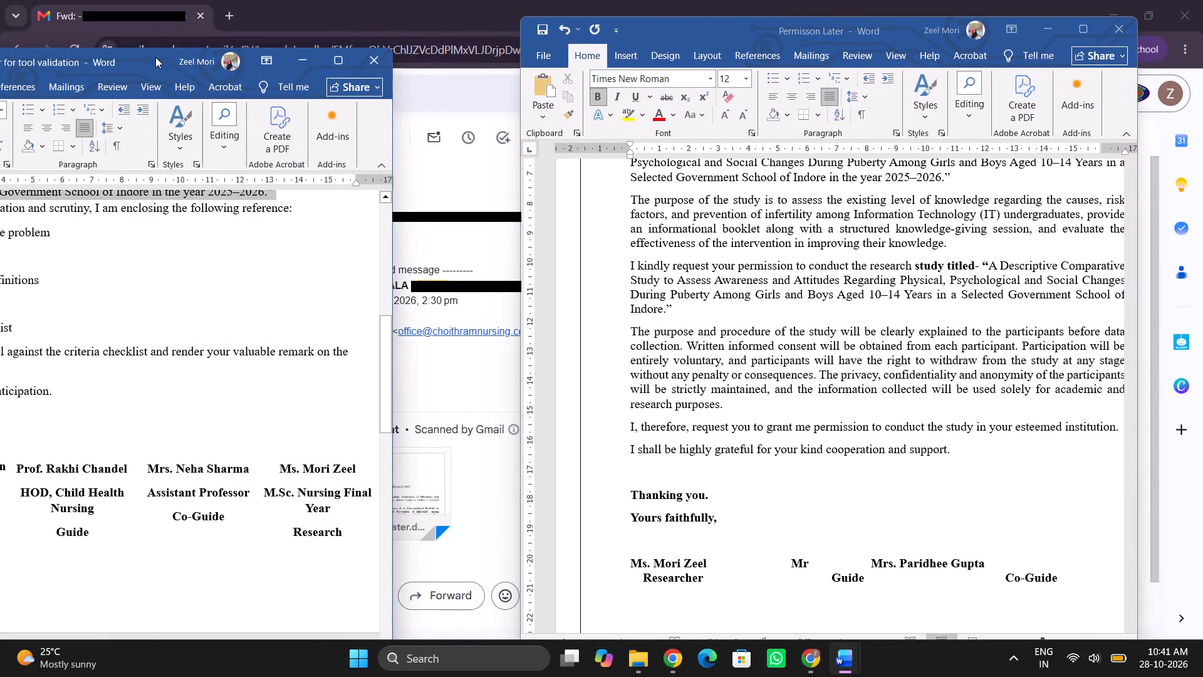
{"action": "left_click_drag", "start_coordinate": [155, 57], "coordinate": [318, 24]}
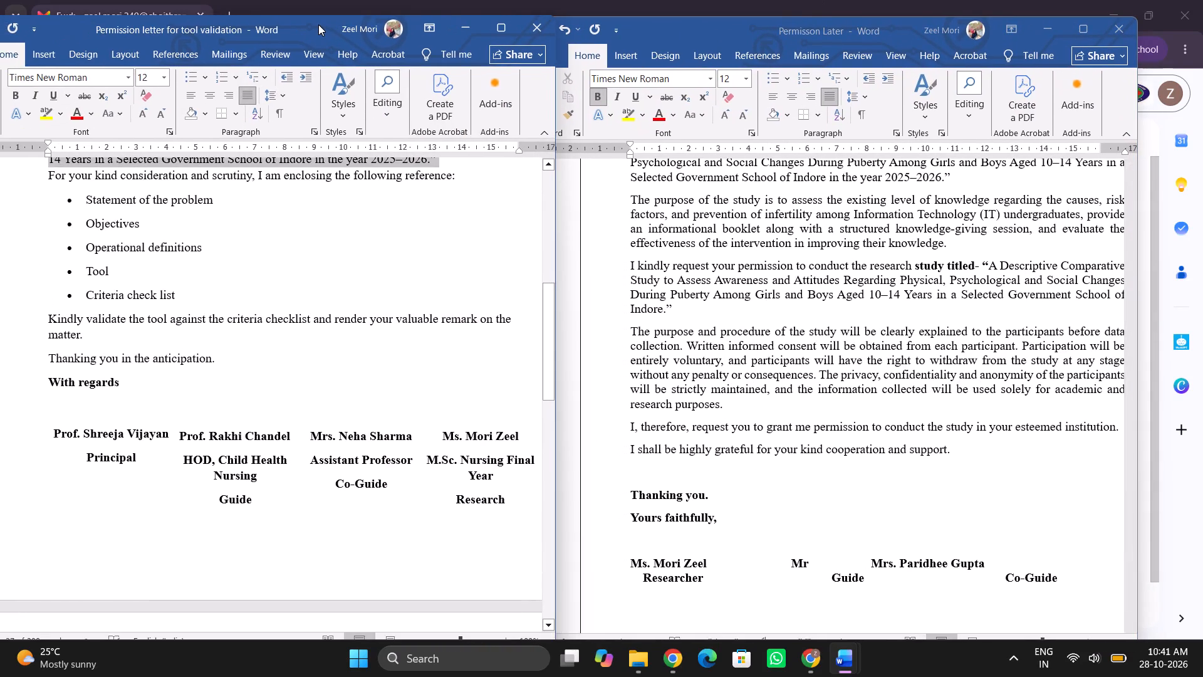
Replace "Mr" in the permission letter's signature block with "Prof." and the guide's name from the tool validation letter.
{"action": "left_click", "coordinate": [811, 560]}
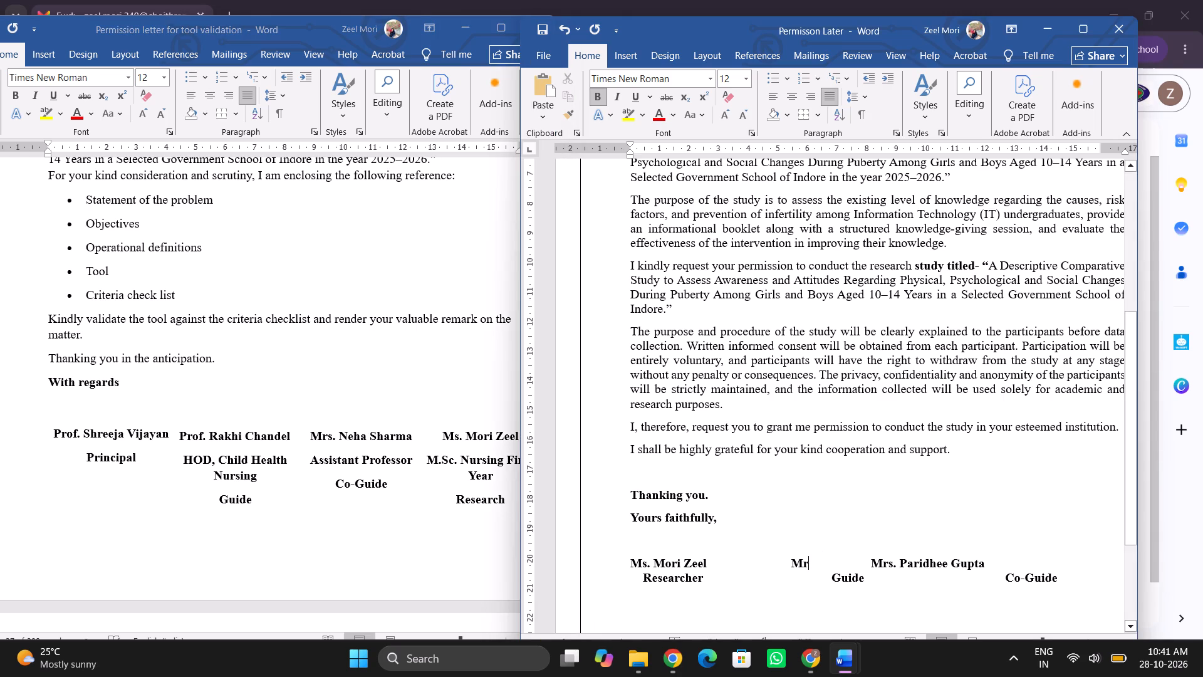
{"action": "key", "text": "BackSpace"}
{"action": "key", "text": "BackSpace"}
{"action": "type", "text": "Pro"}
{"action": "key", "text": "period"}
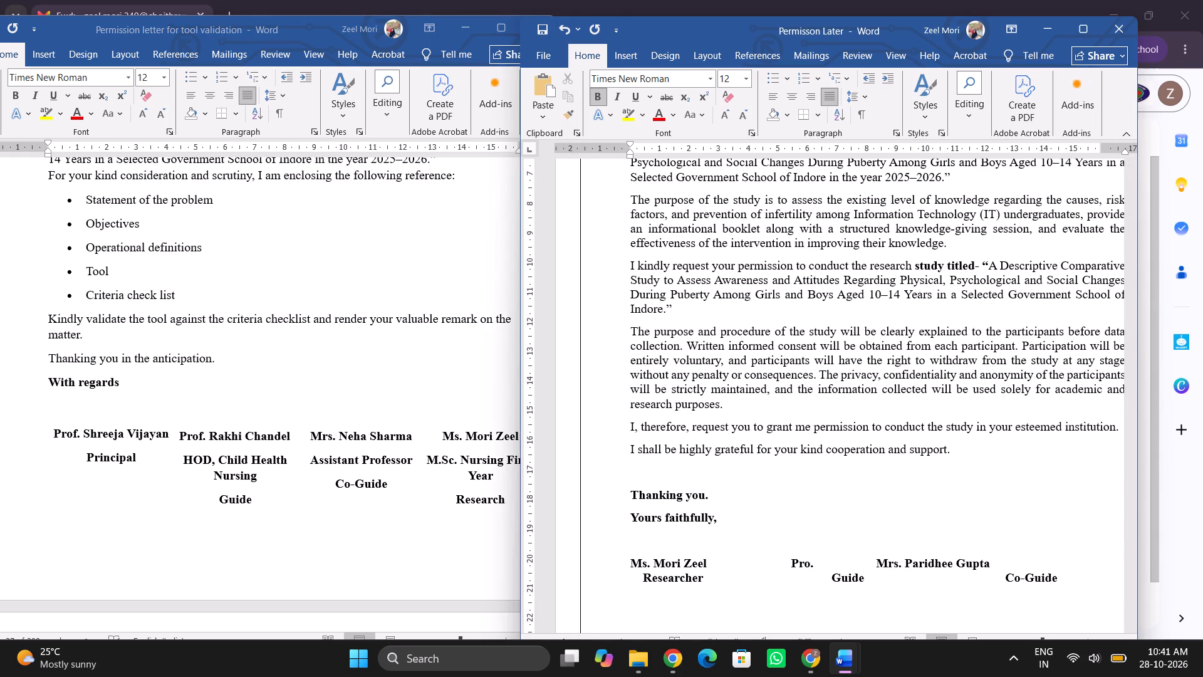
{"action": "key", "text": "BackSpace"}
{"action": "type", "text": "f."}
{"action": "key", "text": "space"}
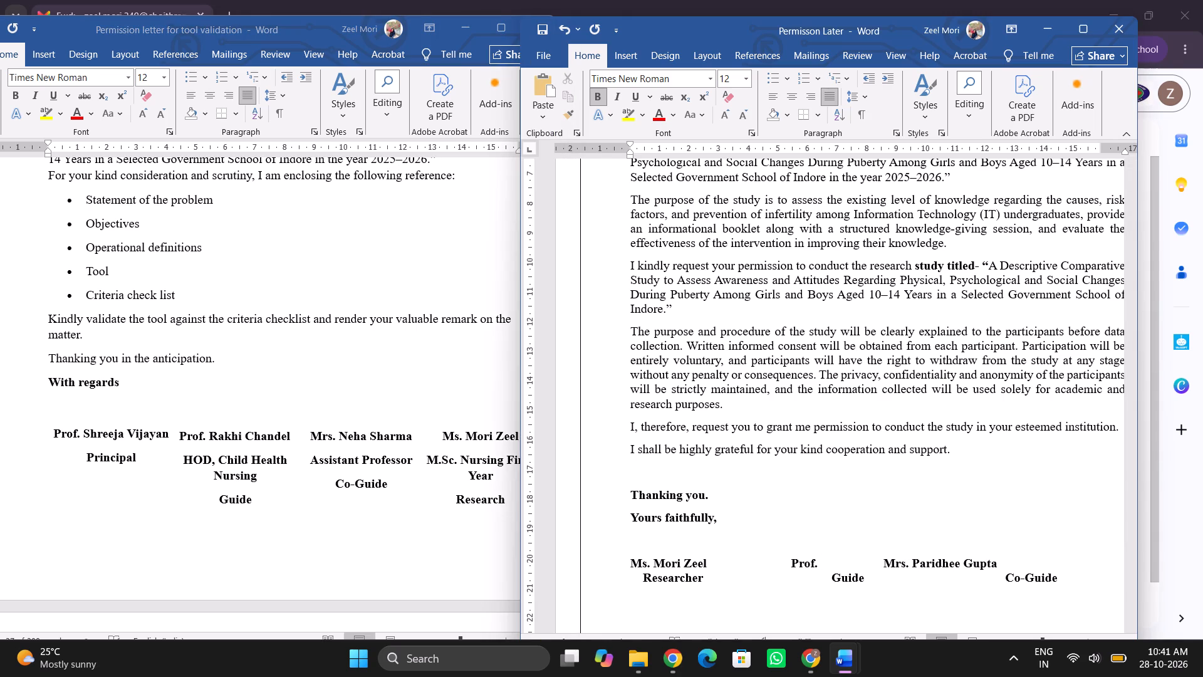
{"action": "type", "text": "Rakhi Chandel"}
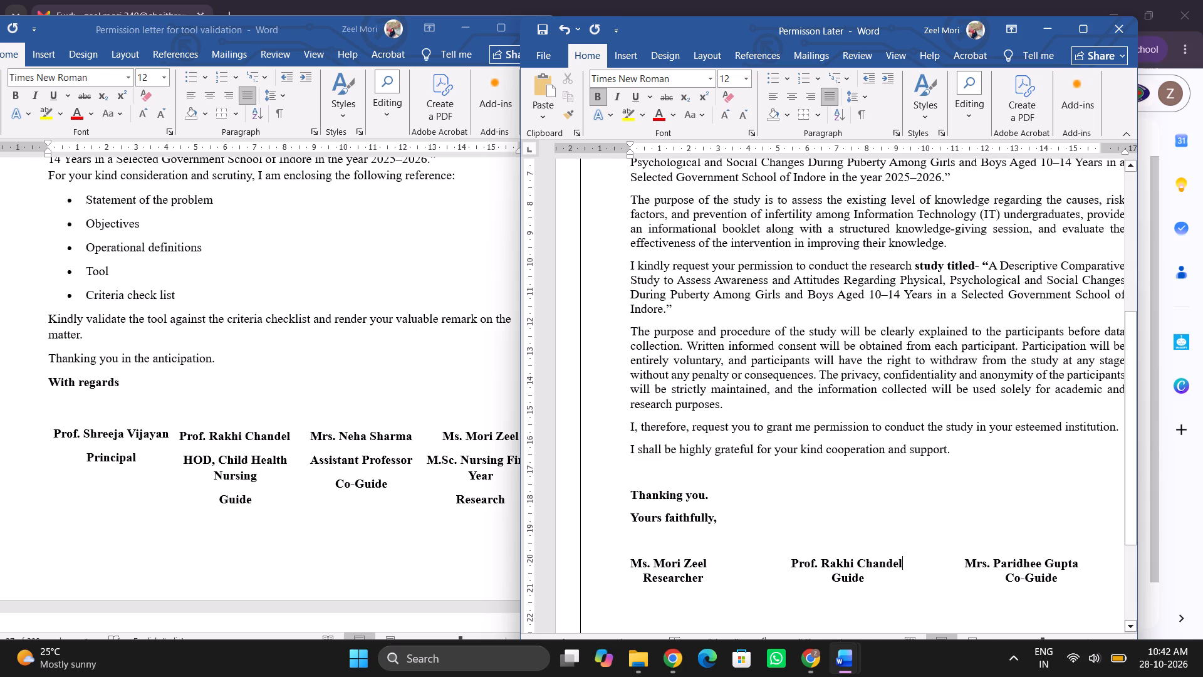
Replace the co-guide's name after "Mrs." in the permission letter with the co-guide's name from the tool validation letter.
{"action": "scroll", "coordinate": [940, 571], "scroll_direction": "left", "scroll_amount": 1}
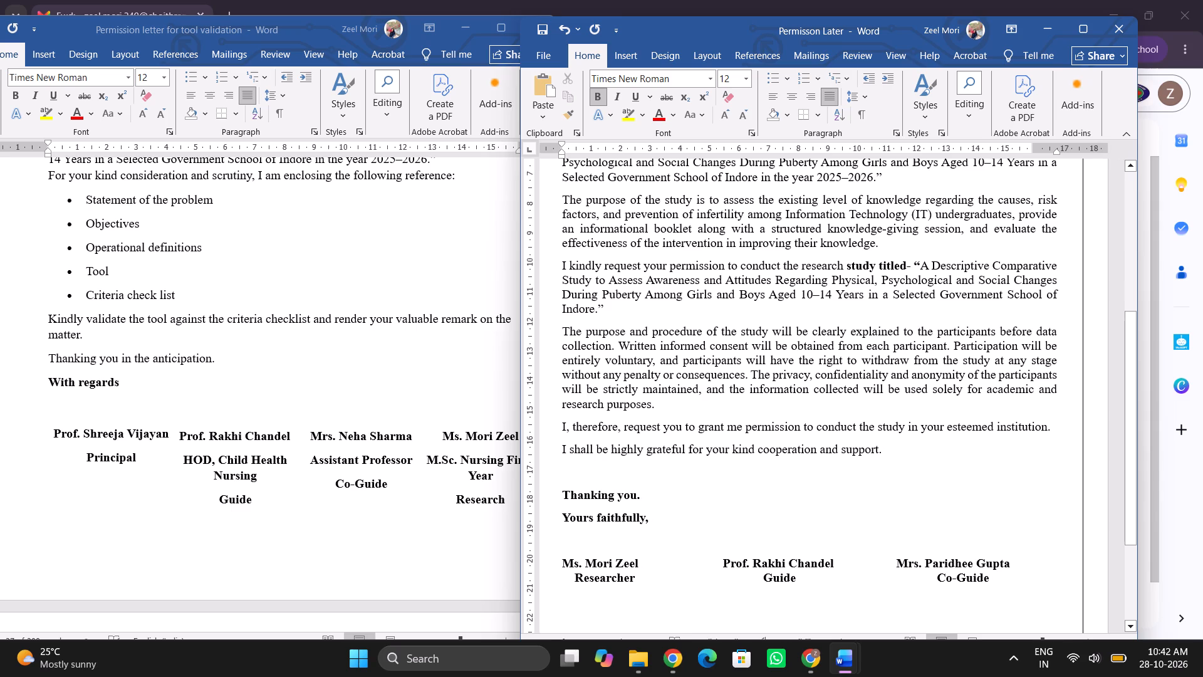
{"action": "left_click", "coordinate": [1014, 564]}
{"action": "key", "text": "BackSpace"}
{"action": "key", "text": "BackSpace"}
{"action": "key", "text": "BackSpace"}
{"action": "key", "text": "BackSpace"}
{"action": "key", "text": "BackSpace"}
{"action": "key", "text": "BackSpace"}
{"action": "key", "text": "BackSpace"}
{"action": "key", "text": "BackSpace"}
{"action": "key", "text": "BackSpace"}
{"action": "key", "text": "BackSpace"}
{"action": "key", "text": "BackSpace"}
{"action": "key", "text": "BackSpace"}
{"action": "key", "text": "BackSpace"}
{"action": "key", "text": "BackSpace"}
{"action": "key", "text": "BackSpace"}
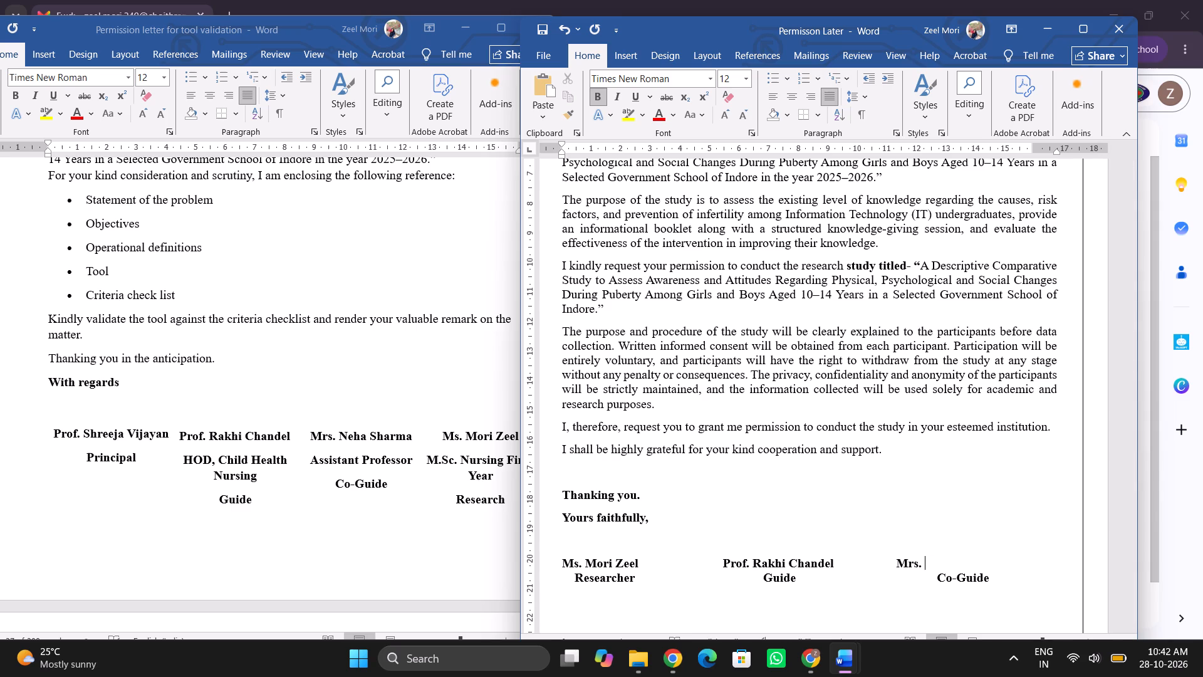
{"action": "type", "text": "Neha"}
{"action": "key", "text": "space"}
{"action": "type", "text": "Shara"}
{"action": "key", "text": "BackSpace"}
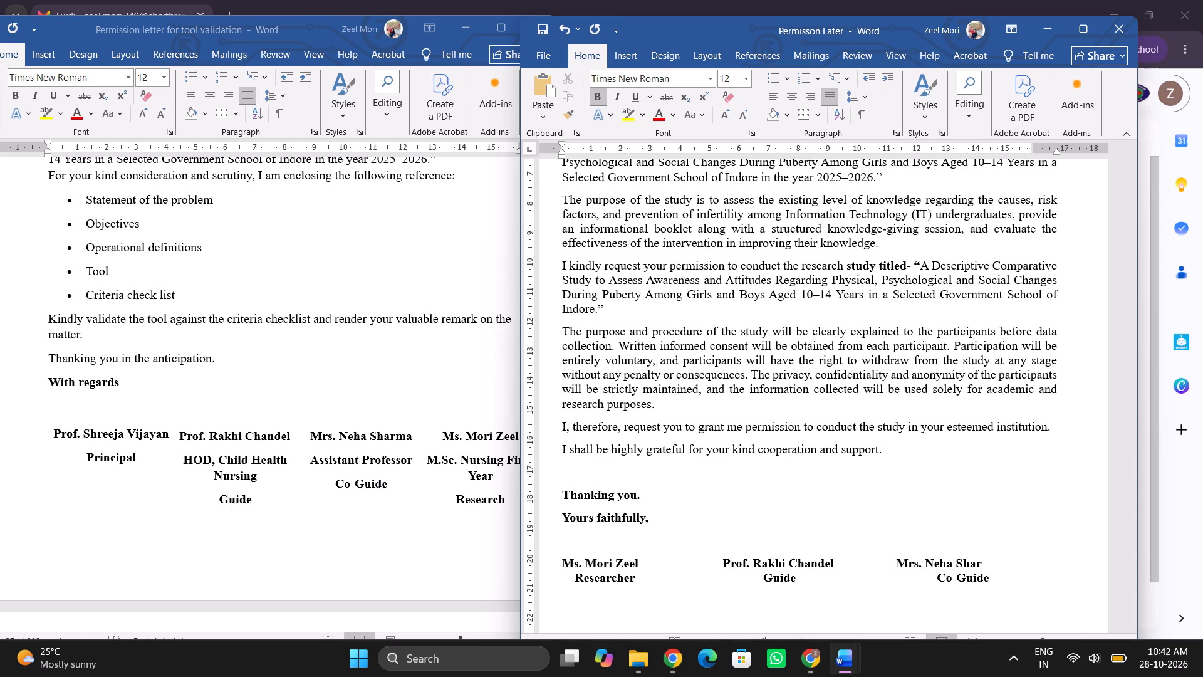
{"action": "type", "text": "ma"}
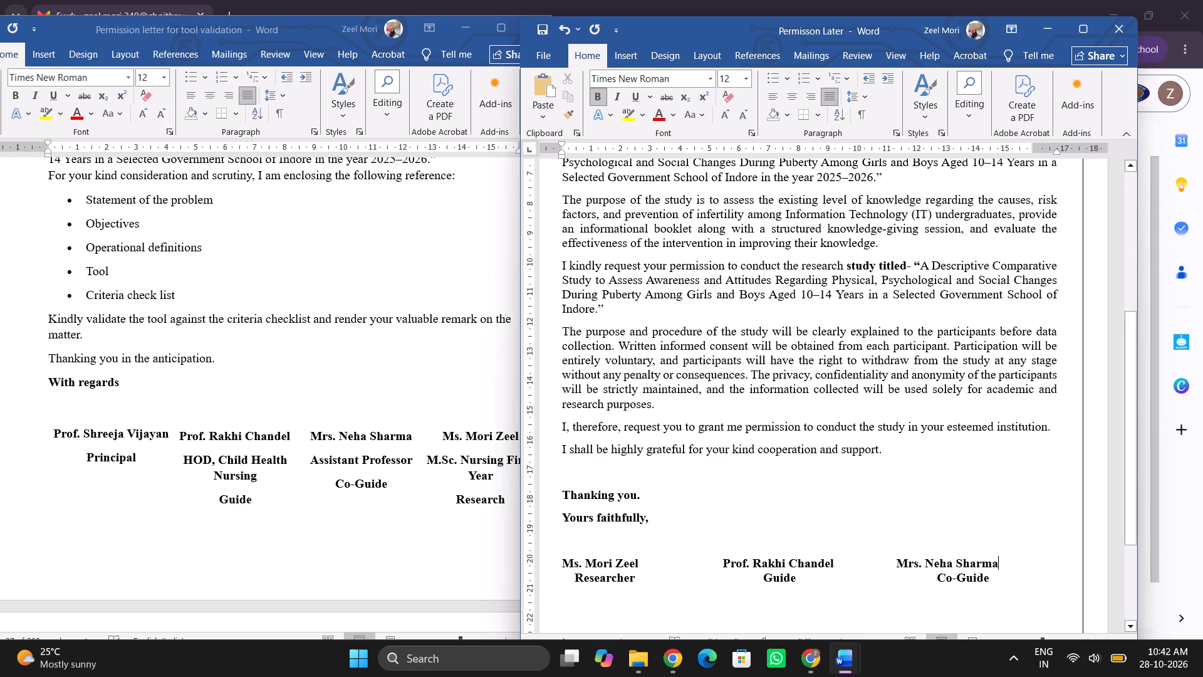
Remove spaces between the researcher's and guide's names to bring the guide's name closer to the researcher's.
{"action": "left_click", "coordinate": [721, 565]}
{"action": "key", "text": "BackSpace"}
{"action": "key", "text": "BackSpace"}
{"action": "key", "text": "BackSpace"}
{"action": "key", "text": "BackSpace"}
{"action": "key", "text": "BackSpace"}
{"action": "key", "text": "BackSpace"}
{"action": "key", "text": "BackSpace"}
{"action": "key", "text": "BackSpace"}
{"action": "key", "text": "BackSpace"}
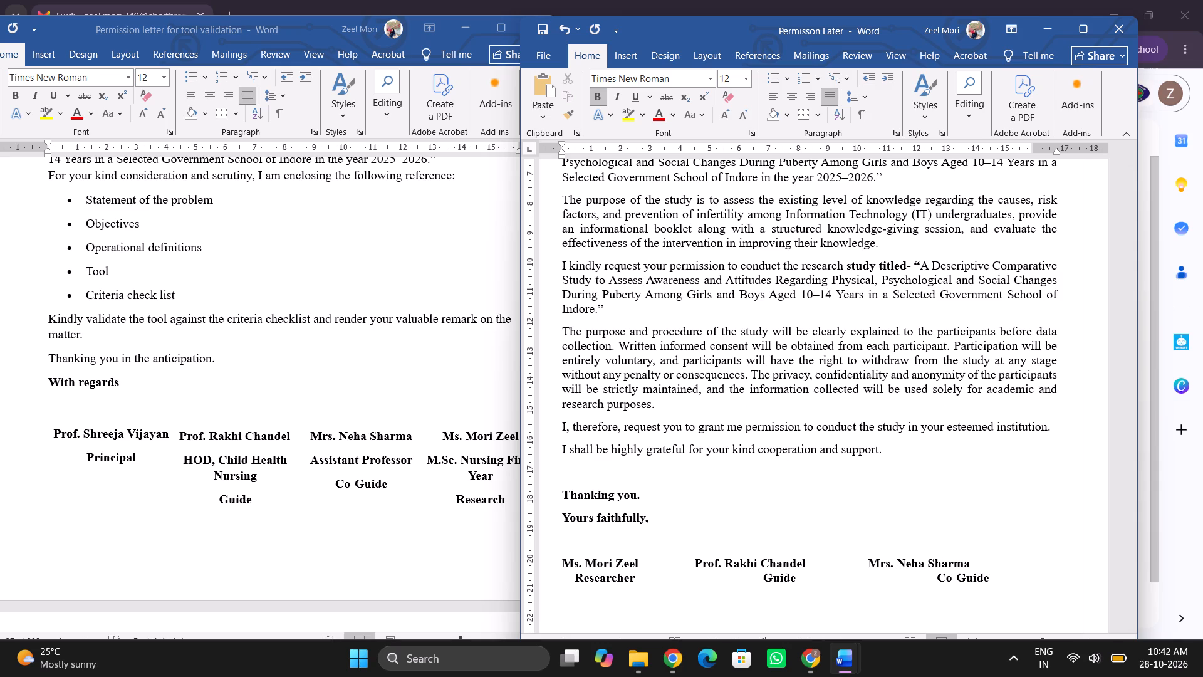
{"action": "key", "text": "BackSpace"}
{"action": "key", "text": "BackSpace"}
{"action": "key", "text": "BackSpace"}
{"action": "key", "text": "BackSpace"}
{"action": "key", "text": "BackSpace"}
{"action": "key", "text": "BackSpace"}
{"action": "key", "text": "BackSpace"}
{"action": "key", "text": "BackSpace"}
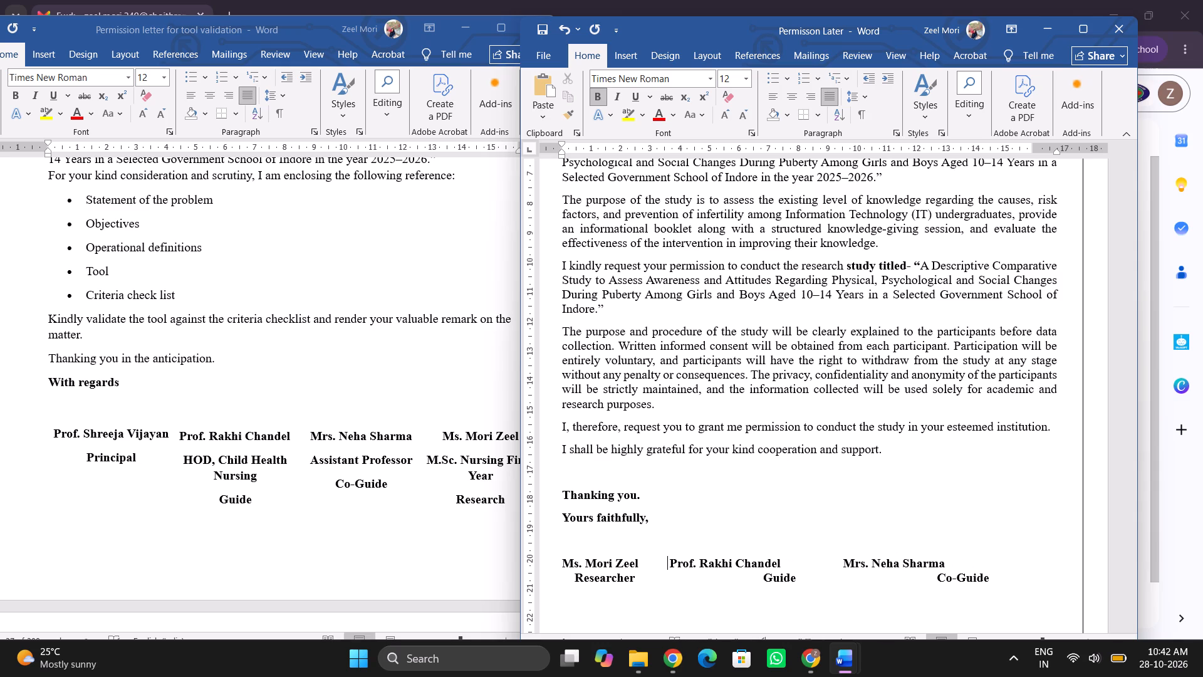
Reduce the spacing before the "Guide" label so it sits centred beneath the guide's name.
{"action": "left_click", "coordinate": [764, 577]}
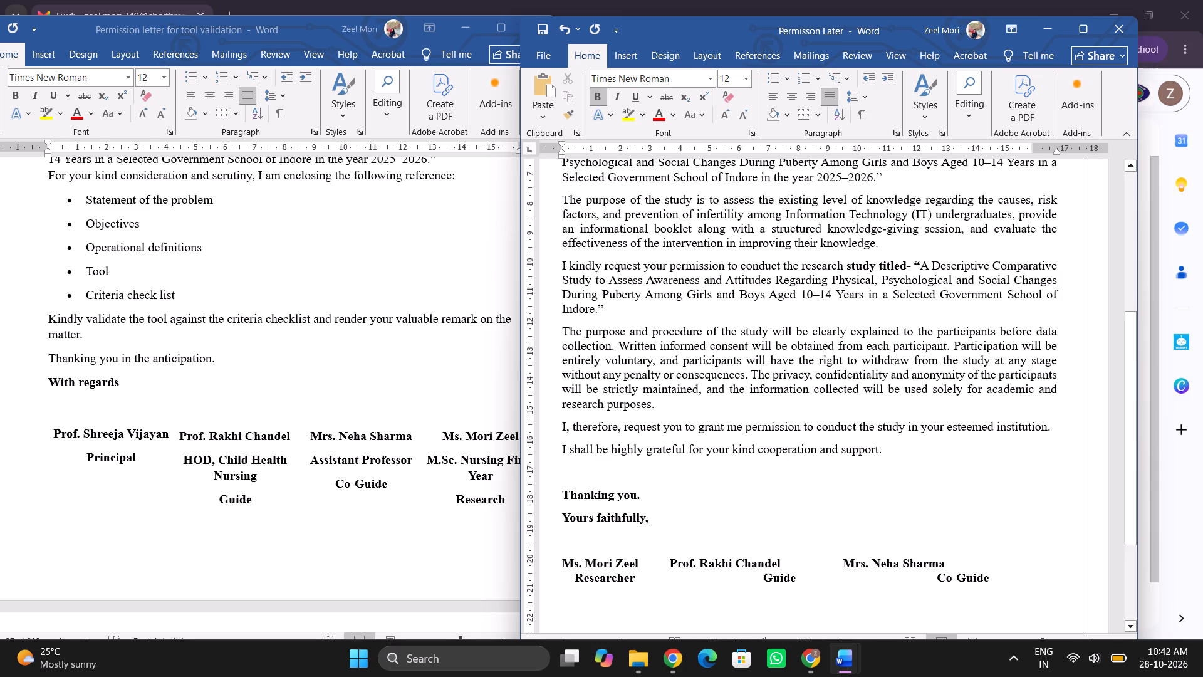
{"action": "key", "text": "BackSpace"}
{"action": "key", "text": "BackSpace"}
{"action": "key", "text": "BackSpace"}
{"action": "key", "text": "BackSpace"}
{"action": "key", "text": "BackSpace"}
{"action": "key", "text": "BackSpace"}
{"action": "key", "text": "BackSpace"}
{"action": "key", "text": "BackSpace"}
{"action": "key", "text": "BackSpace"}
{"action": "key", "text": "BackSpace"}
{"action": "key", "text": "BackSpace"}
{"action": "key", "text": "BackSpace"}
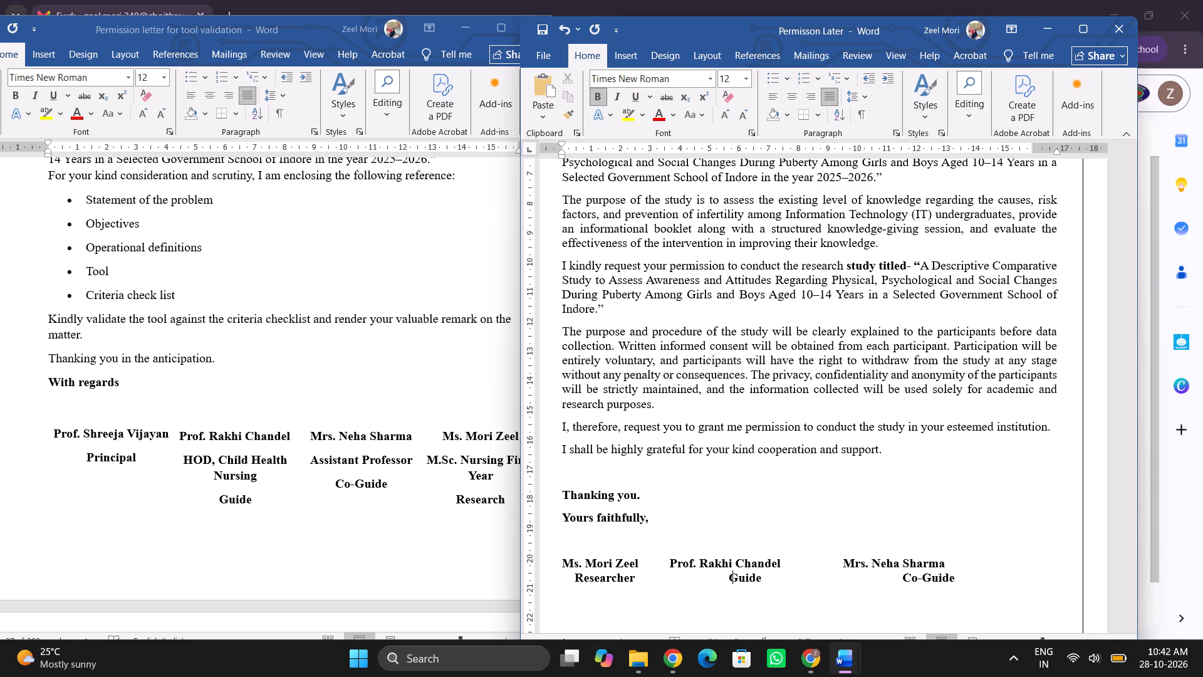
{"action": "key", "text": "BackSpace"}
{"action": "key", "text": "BackSpace"}
{"action": "key", "text": "BackSpace"}
{"action": "key", "text": "BackSpace"}
{"action": "key", "text": "BackSpace"}
{"action": "key", "text": "BackSpace"}
{"action": "key", "text": "BackSpace"}
{"action": "key", "text": "BackSpace"}
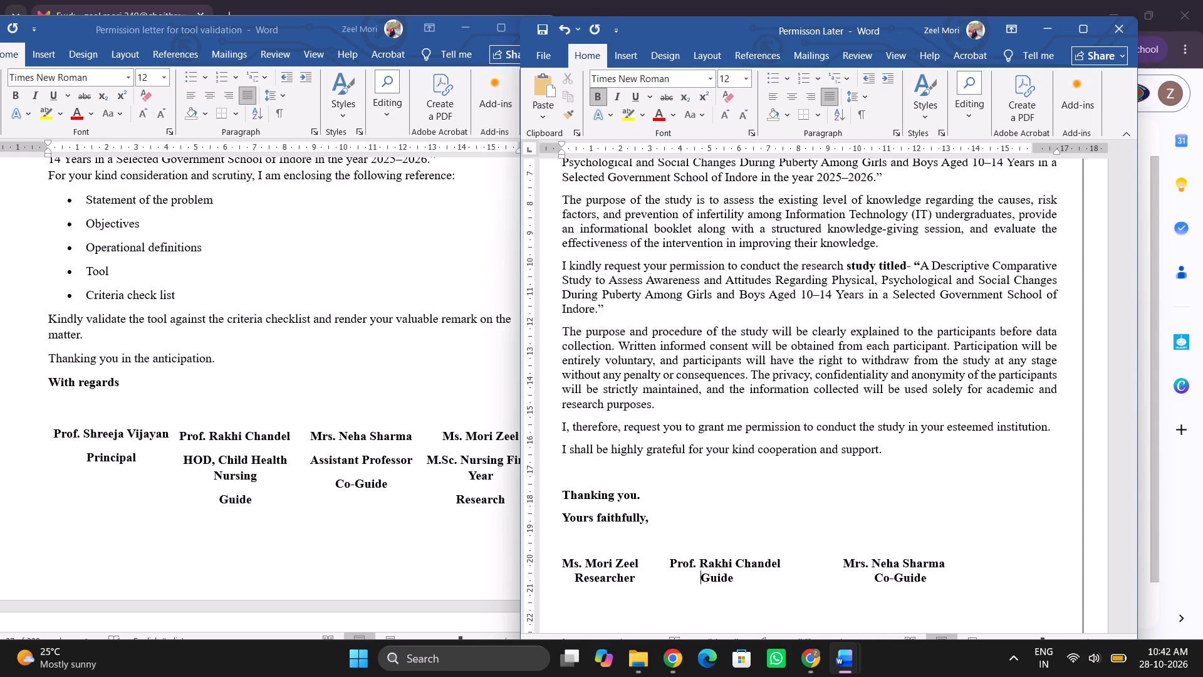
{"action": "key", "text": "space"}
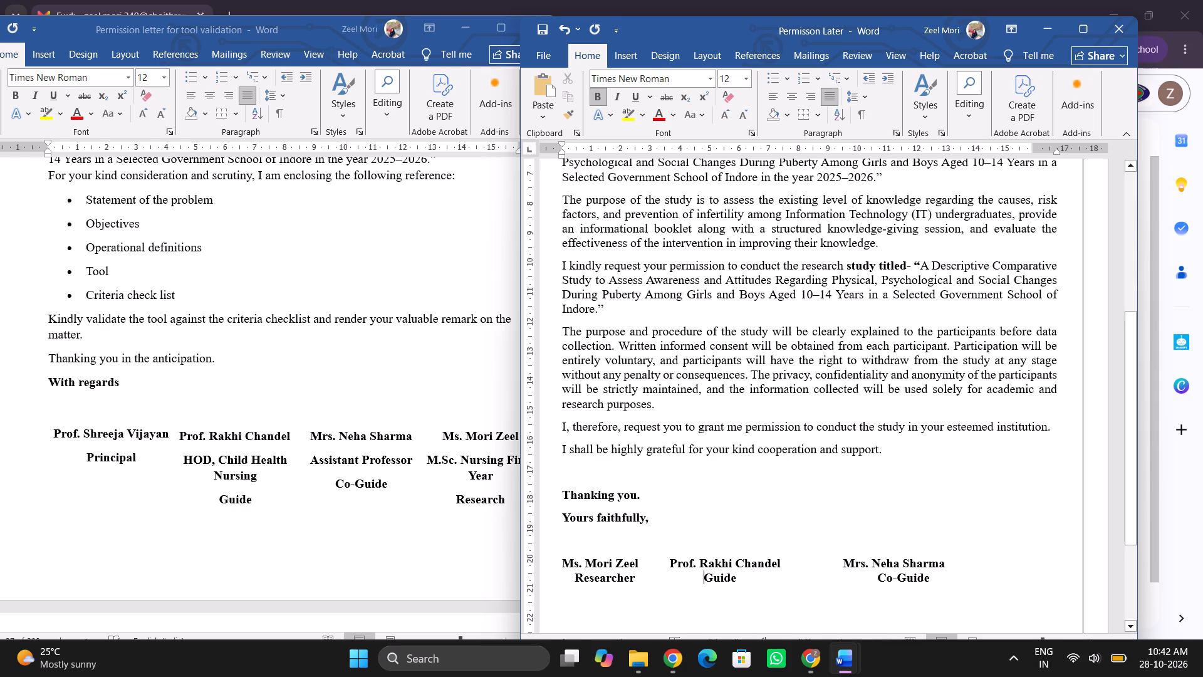
Shift "Researcher" two spaces back under the researcher's name and add one space before "Guide" to compensate.
{"action": "left_click", "coordinate": [573, 579]}
{"action": "key", "text": "BackSpace"}
{"action": "key", "text": "BackSpace"}
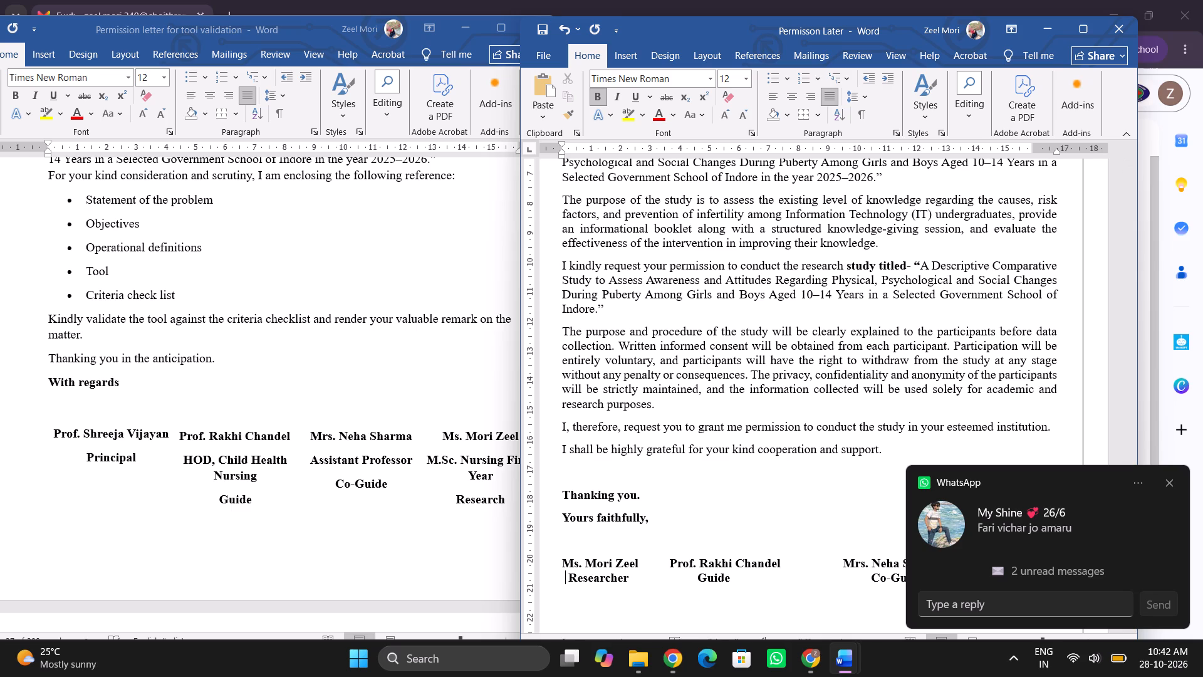
{"action": "left_click", "coordinate": [699, 575]}
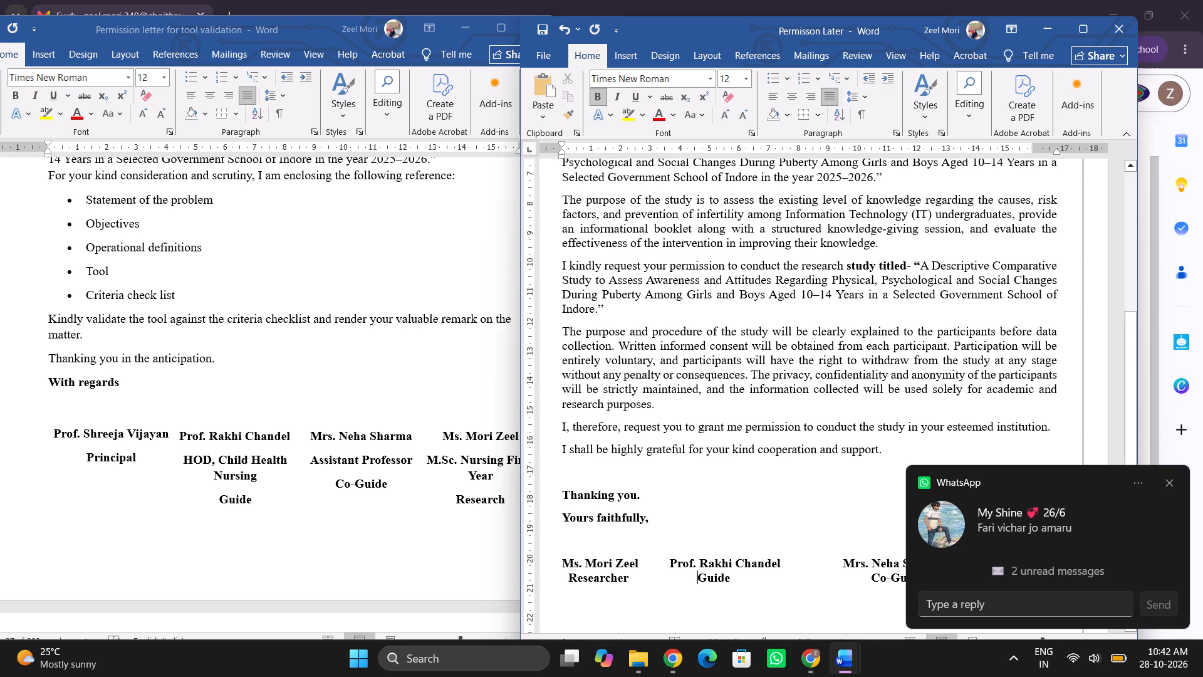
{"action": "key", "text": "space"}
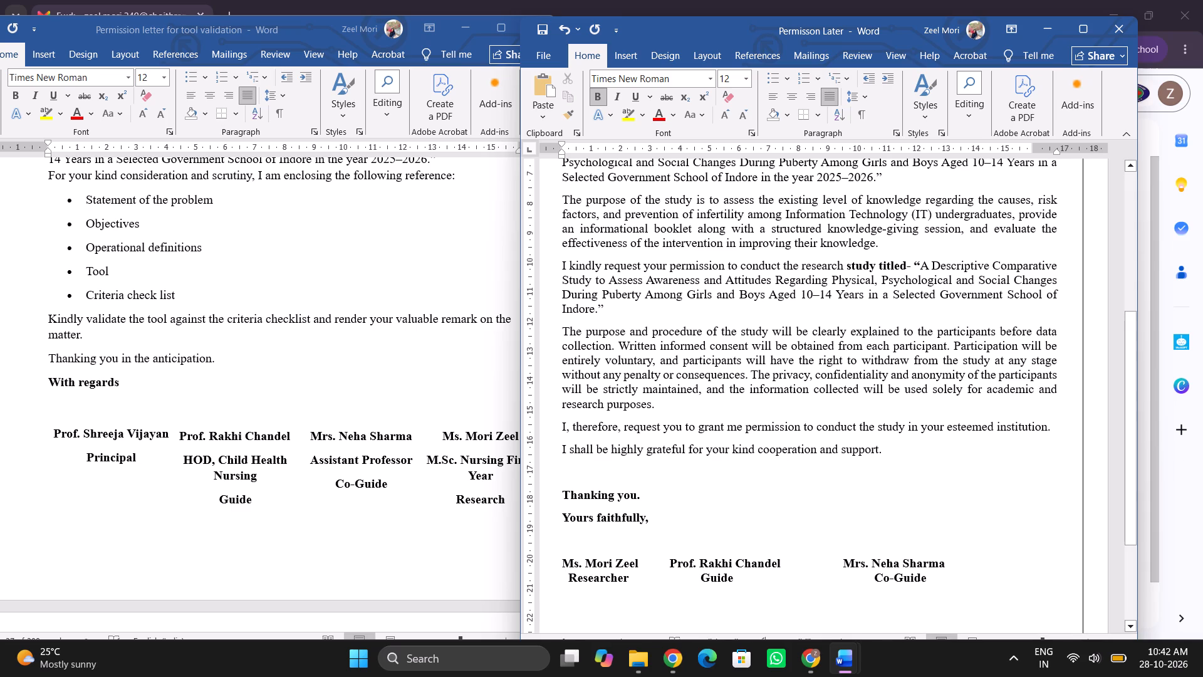
Remove six spaces before the co-guide's name to bring it closer to the guide's name.
{"action": "left_click", "coordinate": [953, 562]}
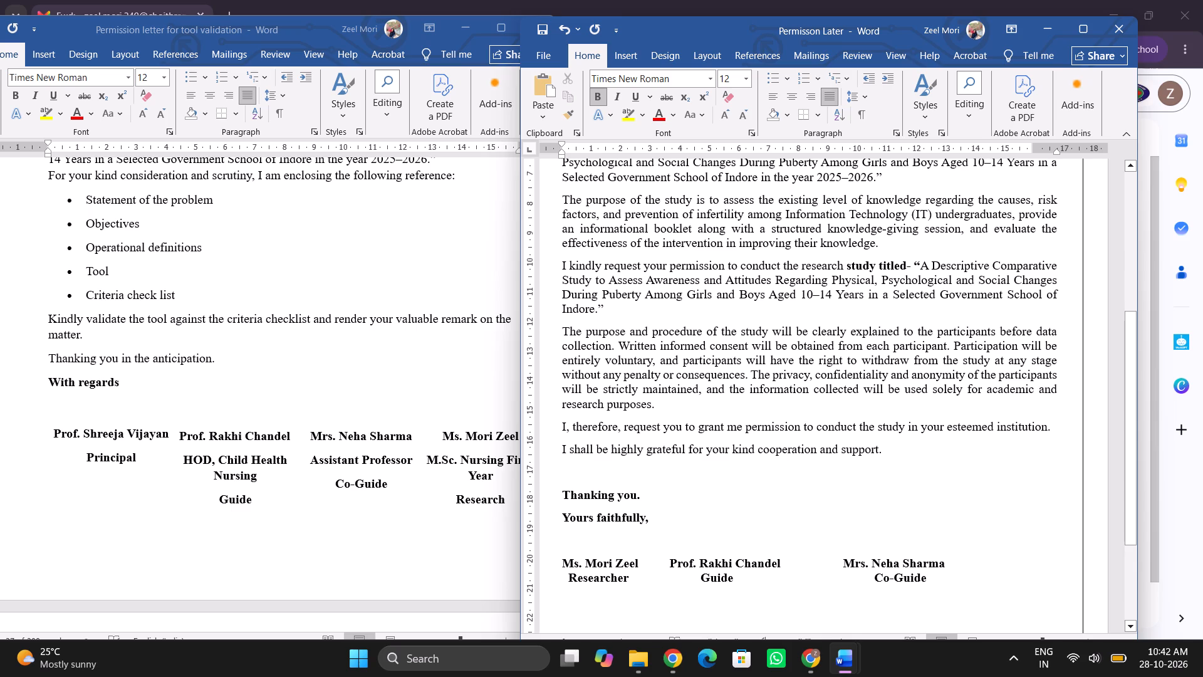
{"action": "left_click", "coordinate": [837, 566]}
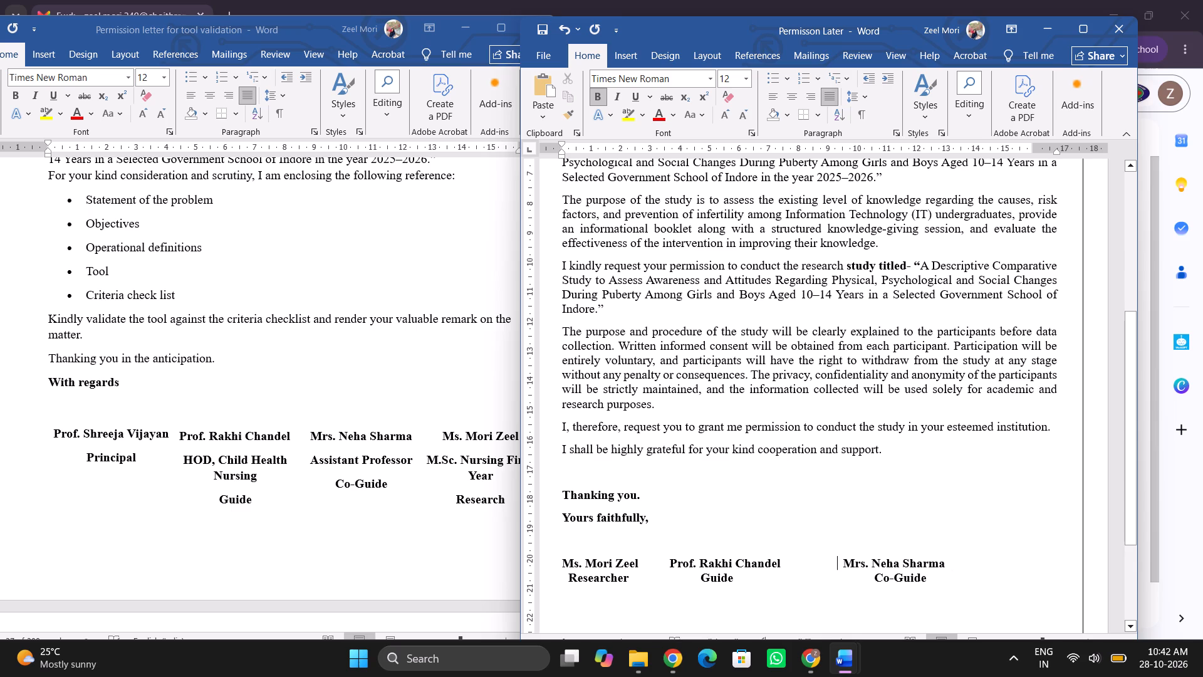
{"action": "left_click", "coordinate": [841, 564]}
{"action": "key", "text": "BackSpace"}
{"action": "key", "text": "BackSpace"}
{"action": "key", "text": "BackSpace"}
{"action": "key", "text": "BackSpace"}
{"action": "key", "text": "BackSpace"}
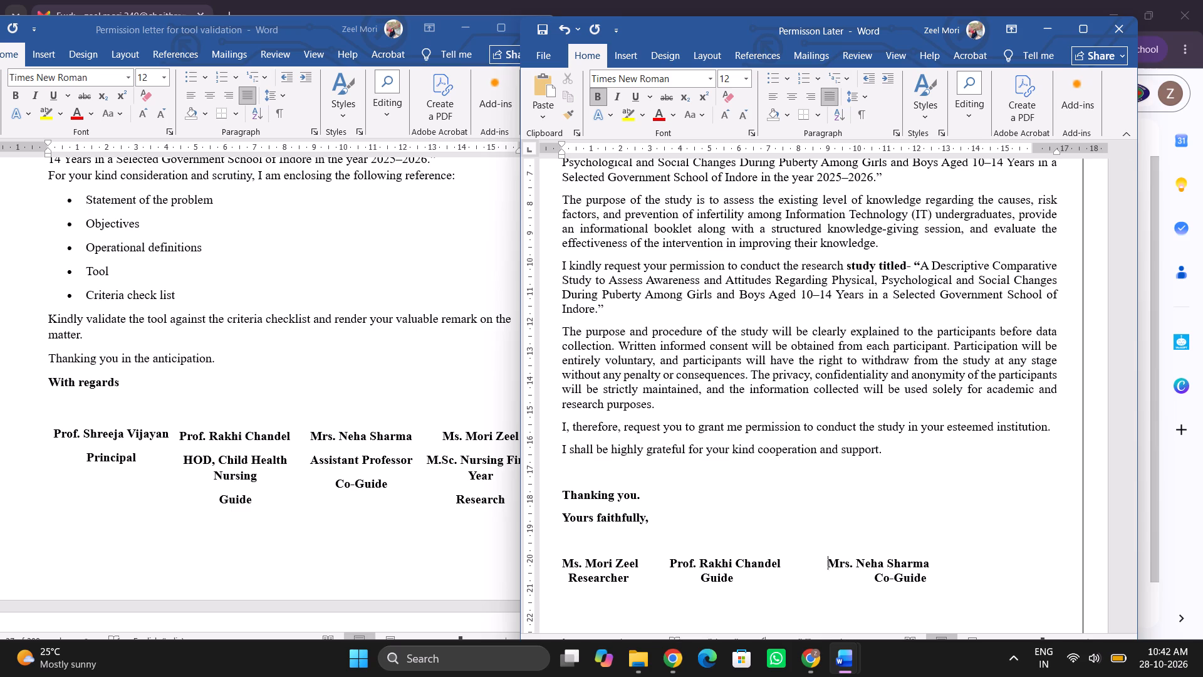
{"action": "key", "text": "BackSpace"}
Remove the extra spaces before the "Co-Guide" label so it sits centred beneath the co-guide's name.
{"action": "left_click", "coordinate": [874, 579]}
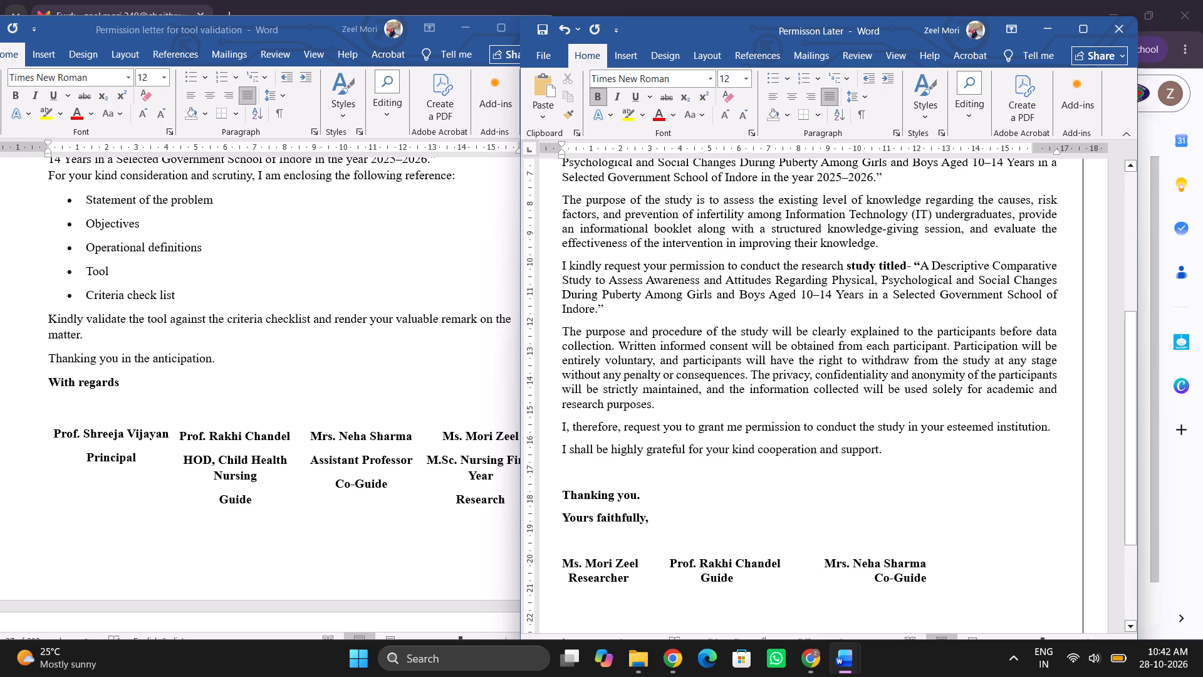
{"action": "key", "text": "BackSpace"}
{"action": "key", "text": "BackSpace"}
{"action": "key", "text": "BackSpace"}
{"action": "key", "text": "BackSpace"}
{"action": "key", "text": "BackSpace"}
{"action": "key", "text": "BackSpace"}
{"action": "key", "text": "BackSpace"}
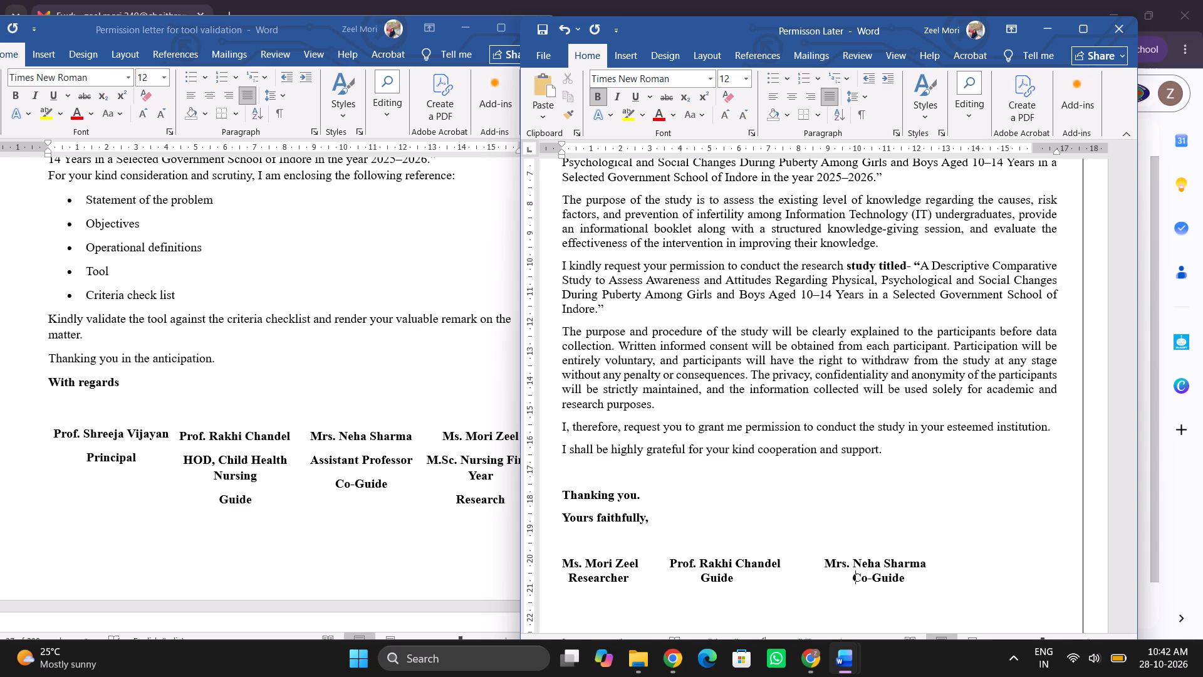
{"action": "key", "text": "BackSpace"}
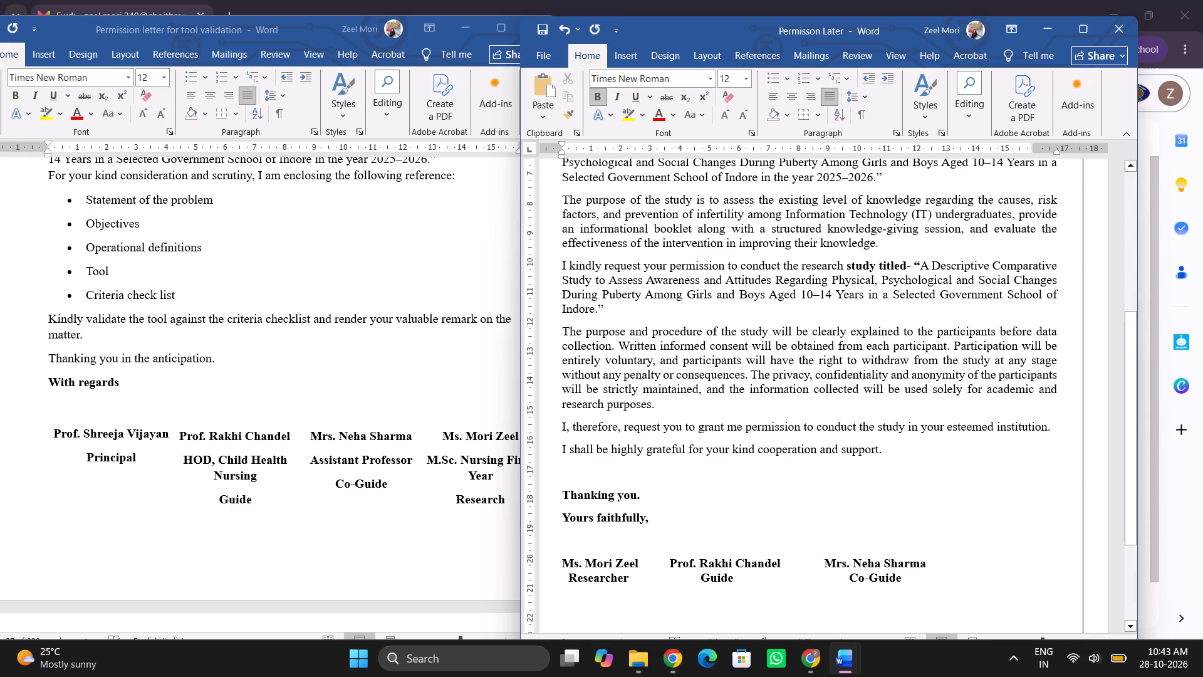
Add one more space before the "Guide" label to fine-tune the alignment of the role labels under the names.
{"action": "left_click", "coordinate": [698, 580]}
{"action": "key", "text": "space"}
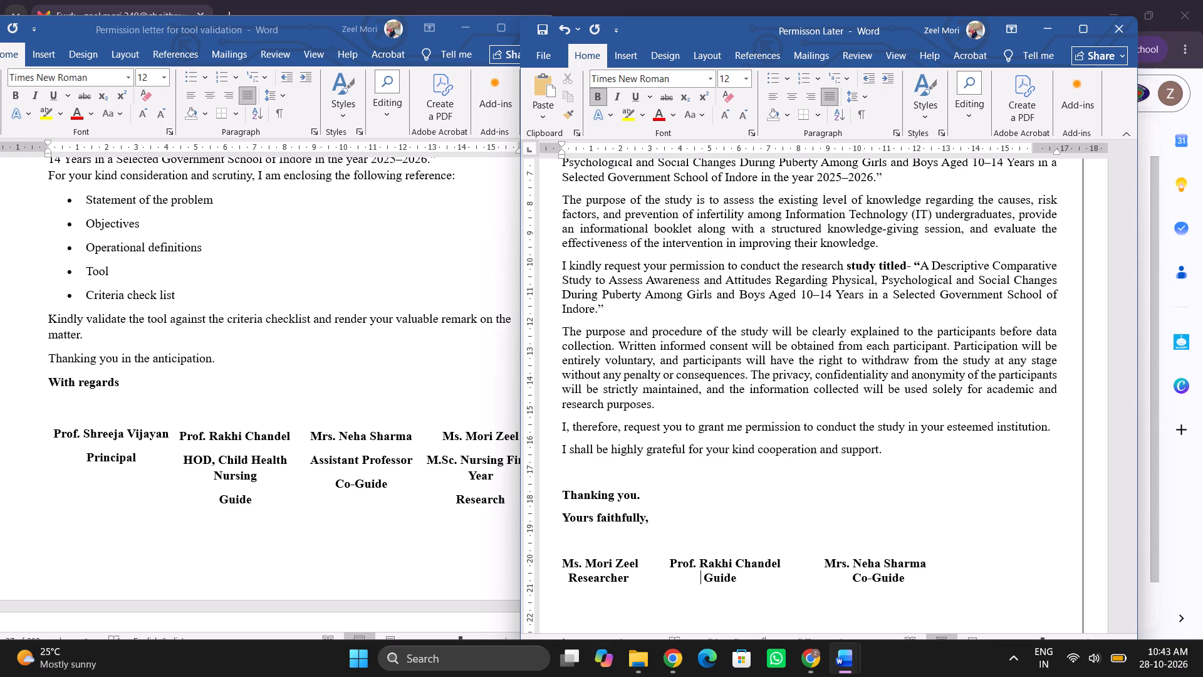
{"action": "left_click_drag", "start_coordinate": [919, 574], "coordinate": [860, 559]}
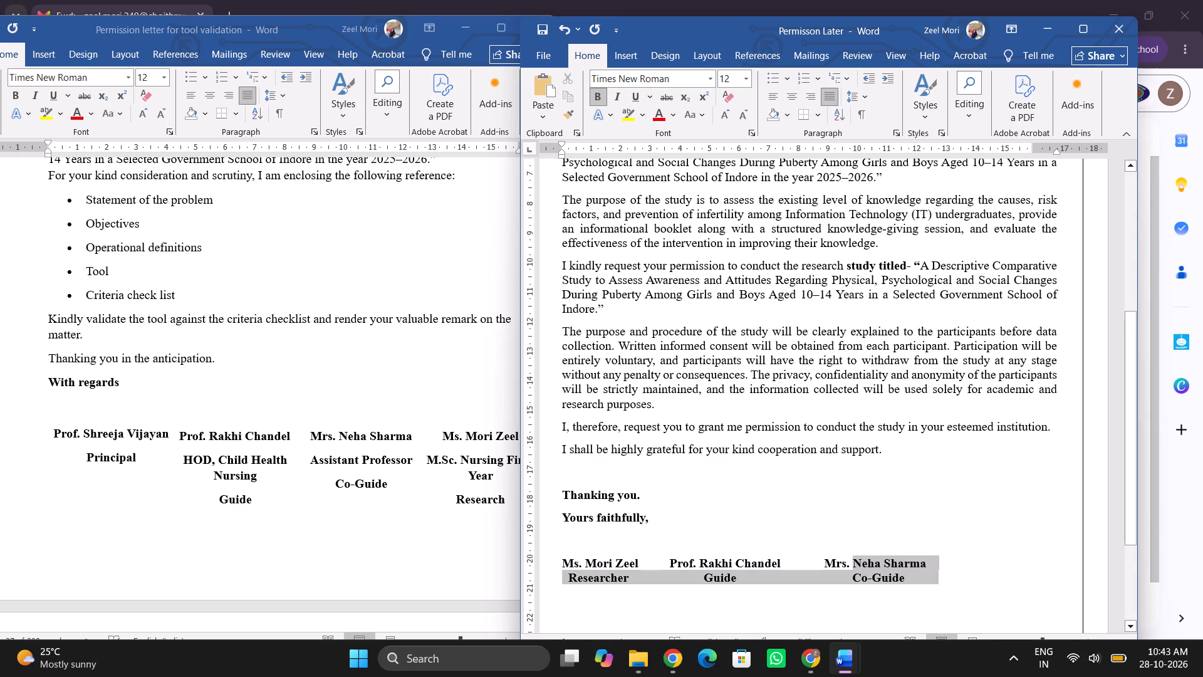
{"action": "left_click_drag", "start_coordinate": [860, 559], "coordinate": [910, 578]}
{"action": "left_click", "coordinate": [910, 578]}
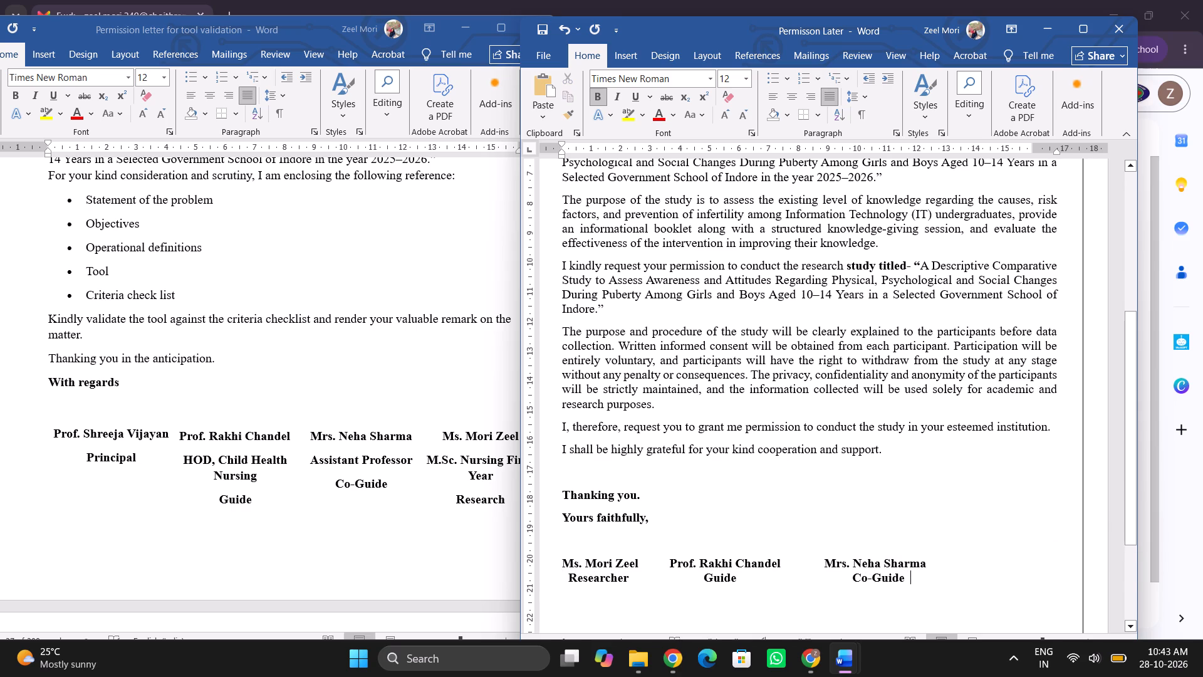
Remove two more spaces before the first-row "Co-Guide" label to centre it under the co-guide's name.
{"action": "left_click", "coordinate": [851, 579]}
{"action": "key", "text": "BackSpace"}
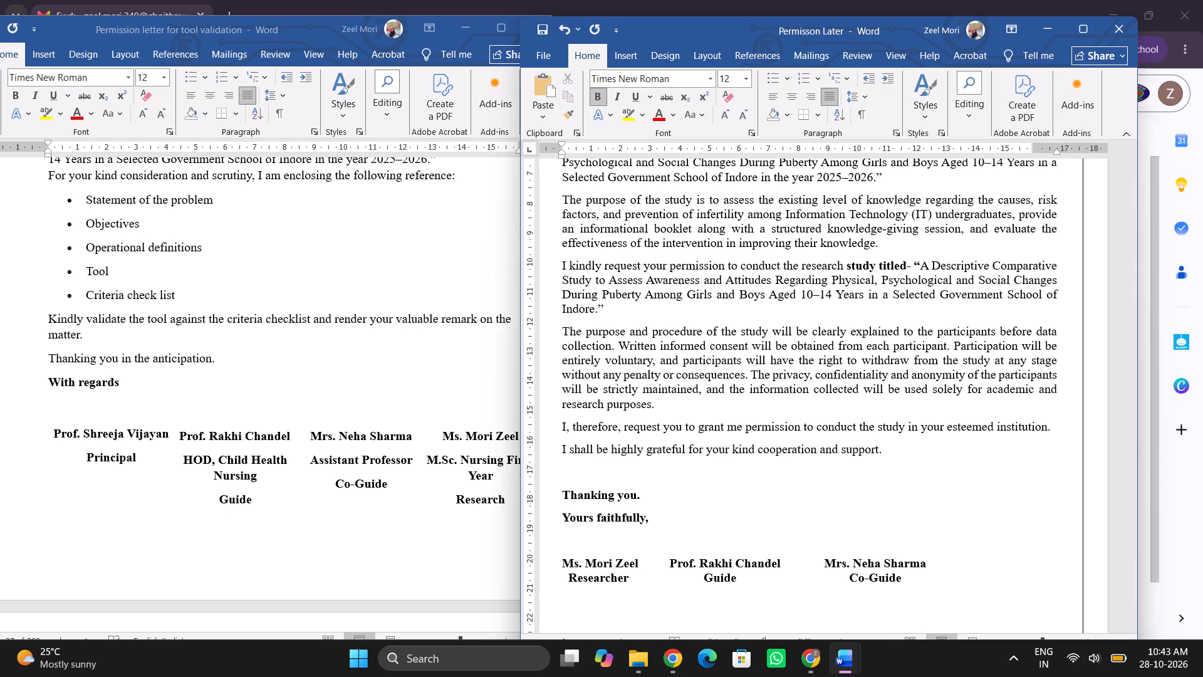
{"action": "key", "text": "BackSpace"}
Delete the "Co-Guide" label beneath the second co-guide's name in the lower signature row.
{"action": "scroll", "coordinate": [851, 579], "scroll_direction": "down", "scroll_amount": 1}
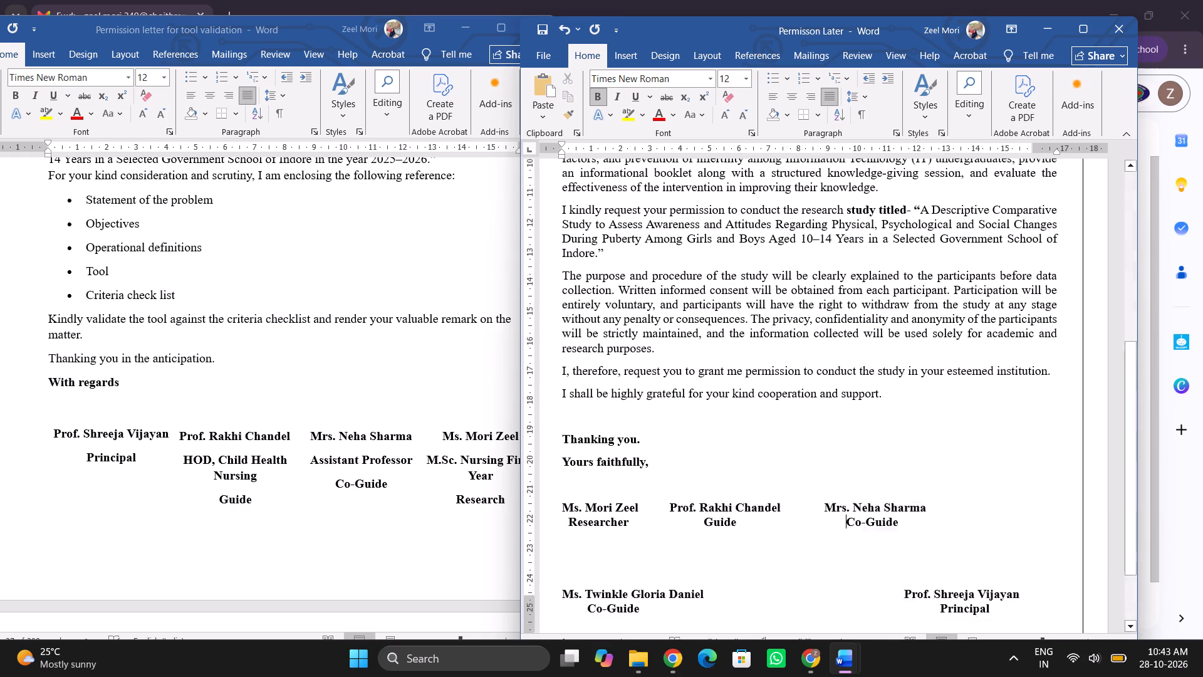
{"action": "scroll", "coordinate": [851, 579], "scroll_direction": "down", "scroll_amount": 1}
{"action": "left_click_drag", "start_coordinate": [659, 515], "coordinate": [607, 517]}
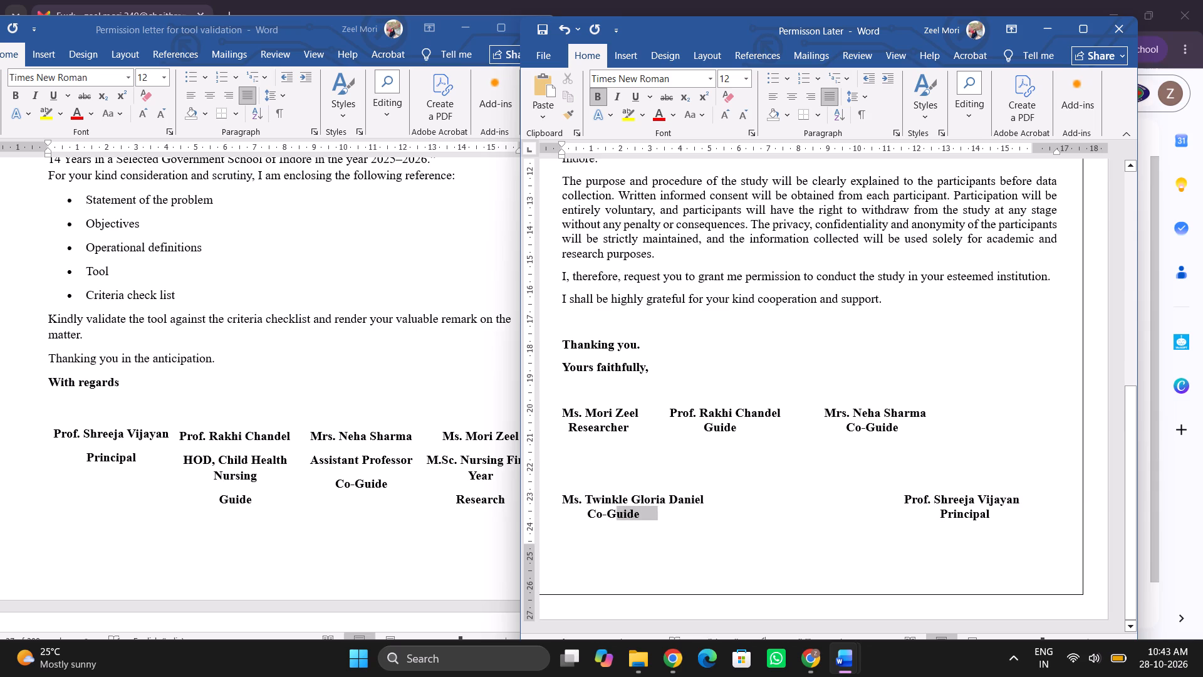
{"action": "left_click_drag", "start_coordinate": [607, 517], "coordinate": [589, 517]}
{"action": "key", "text": "BackSpace"}
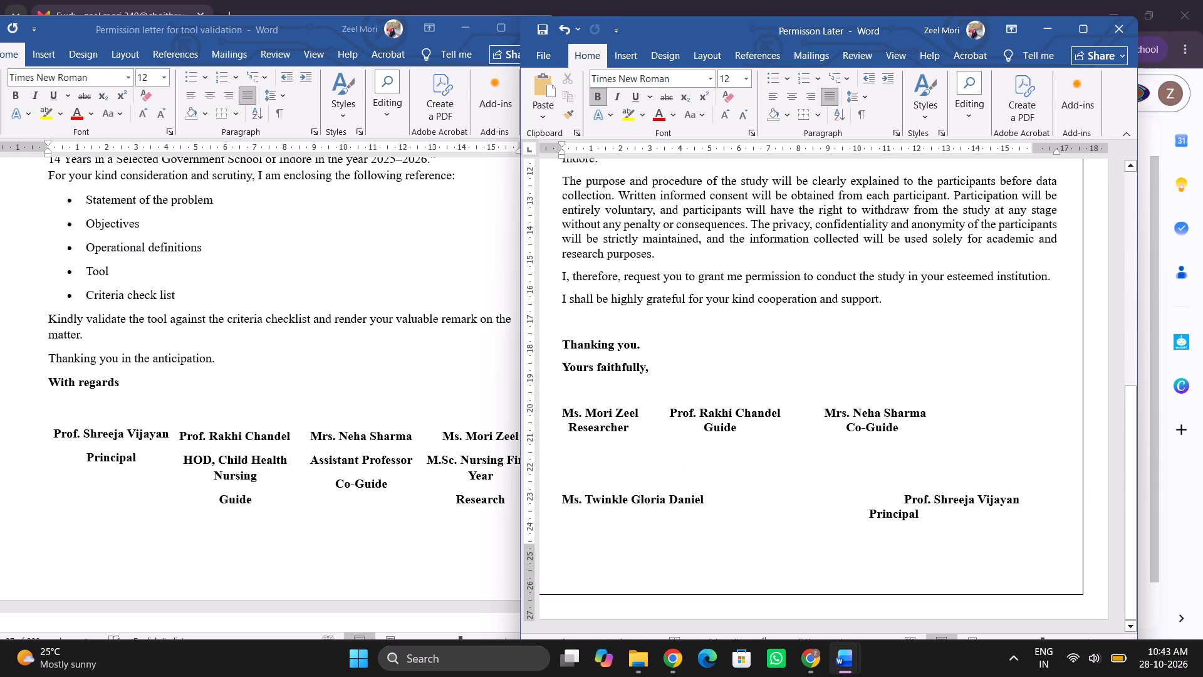
Delete the second co-guide's name from the lower signature row.
{"action": "left_click", "coordinate": [724, 505]}
{"action": "key", "text": "BackSpace"}
{"action": "key", "text": "BackSpace"}
{"action": "key", "text": "BackSpace"}
{"action": "key", "text": "BackSpace"}
{"action": "key", "text": "BackSpace"}
{"action": "key", "text": "BackSpace"}
{"action": "key", "text": "BackSpace"}
{"action": "key", "text": "BackSpace"}
{"action": "key", "text": "BackSpace"}
{"action": "key", "text": "BackSpace"}
{"action": "key", "text": "BackSpace"}
{"action": "key", "text": "BackSpace"}
{"action": "key", "text": "BackSpace"}
{"action": "key", "text": "BackSpace"}
{"action": "key", "text": "BackSpace"}
{"action": "key", "text": "BackSpace"}
{"action": "key", "text": "BackSpace"}
{"action": "key", "text": "BackSpace"}
{"action": "key", "text": "BackSpace"}
{"action": "key", "text": "BackSpace"}
{"action": "key", "text": "BackSpace"}
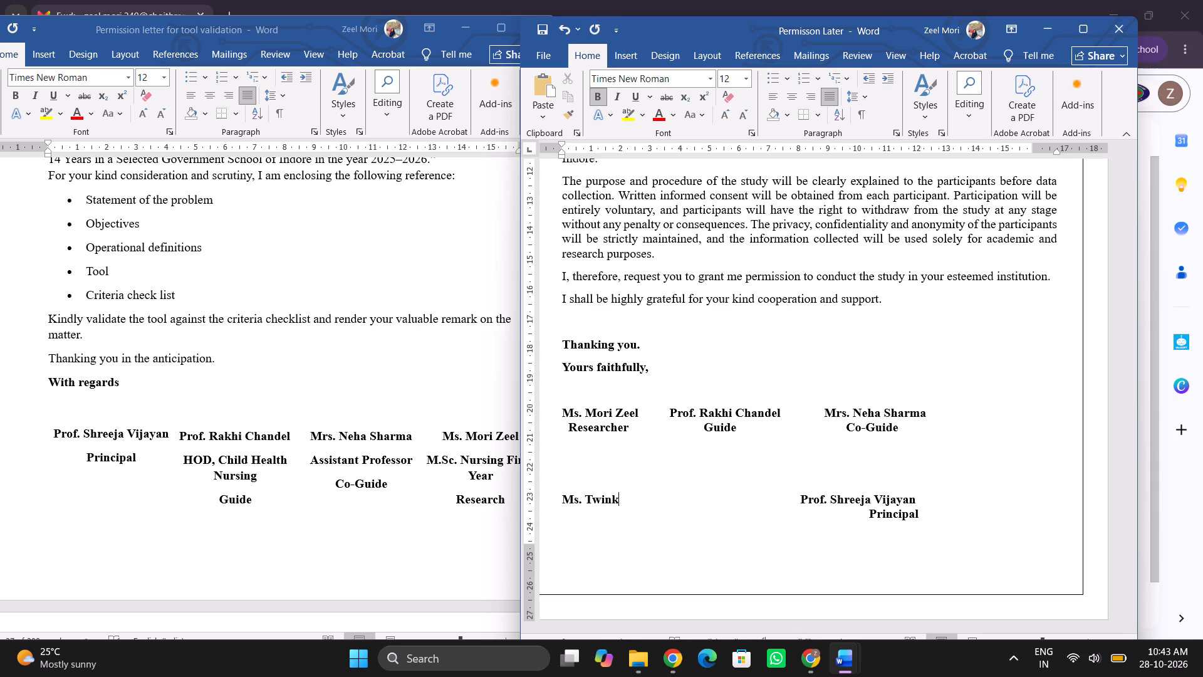
{"action": "key", "text": "BackSpace"}
{"action": "key", "text": "BackSpace"}
{"action": "key", "text": "BackSpace"}
{"action": "key", "text": "BackSpace"}
{"action": "key", "text": "BackSpace"}
{"action": "key", "text": "BackSpace"}
{"action": "key", "text": "BackSpace"}
{"action": "key", "text": "BackSpace"}
{"action": "key", "text": "BackSpace"}
Remove most of the blank space before the principal's name in the lower signature row.
{"action": "key", "text": "Right"}
{"action": "key", "text": "Right"}
{"action": "key", "text": "Right"}
{"action": "key", "text": "Right"}
{"action": "key", "text": "Right"}
{"action": "key", "text": "Right"}
{"action": "key", "text": "Right"}
{"action": "key", "text": "Right"}
{"action": "key", "text": "Right"}
{"action": "key", "text": "Right"}
{"action": "key", "text": "Right"}
{"action": "key", "text": "Right"}
{"action": "key", "text": "Right"}
{"action": "key", "text": "Right"}
{"action": "key", "text": "Right"}
{"action": "key", "text": "Right"}
{"action": "key", "text": "Right"}
{"action": "key", "text": "Right"}
{"action": "key", "text": "Right"}
{"action": "key", "text": "Right"}
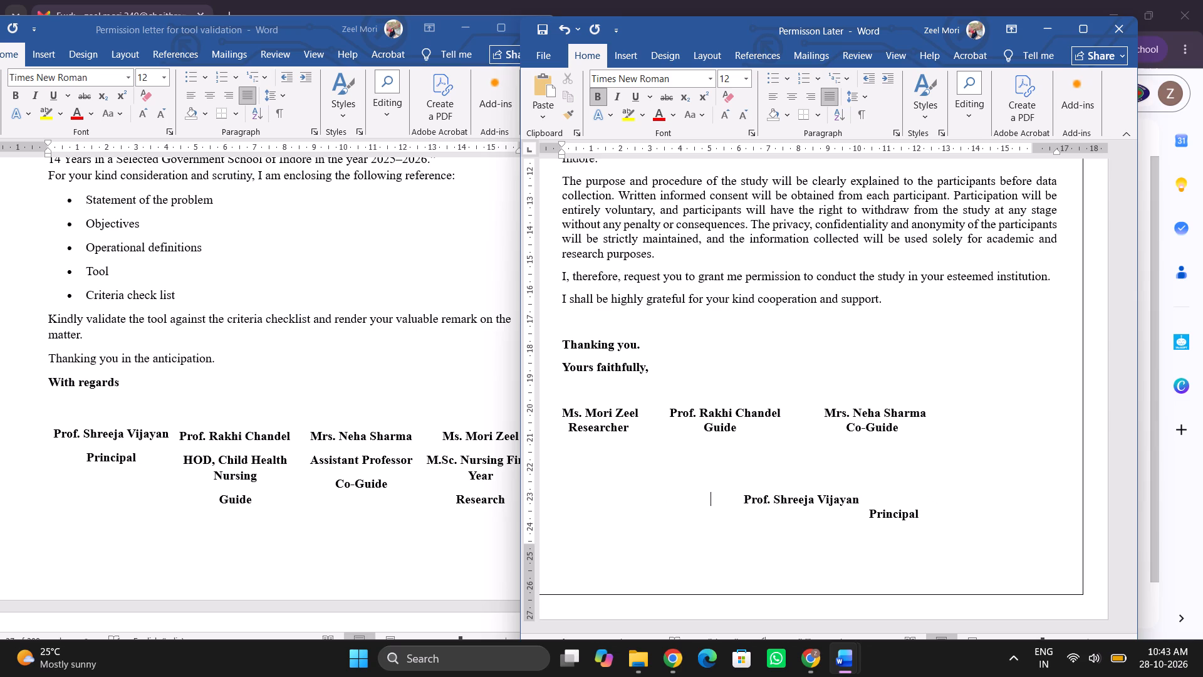
{"action": "key", "text": "Right"}
{"action": "key", "text": "Right"}
{"action": "key", "text": "Right"}
{"action": "key", "text": "BackSpace"}
{"action": "key", "text": "BackSpace"}
{"action": "key", "text": "BackSpace"}
{"action": "key", "text": "BackSpace"}
{"action": "key", "text": "BackSpace"}
{"action": "key", "text": "BackSpace"}
{"action": "key", "text": "BackSpace"}
{"action": "key", "text": "BackSpace"}
{"action": "key", "text": "BackSpace"}
{"action": "key", "text": "BackSpace"}
{"action": "key", "text": "BackSpace"}
{"action": "key", "text": "BackSpace"}
{"action": "key", "text": "BackSpace"}
{"action": "key", "text": "BackSpace"}
{"action": "key", "text": "BackSpace"}
{"action": "key", "text": "BackSpace"}
{"action": "key", "text": "BackSpace"}
{"action": "key", "text": "BackSpace"}
{"action": "key", "text": "BackSpace"}
{"action": "key", "text": "BackSpace"}
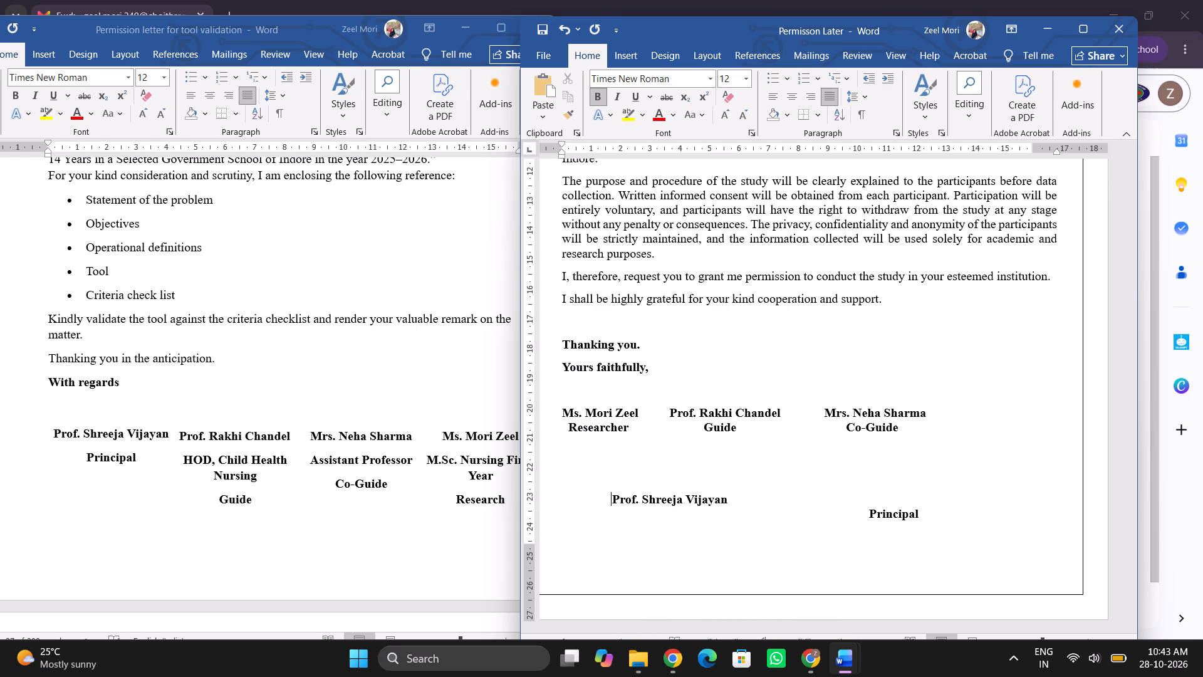
Remove the remaining space and blank lines before the principal's name so it joins the end of the upper role-label line.
{"action": "key", "text": "BackSpace"}
{"action": "key", "text": "BackSpace"}
{"action": "key", "text": "BackSpace"}
{"action": "key", "text": "BackSpace"}
{"action": "key", "text": "BackSpace"}
{"action": "key", "text": "BackSpace"}
{"action": "key", "text": "BackSpace"}
{"action": "key", "text": "BackSpace"}
{"action": "key", "text": "BackSpace"}
{"action": "key", "text": "BackSpace"}
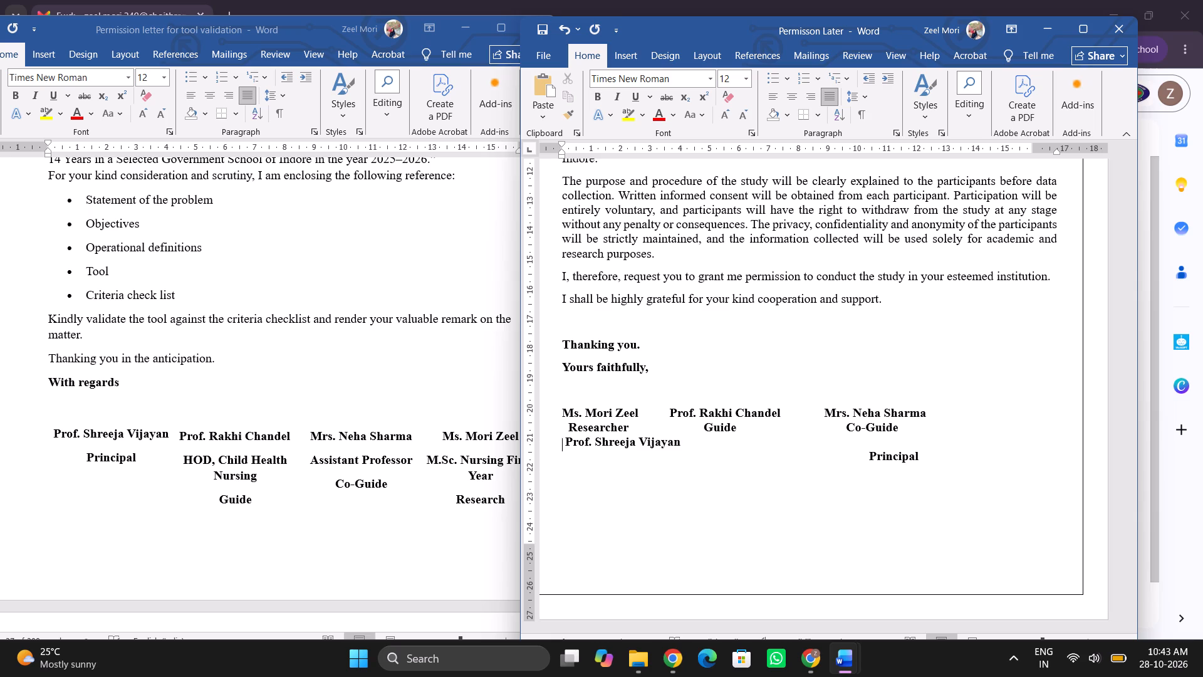
{"action": "key", "text": "BackSpace"}
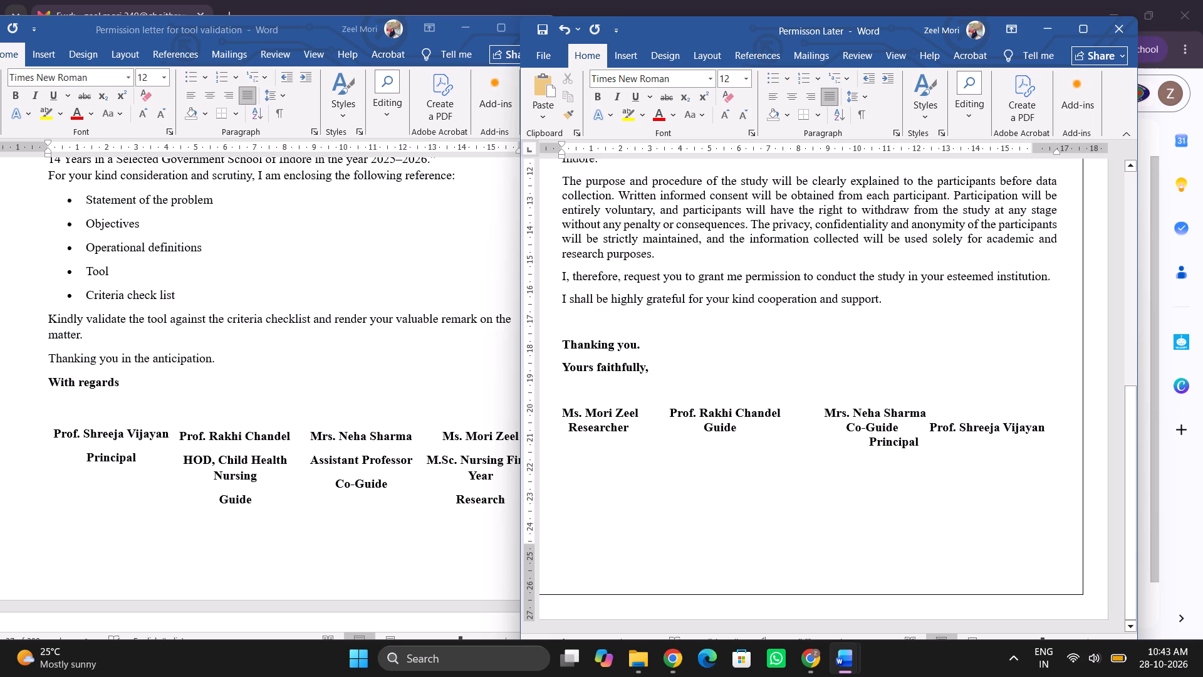
Put the principal's name from the end of the role-label line on the clipboard.
{"action": "left_click_drag", "start_coordinate": [1048, 433], "coordinate": [931, 428]}
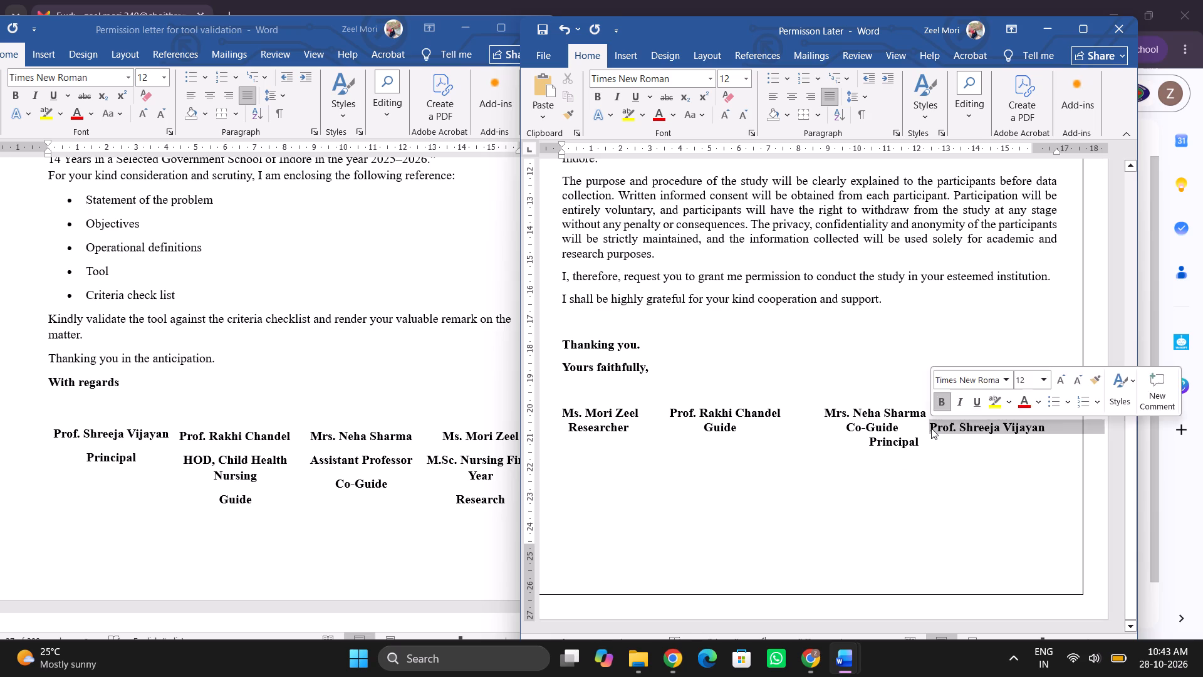
{"action": "right_click", "coordinate": [931, 428]}
{"action": "left_click", "coordinate": [984, 212]}
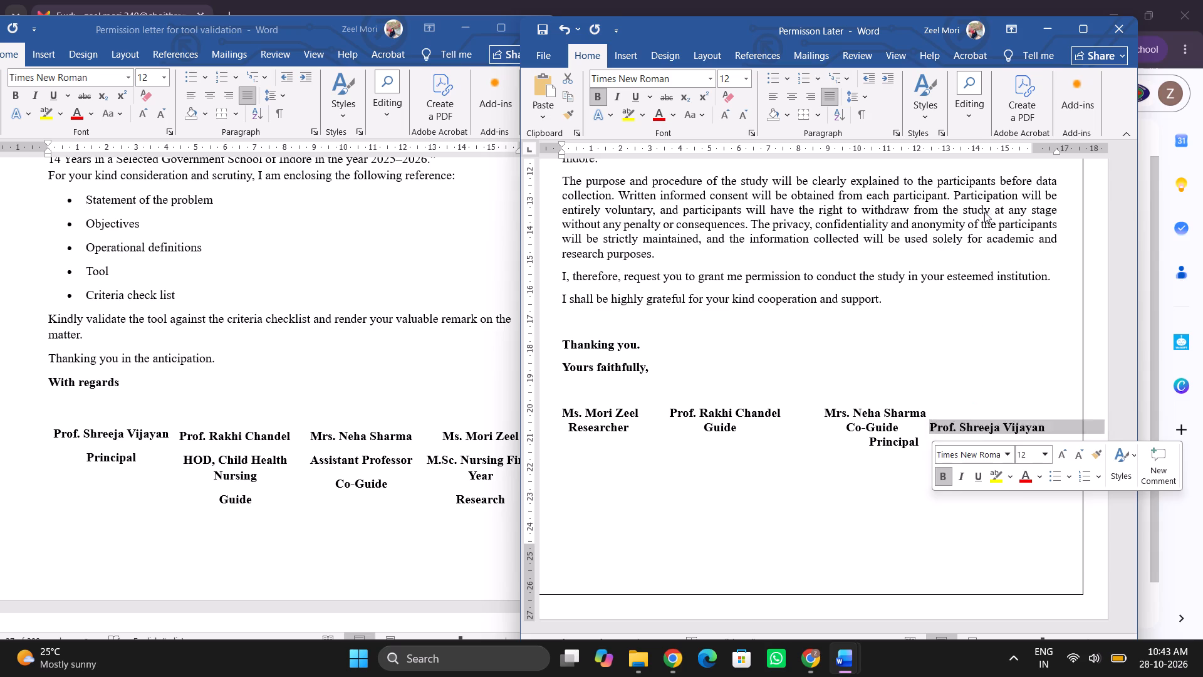
Place the cut principal's name on the signature name line, one space after the co-guide's name.
{"action": "left_click", "coordinate": [938, 413]}
{"action": "key", "text": "space"}
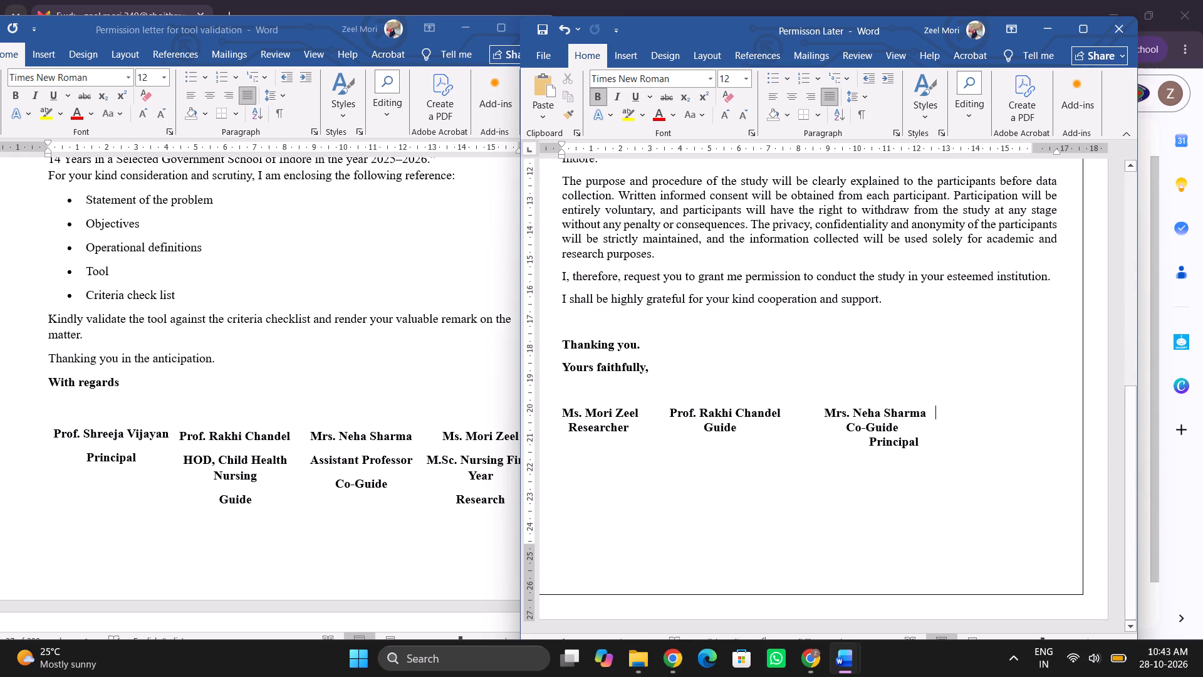
{"action": "key", "text": "ctrl+v"}
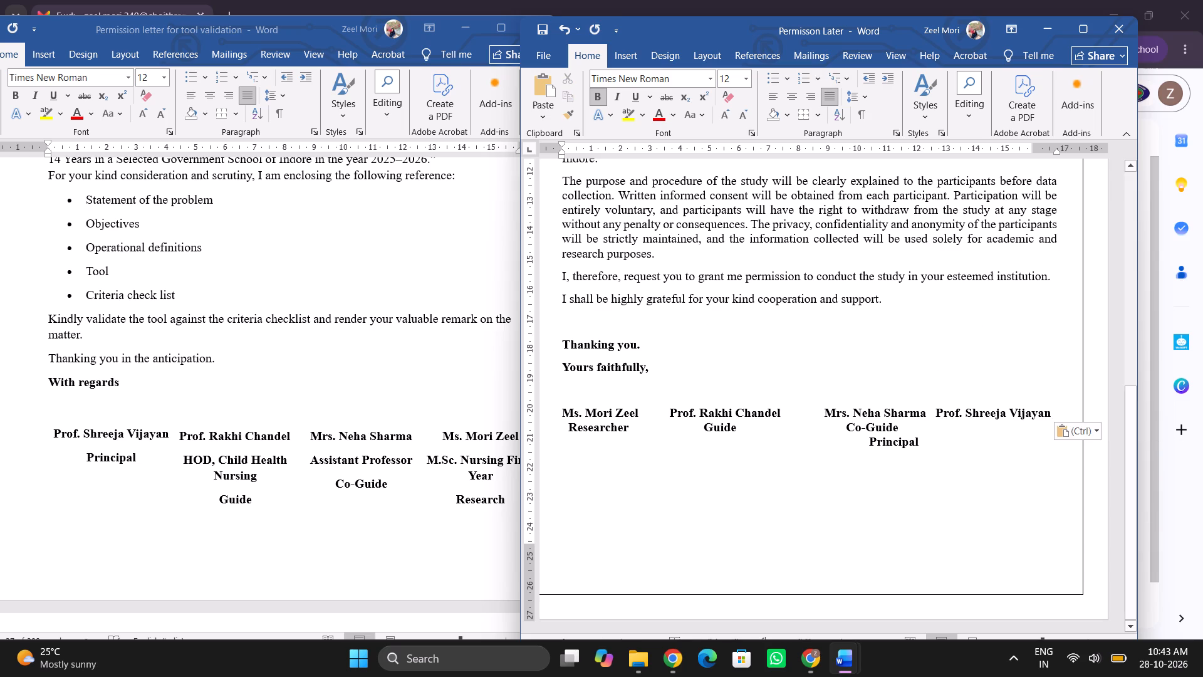
Move "Principal" from its separate line to the role line after "Co-Guide", spaced out to sit beneath the principal's name.
{"action": "left_click_drag", "start_coordinate": [926, 444], "coordinate": [867, 444]}
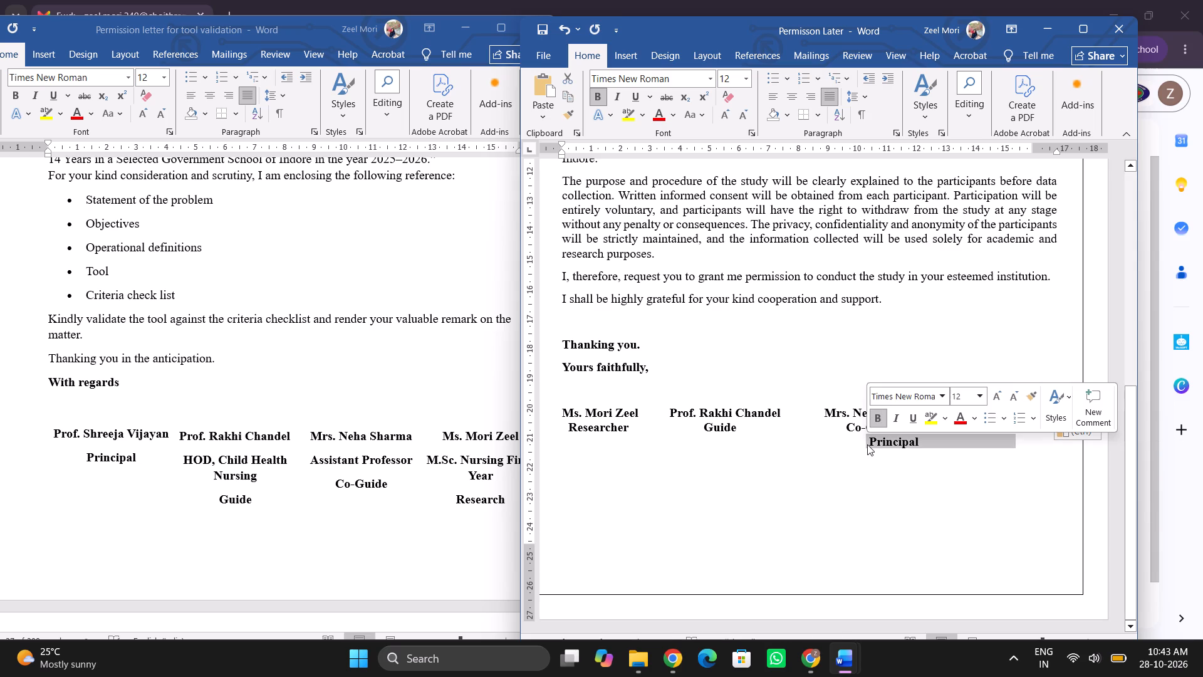
{"action": "right_click", "coordinate": [880, 443]}
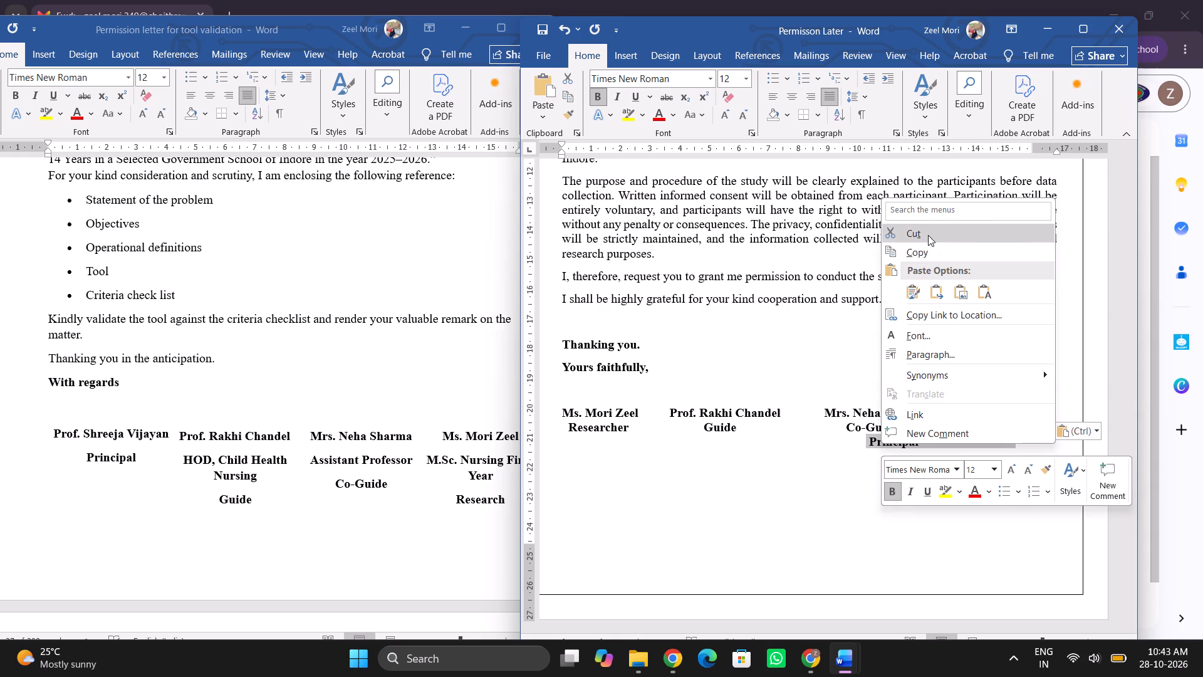
{"action": "left_click", "coordinate": [928, 235]}
{"action": "left_click", "coordinate": [914, 430]}
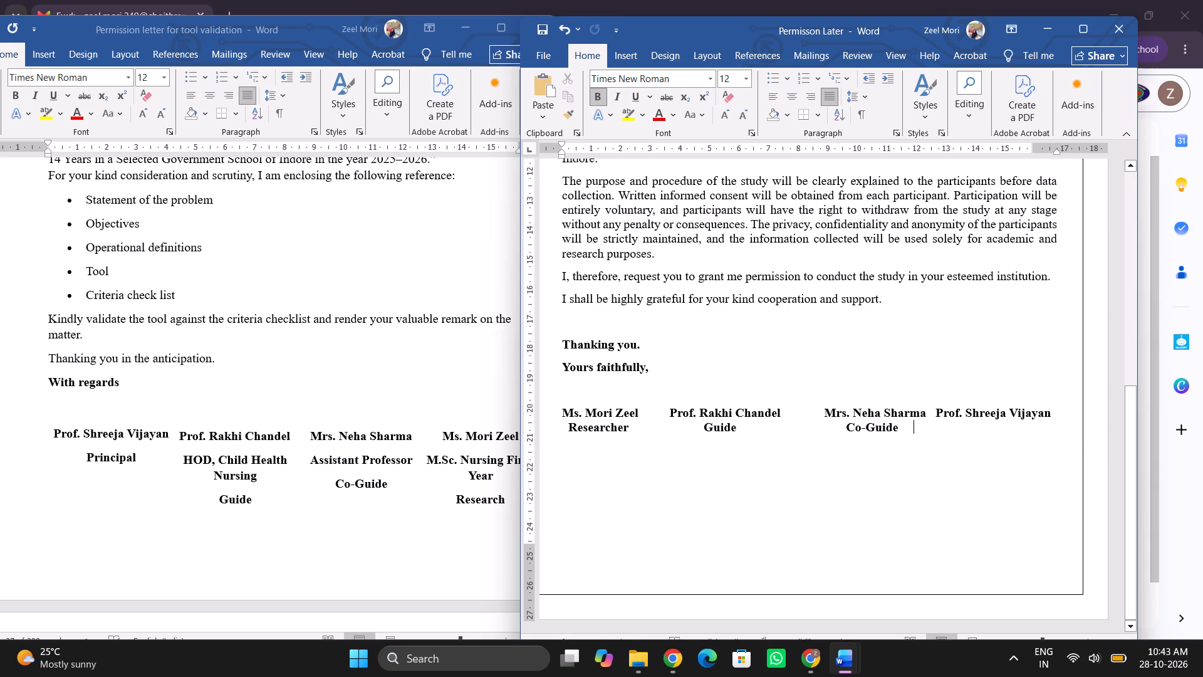
{"action": "key", "text": "space"}
{"action": "key", "text": "space"}
{"action": "key", "text": "space"}
{"action": "key", "text": "space"}
{"action": "key", "text": "space"}
{"action": "key", "text": "space"}
{"action": "key", "text": "space"}
{"action": "key", "text": "space"}
{"action": "key", "text": "space"}
{"action": "key", "text": "space"}
{"action": "key", "text": "space"}
{"action": "key", "text": "space"}
{"action": "key", "text": "space"}
{"action": "key", "text": "space"}
{"action": "key", "text": "space"}
{"action": "key", "text": "space"}
{"action": "key", "text": "space"}
{"action": "key", "text": "space"}
{"action": "key", "text": "space"}
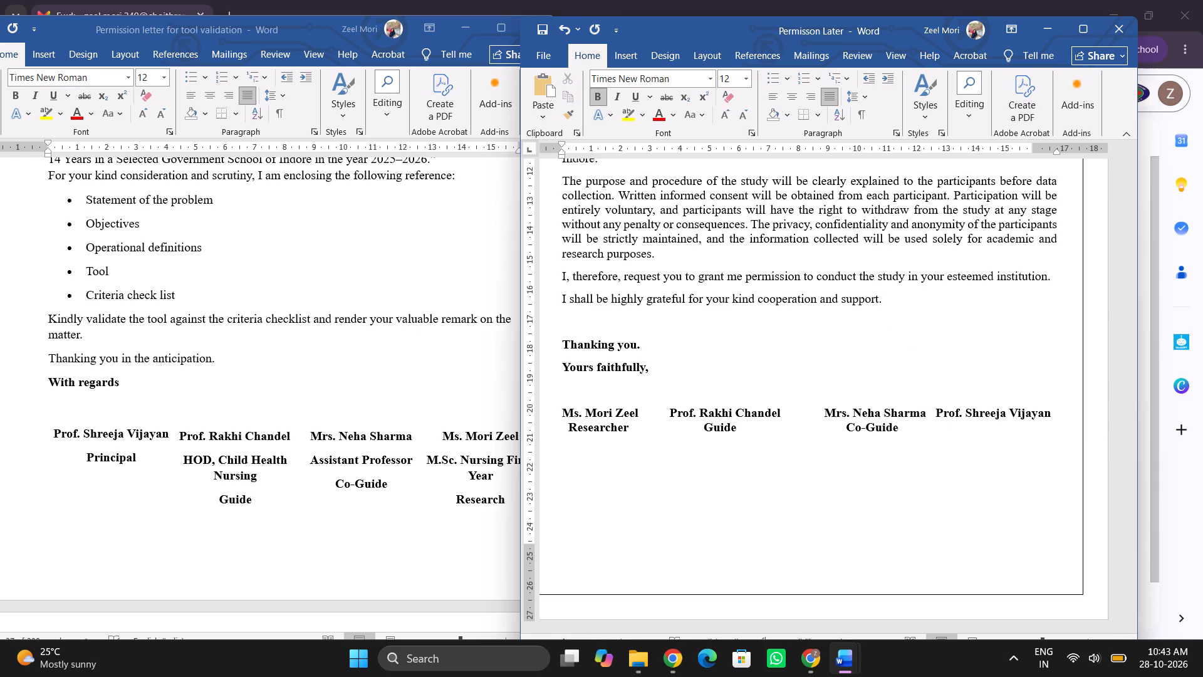
{"action": "key", "text": "ctrl+v"}
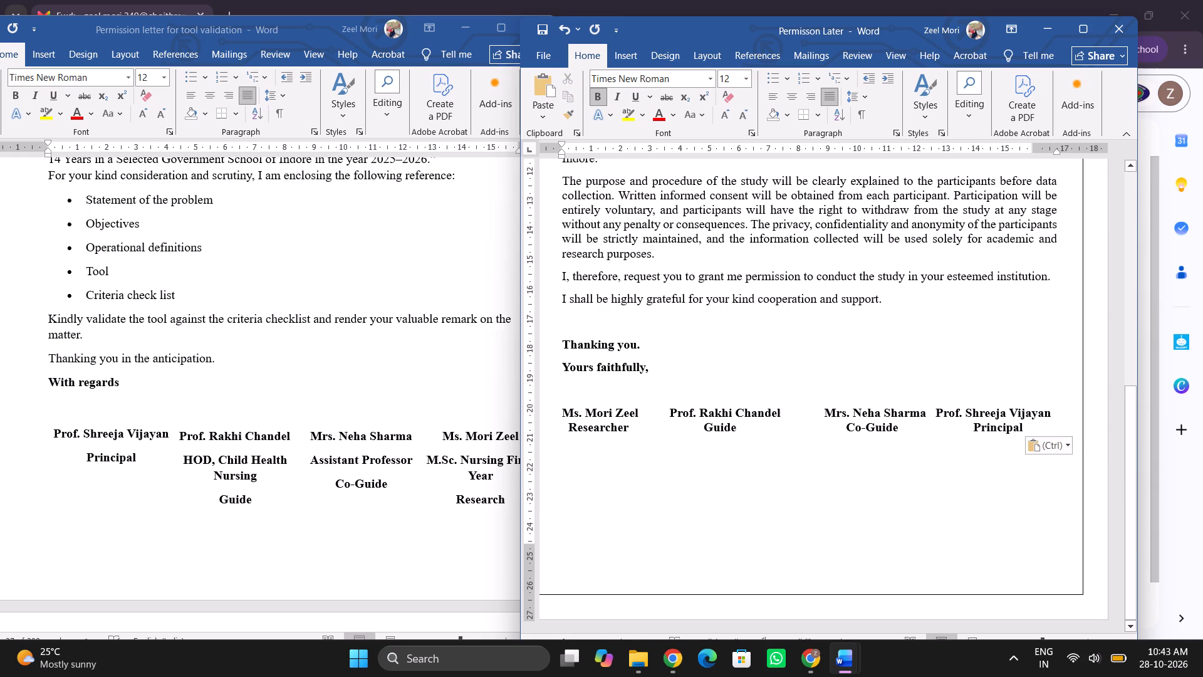
Fine-tune the signature alignment, adding a space before the principal's name and before "Co-Guide" and removing one before "Principal".
{"action": "left_click", "coordinate": [935, 417]}
{"action": "key", "text": "space"}
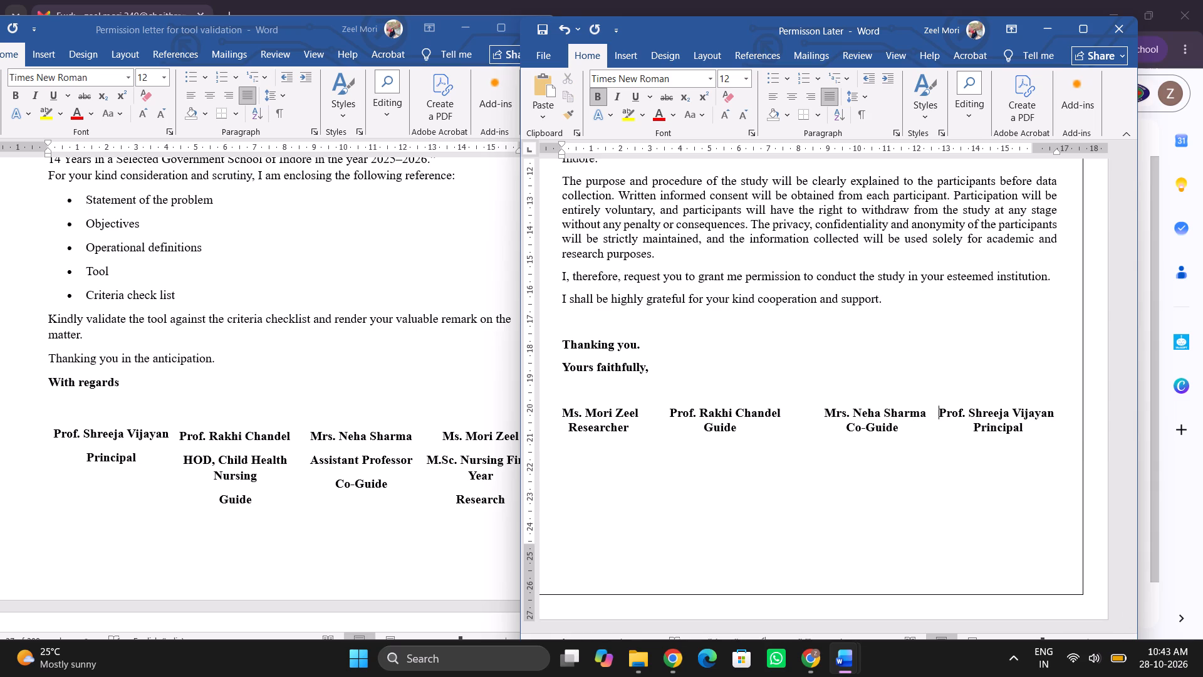
{"action": "left_click", "coordinate": [974, 429]}
{"action": "key", "text": "BackSpace"}
{"action": "left_click", "coordinate": [845, 432]}
{"action": "key", "text": "space"}
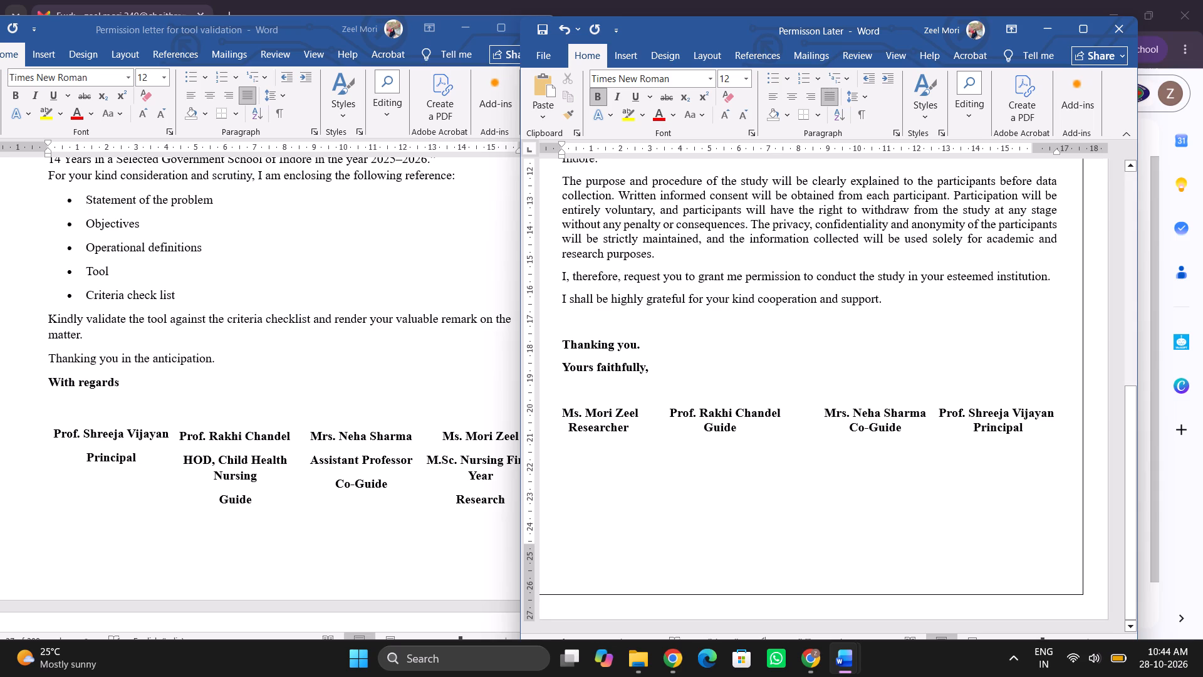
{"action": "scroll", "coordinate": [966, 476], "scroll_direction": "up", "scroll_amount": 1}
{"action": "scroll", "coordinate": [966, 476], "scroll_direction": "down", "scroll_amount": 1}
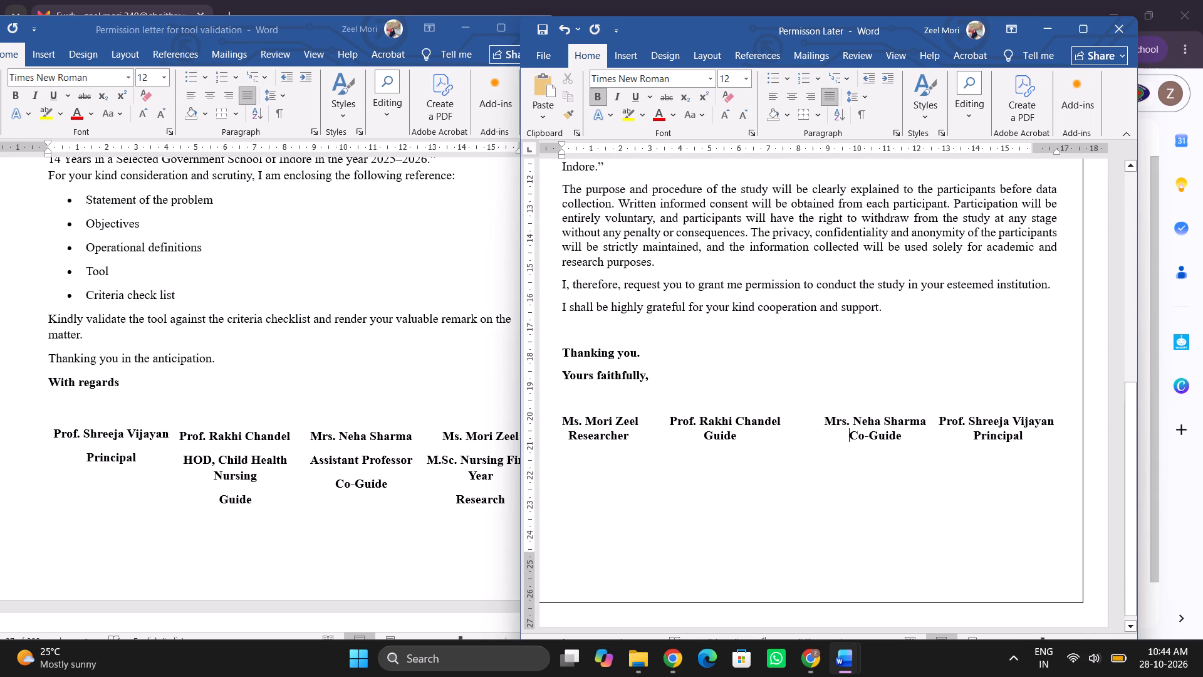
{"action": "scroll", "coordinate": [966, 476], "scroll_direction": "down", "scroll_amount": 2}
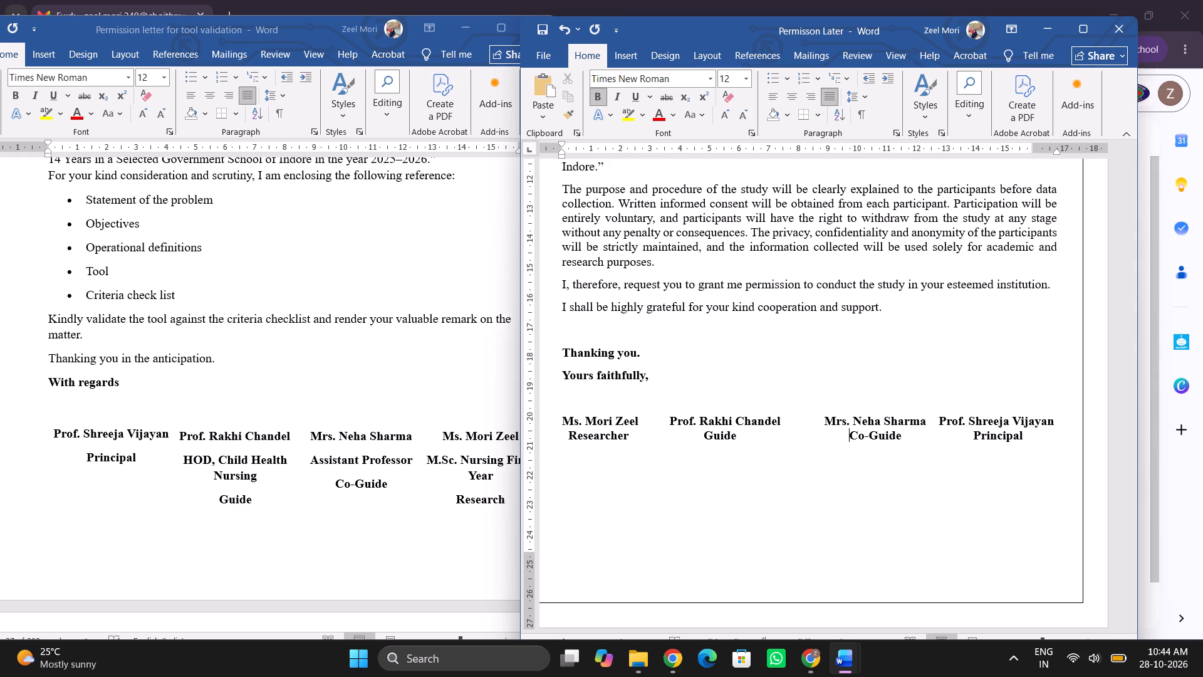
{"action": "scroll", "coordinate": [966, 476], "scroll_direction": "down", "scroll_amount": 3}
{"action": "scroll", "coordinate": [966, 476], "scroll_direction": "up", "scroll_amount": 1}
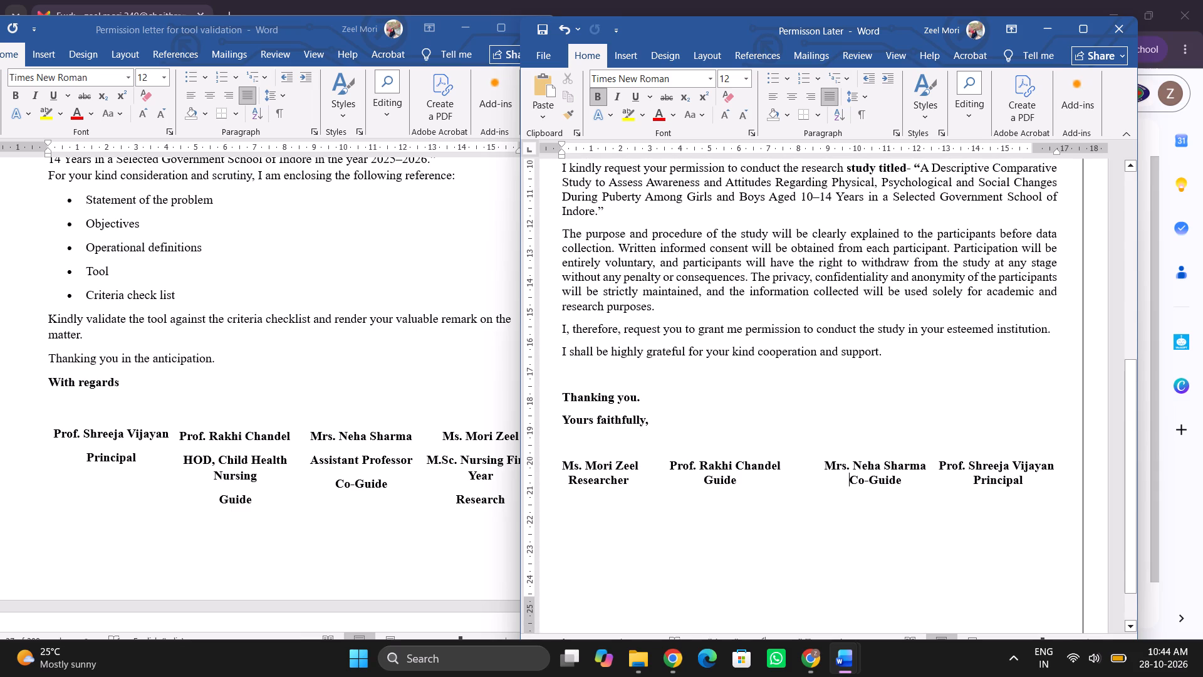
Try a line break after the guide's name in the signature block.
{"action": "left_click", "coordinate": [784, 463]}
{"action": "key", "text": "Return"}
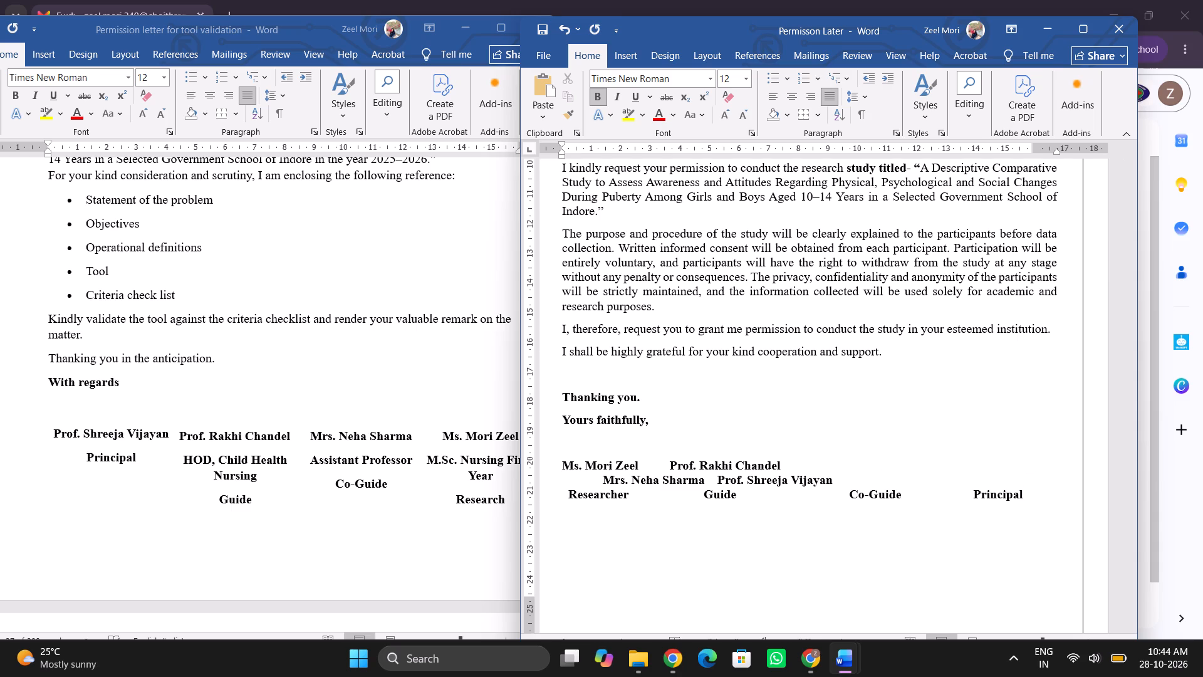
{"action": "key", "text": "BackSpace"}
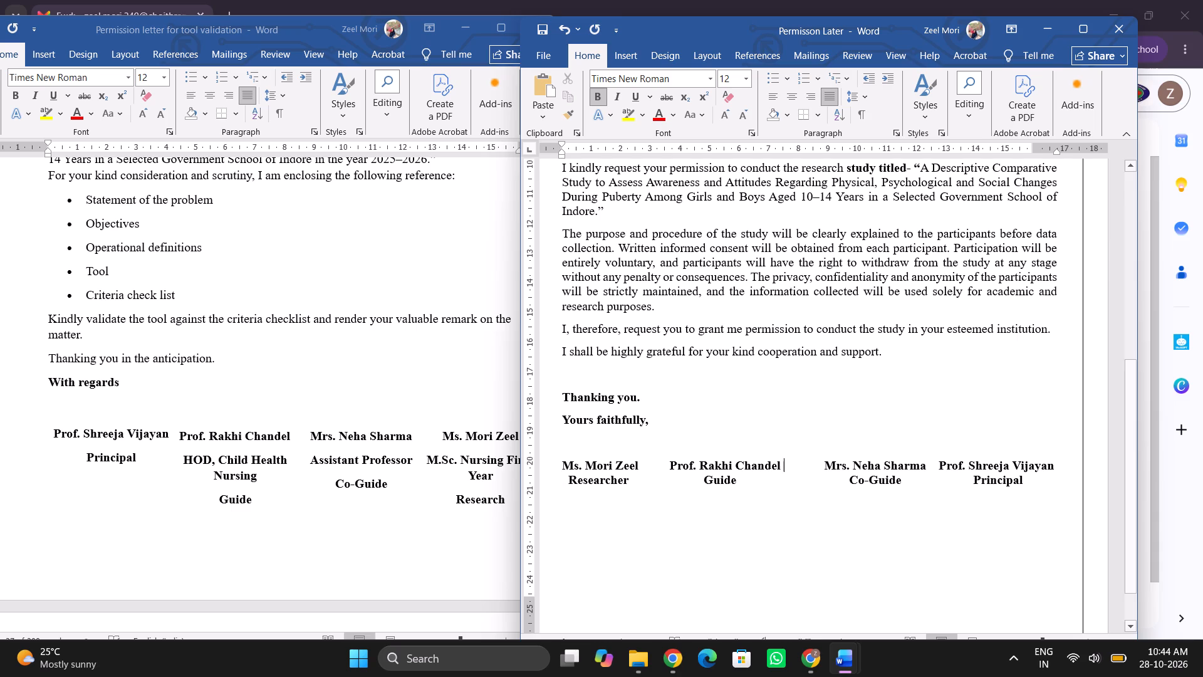
Copy "HOD, Child Health Nursing" from the validation letter and insert it before "Guide" in the permission letter's signature block.
{"action": "left_click", "coordinate": [704, 481]}
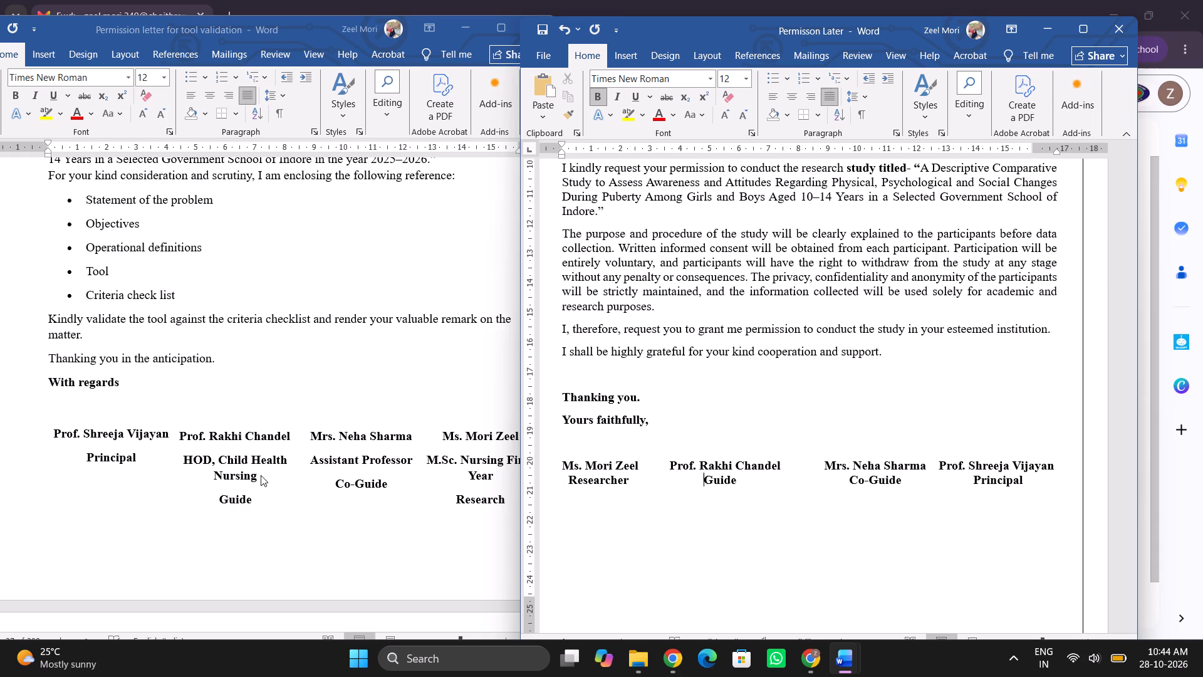
{"action": "left_click", "coordinate": [261, 475]}
{"action": "left_click_drag", "start_coordinate": [259, 475], "coordinate": [201, 459]}
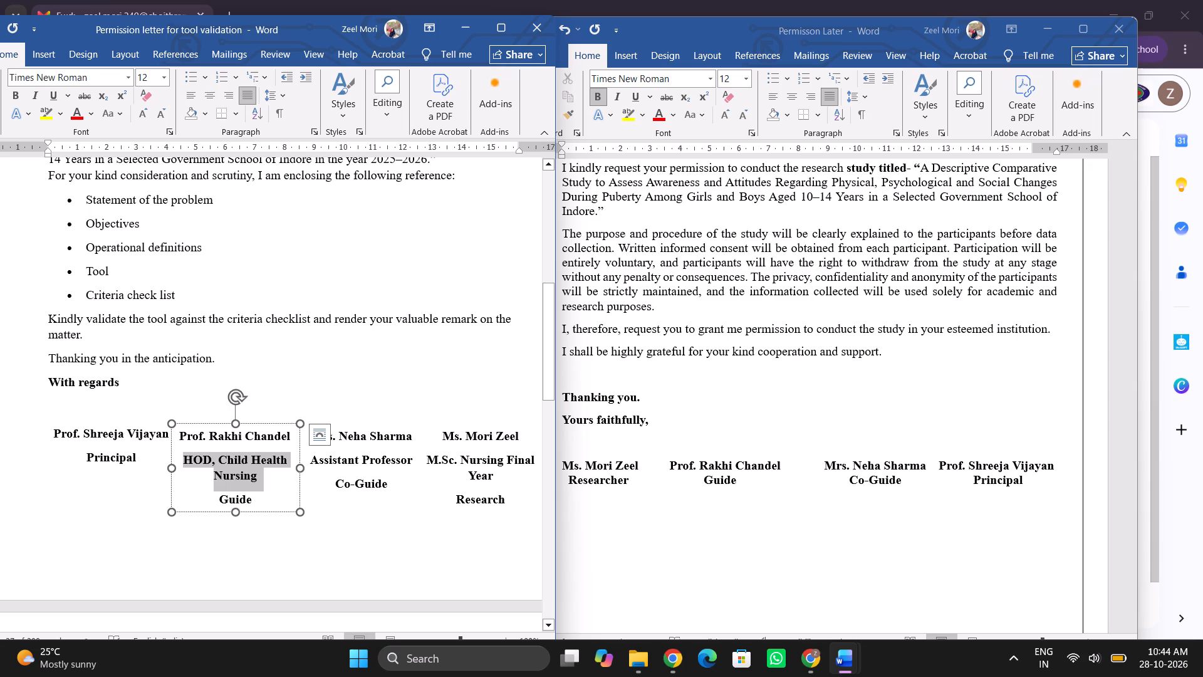
{"action": "left_click_drag", "start_coordinate": [201, 459], "coordinate": [198, 458]}
{"action": "right_click", "coordinate": [198, 458]}
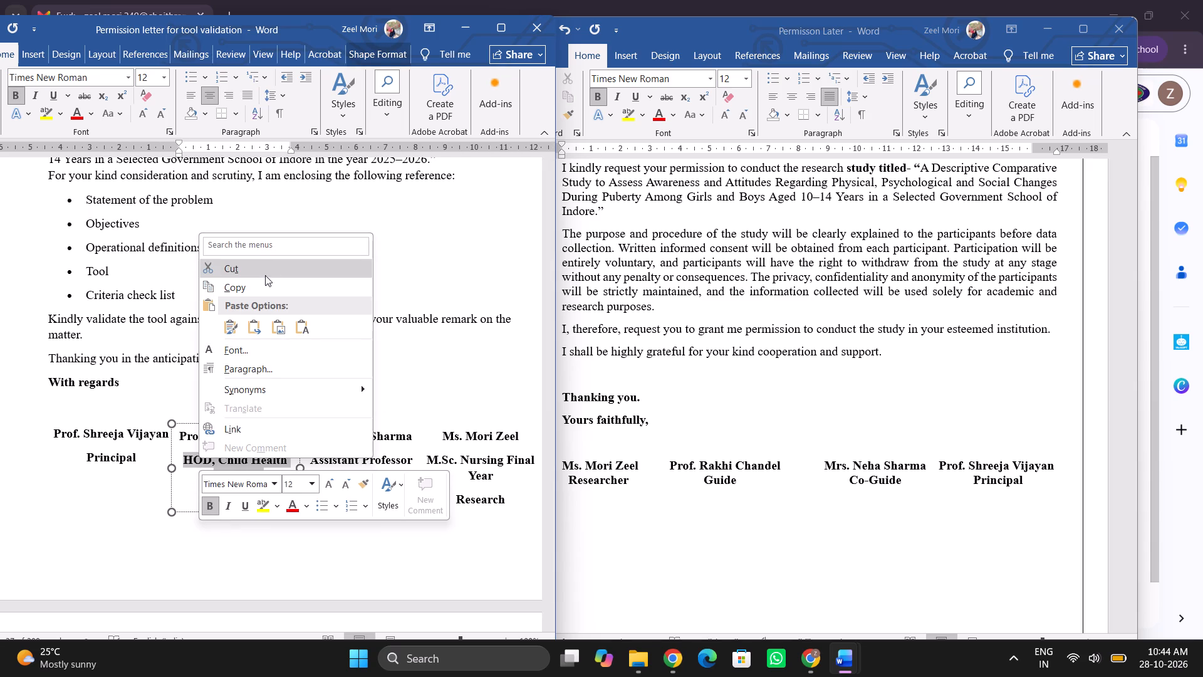
{"action": "left_click", "coordinate": [264, 288]}
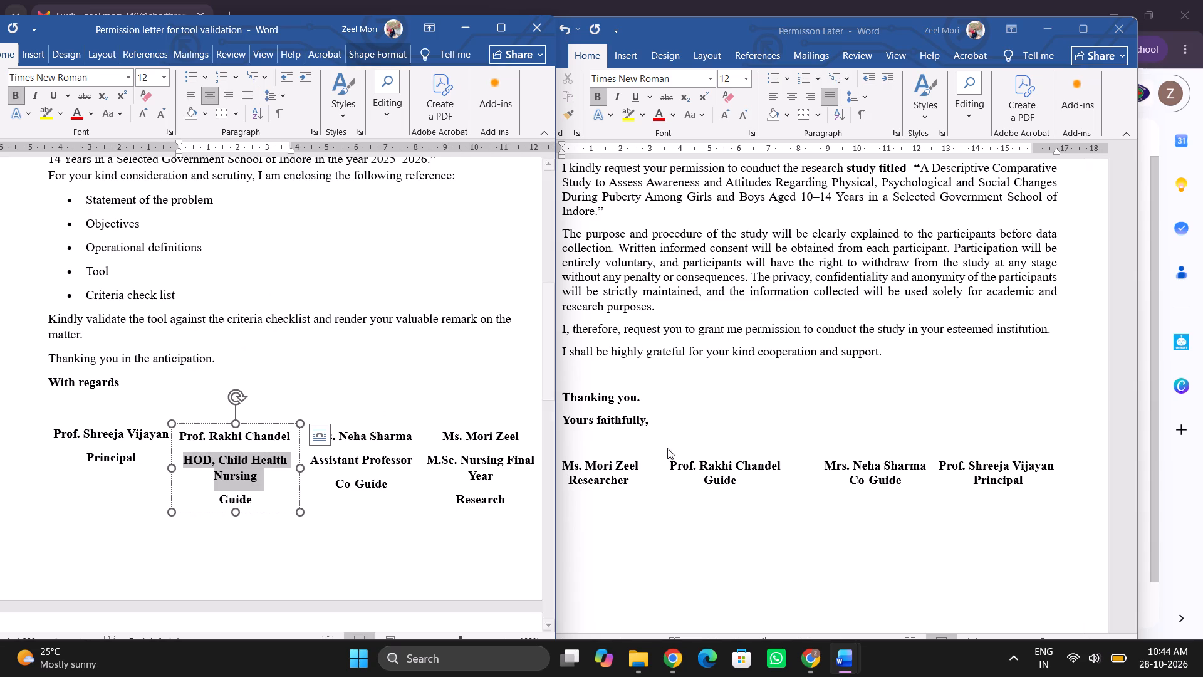
{"action": "left_click", "coordinate": [701, 479]}
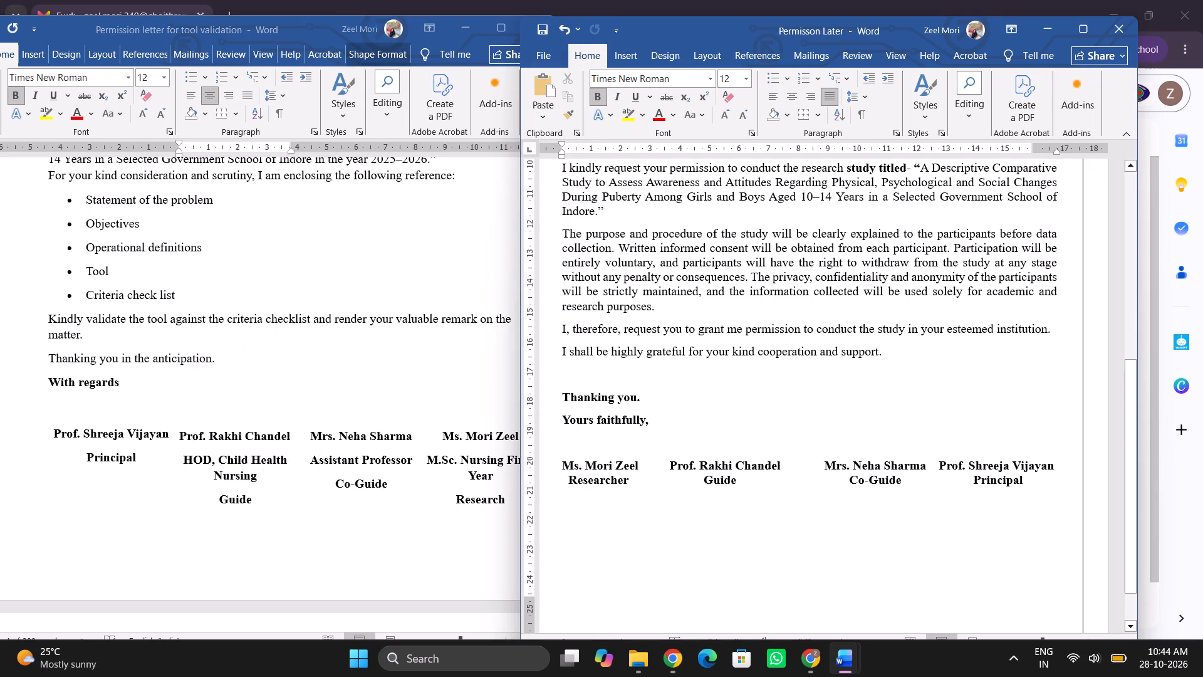
{"action": "key", "text": "ctrl+v"}
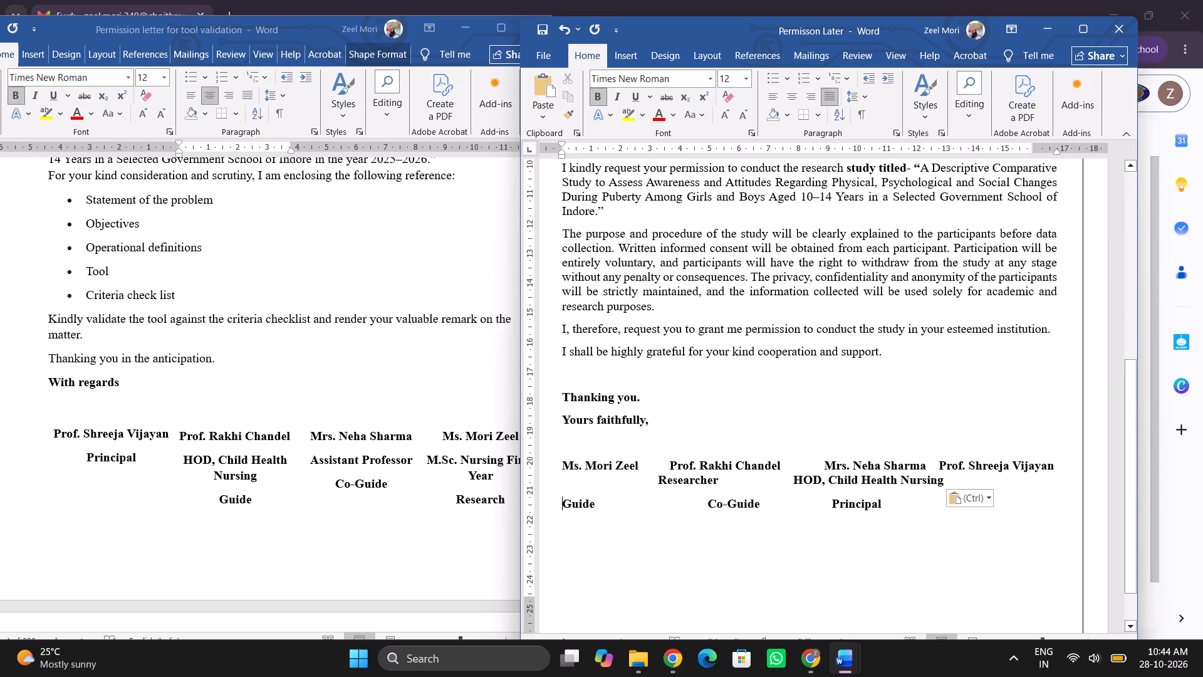
Remove the extra spaces before "Researcher" so it aligns beneath the researcher's name.
{"action": "left_click", "coordinate": [659, 481]}
{"action": "key", "text": "BackSpace"}
{"action": "key", "text": "BackSpace"}
{"action": "key", "text": "BackSpace"}
{"action": "key", "text": "BackSpace"}
{"action": "key", "text": "BackSpace"}
{"action": "key", "text": "BackSpace"}
{"action": "key", "text": "BackSpace"}
{"action": "key", "text": "BackSpace"}
{"action": "key", "text": "BackSpace"}
{"action": "key", "text": "BackSpace"}
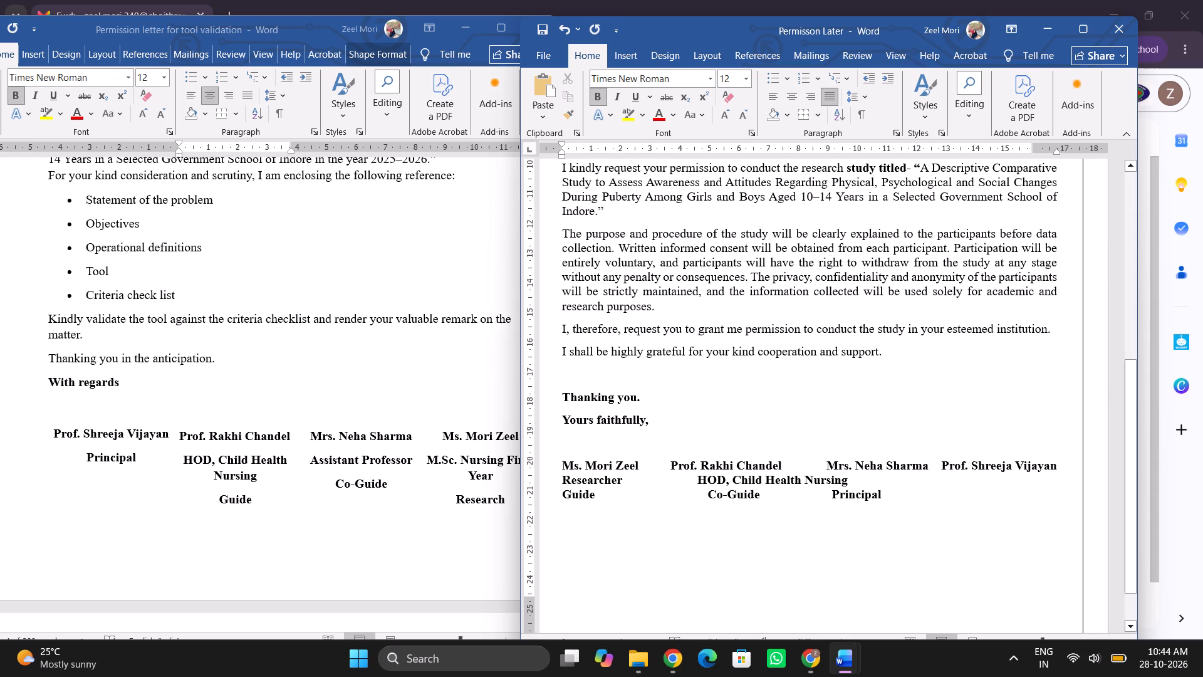
Remove spaces before "HOD, Child Health Nursing" until it is centred beneath the guide's name.
{"action": "left_click", "coordinate": [696, 480]}
{"action": "key", "text": "BackSpace"}
{"action": "key", "text": "BackSpace"}
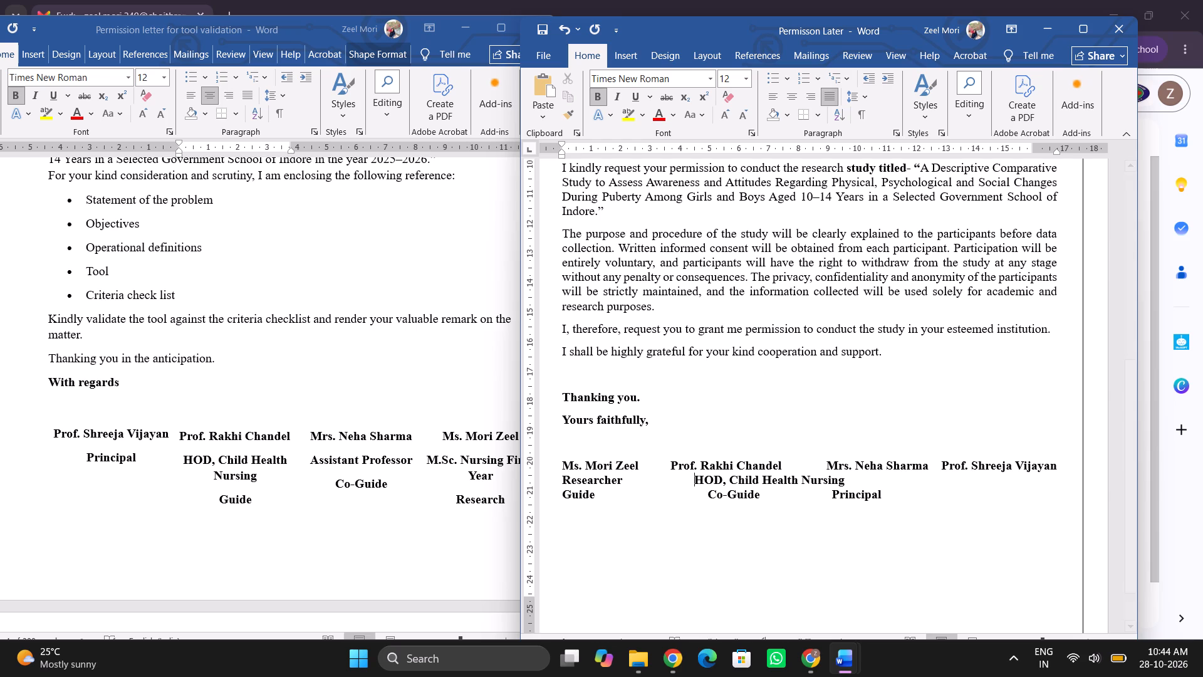
{"action": "key", "text": "BackSpace"}
{"action": "key", "text": "BackSpace"}
{"action": "key", "text": "BackSpace"}
{"action": "key", "text": "BackSpace"}
{"action": "key", "text": "BackSpace"}
{"action": "key", "text": "BackSpace"}
{"action": "key", "text": "BackSpace"}
{"action": "key", "text": "BackSpace"}
{"action": "key", "text": "BackSpace"}
{"action": "key", "text": "BackSpace"}
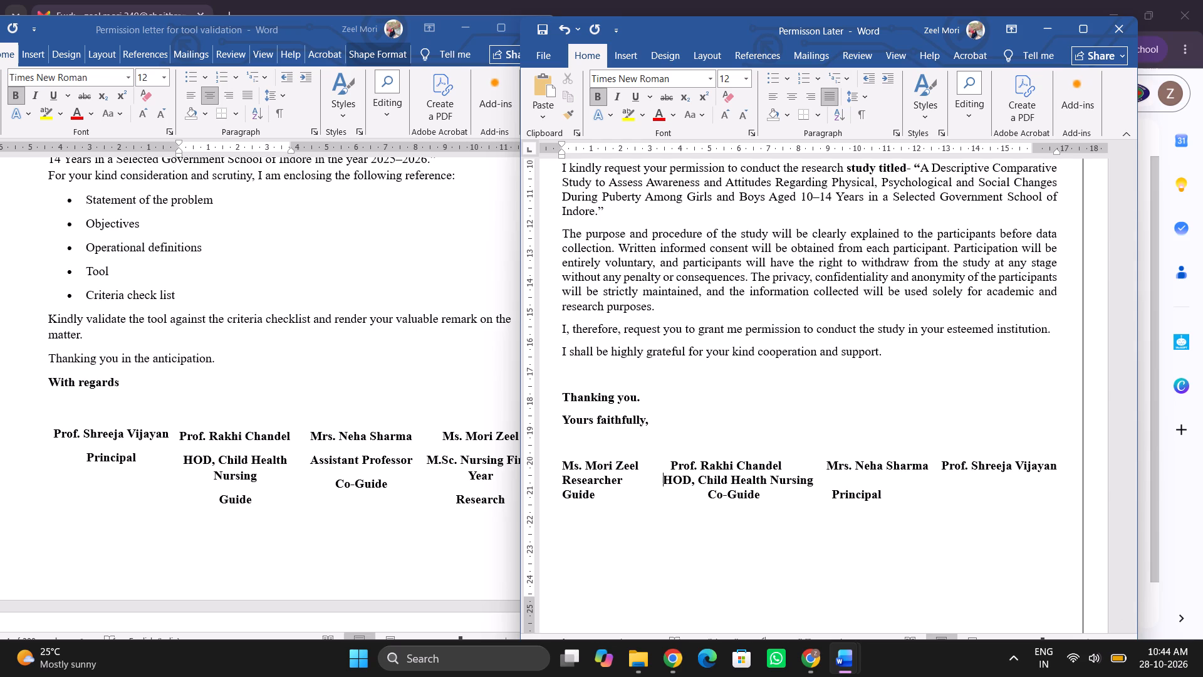
{"action": "key", "text": "BackSpace"}
{"action": "key", "text": "BackSpace"}
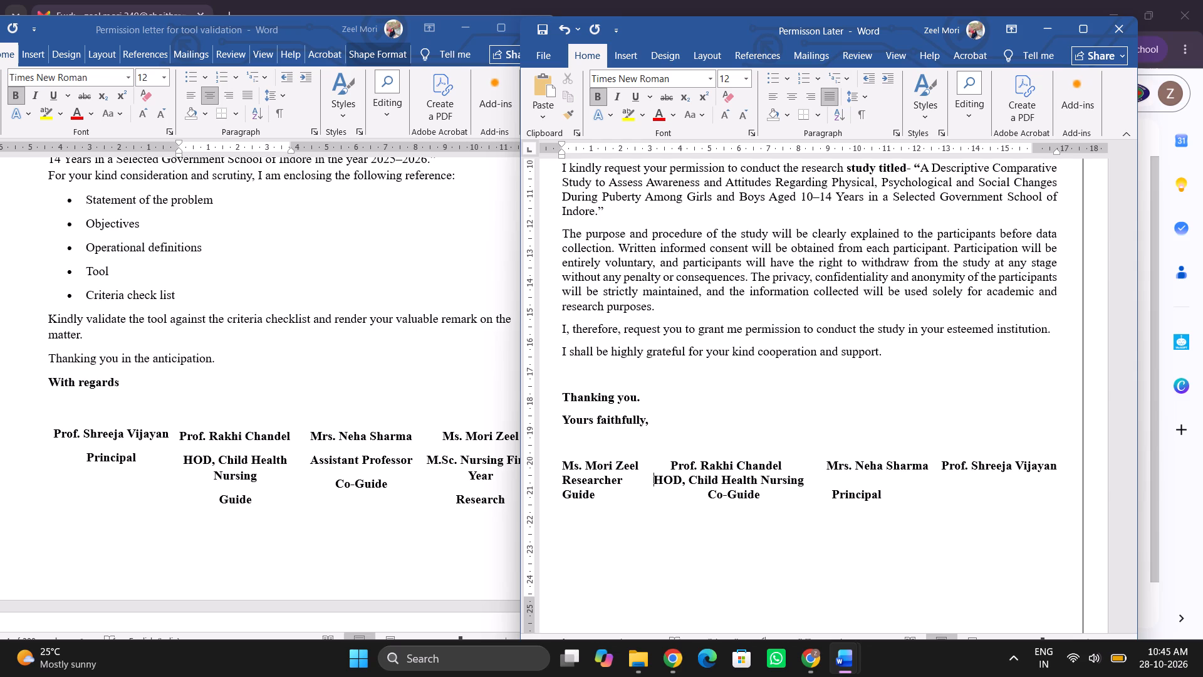
Move "Guide" from below "Researcher" to just before "Co-Guide" in the permission letter's signature block.
{"action": "left_click", "coordinate": [949, 485]}
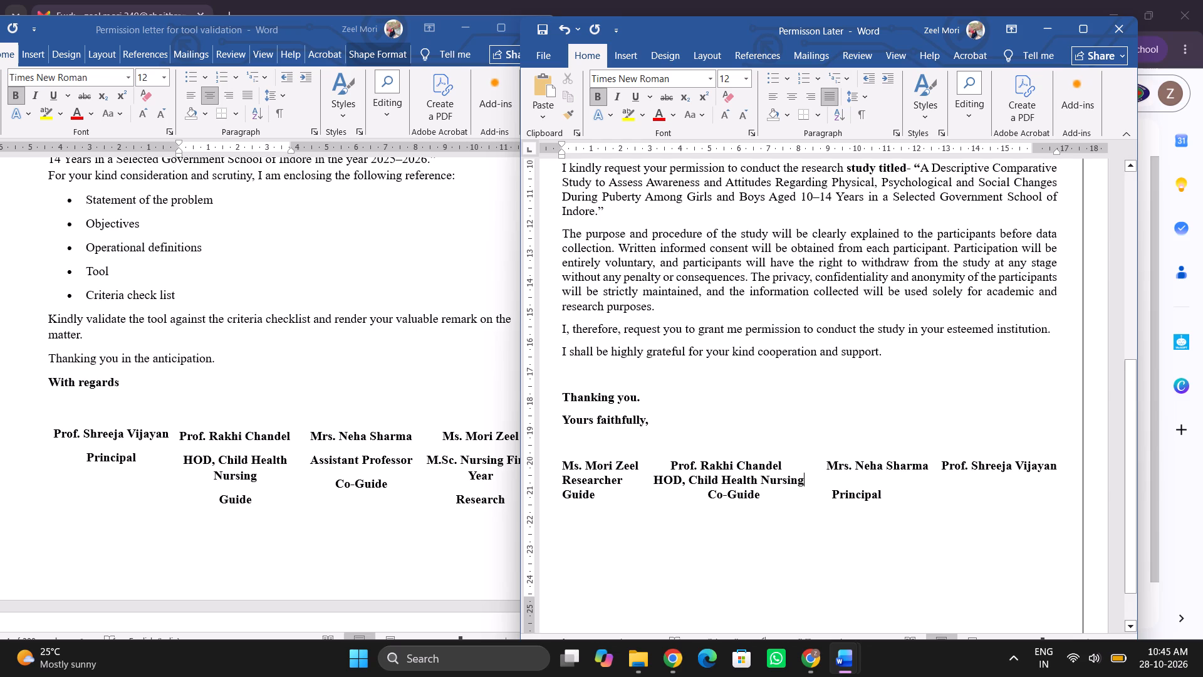
{"action": "left_click", "coordinate": [560, 491]}
{"action": "left_click", "coordinate": [689, 491]}
{"action": "left_click_drag", "start_coordinate": [598, 493], "coordinate": [564, 494]}
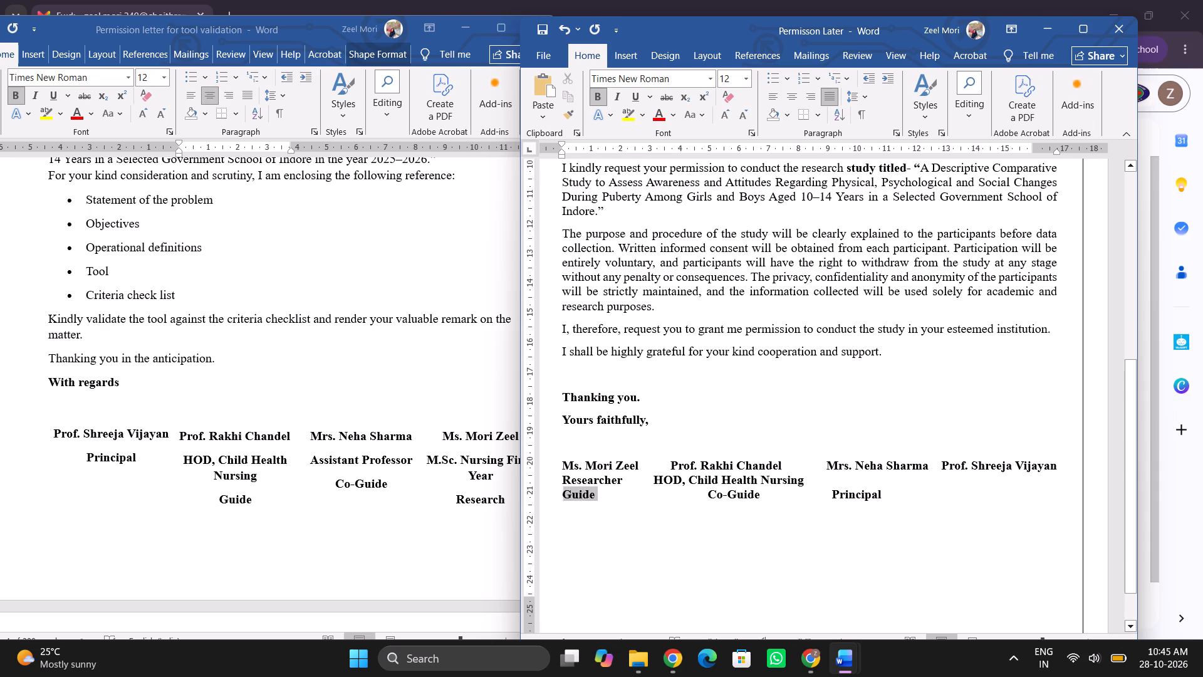
{"action": "left_click_drag", "start_coordinate": [564, 494], "coordinate": [561, 495]}
{"action": "right_click", "coordinate": [570, 494]}
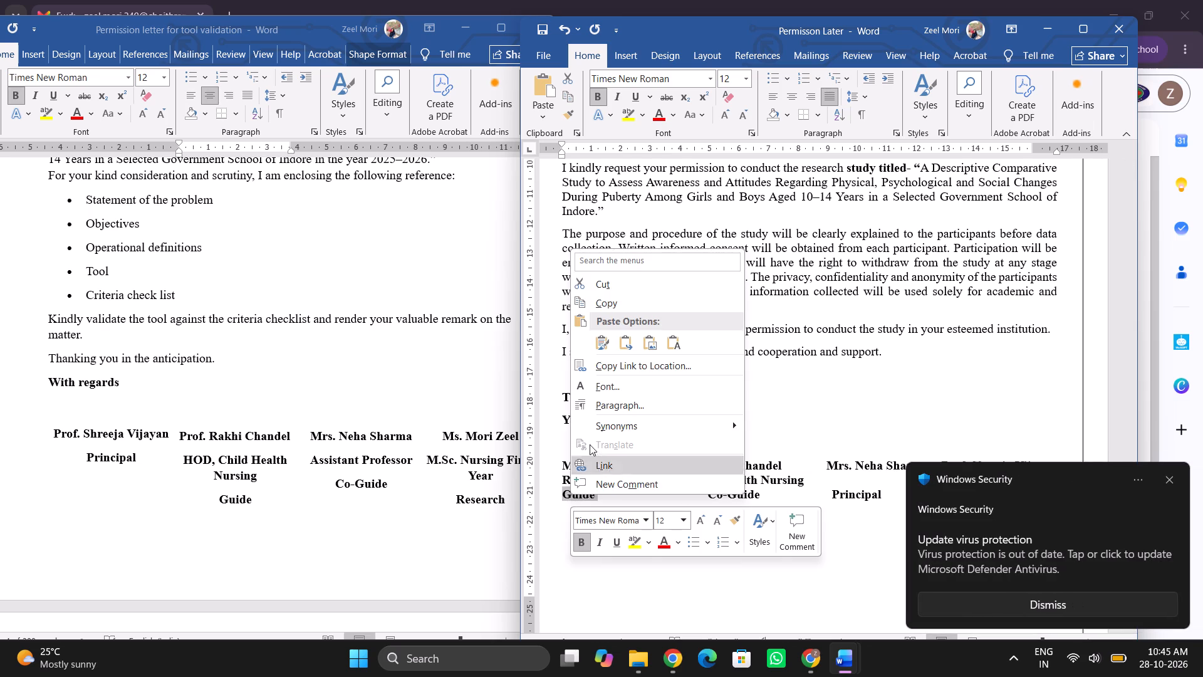
{"action": "left_click", "coordinate": [637, 283]}
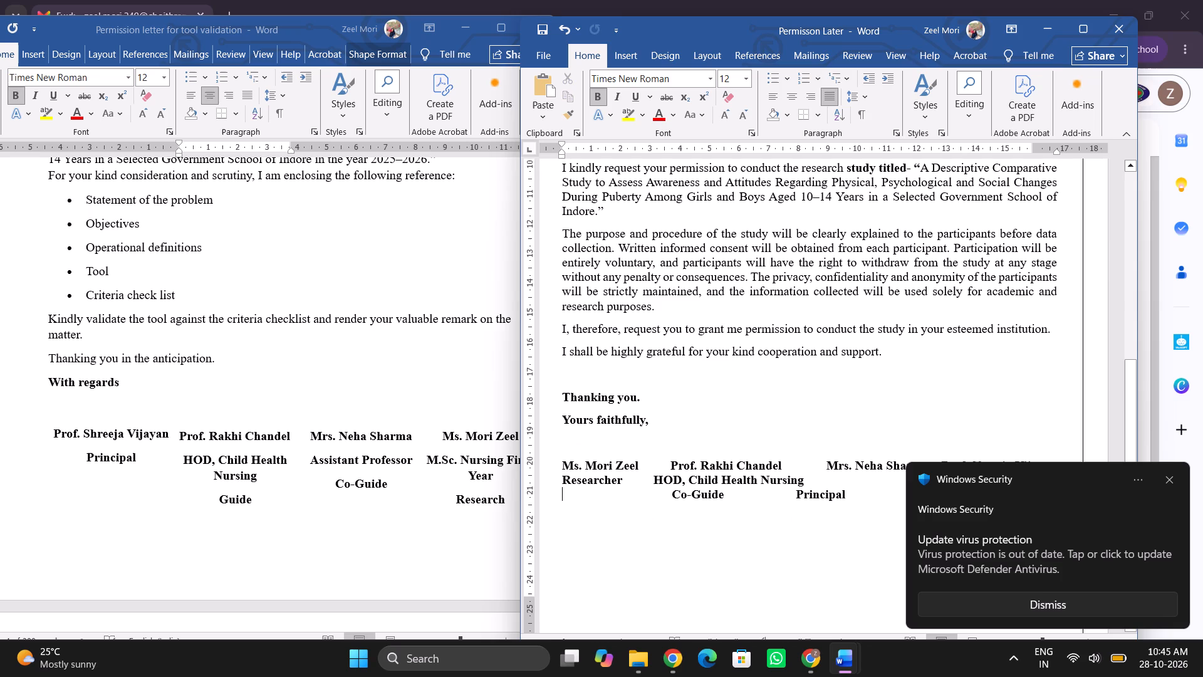
{"action": "left_click", "coordinate": [669, 490]}
{"action": "key", "text": "ctrl+v"}
Insert spaces between "Guide" and "Co-Guide" until "Co-Guide" sits beneath the co-guide's name.
{"action": "key", "text": "space"}
{"action": "key", "text": "space"}
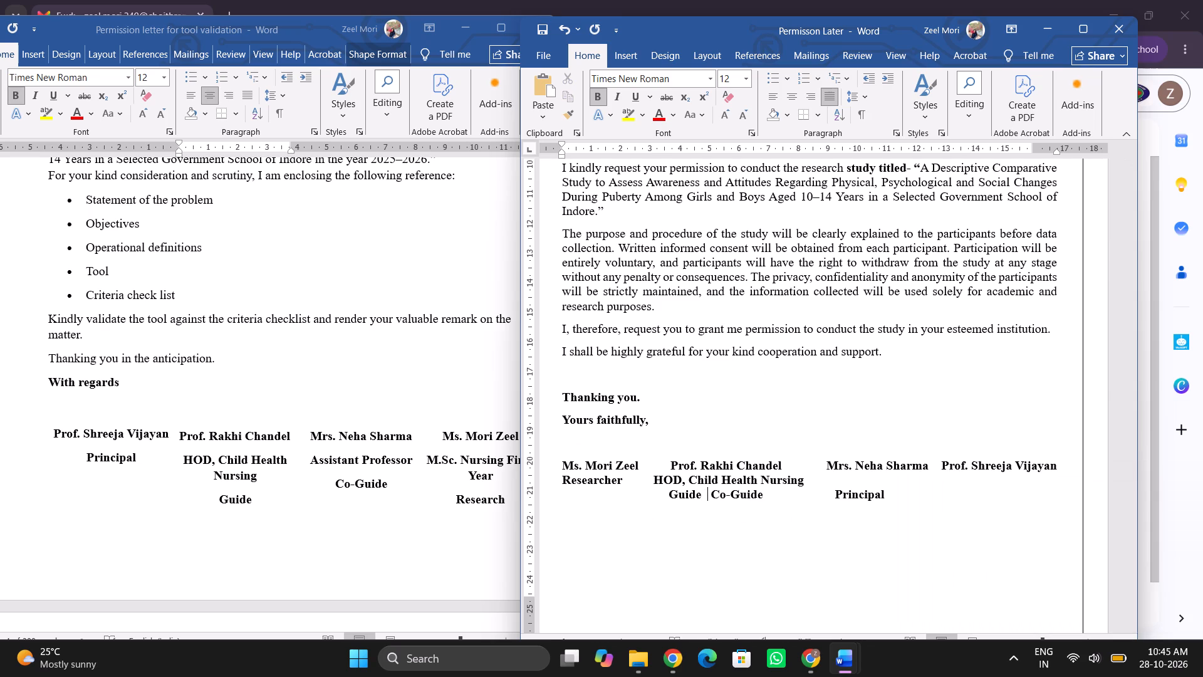
{"action": "key", "text": "space"}
{"action": "key", "text": "space"}
{"action": "key", "text": "space"}
{"action": "key", "text": "space"}
{"action": "key", "text": "space"}
{"action": "key", "text": "space"}
{"action": "key", "text": "space"}
{"action": "key", "text": "space"}
{"action": "key", "text": "space"}
{"action": "key", "text": "space"}
{"action": "key", "text": "space"}
{"action": "key", "text": "space"}
{"action": "key", "text": "space"}
{"action": "key", "text": "space"}
{"action": "key", "text": "space"}
{"action": "key", "text": "space"}
{"action": "key", "text": "space"}
{"action": "key", "text": "space"}
{"action": "key", "text": "space"}
{"action": "key", "text": "space"}
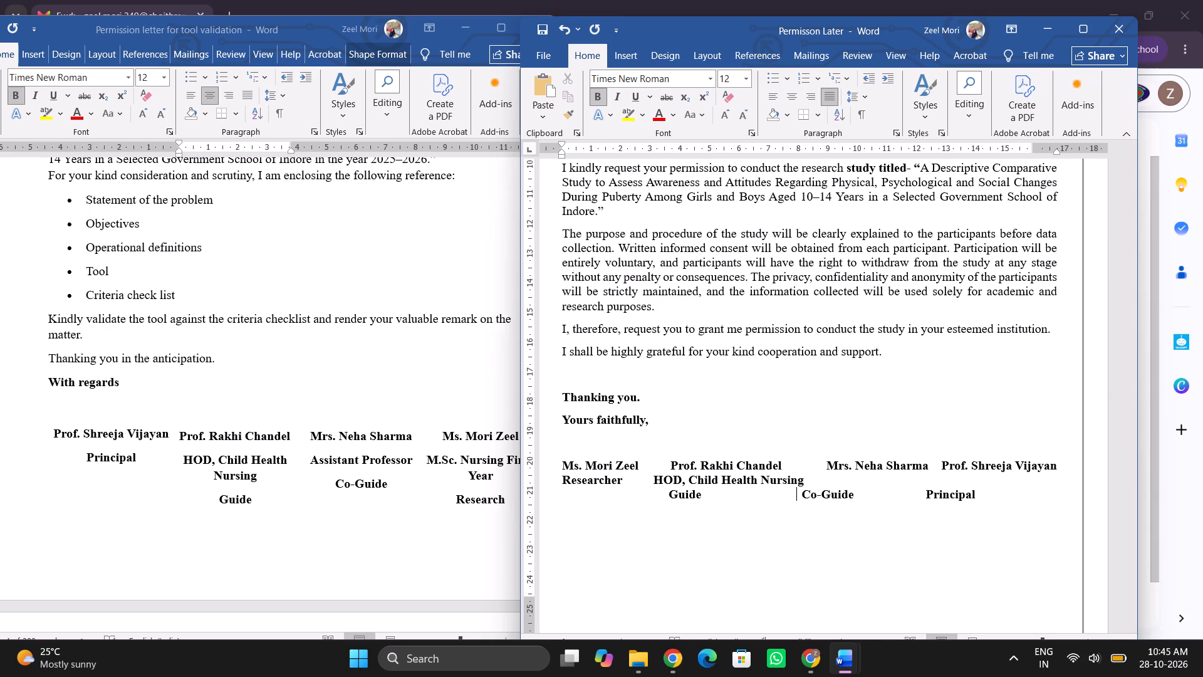
{"action": "key", "text": "space"}
{"action": "key", "text": "space"}
{"action": "key", "text": "space"}
{"action": "key", "text": "space"}
{"action": "key", "text": "space"}
{"action": "key", "text": "space"}
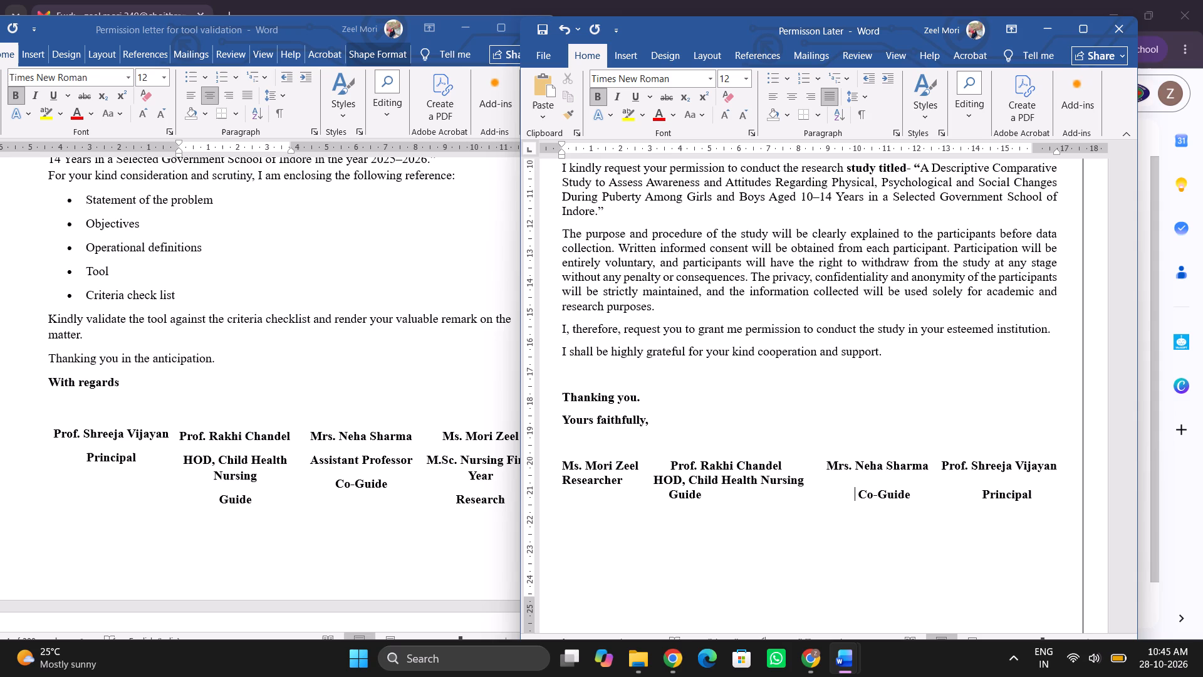
Insert spaces before "Guide" until it is centred beneath "HOD, Child Health Nursing".
{"action": "left_click", "coordinate": [669, 496]}
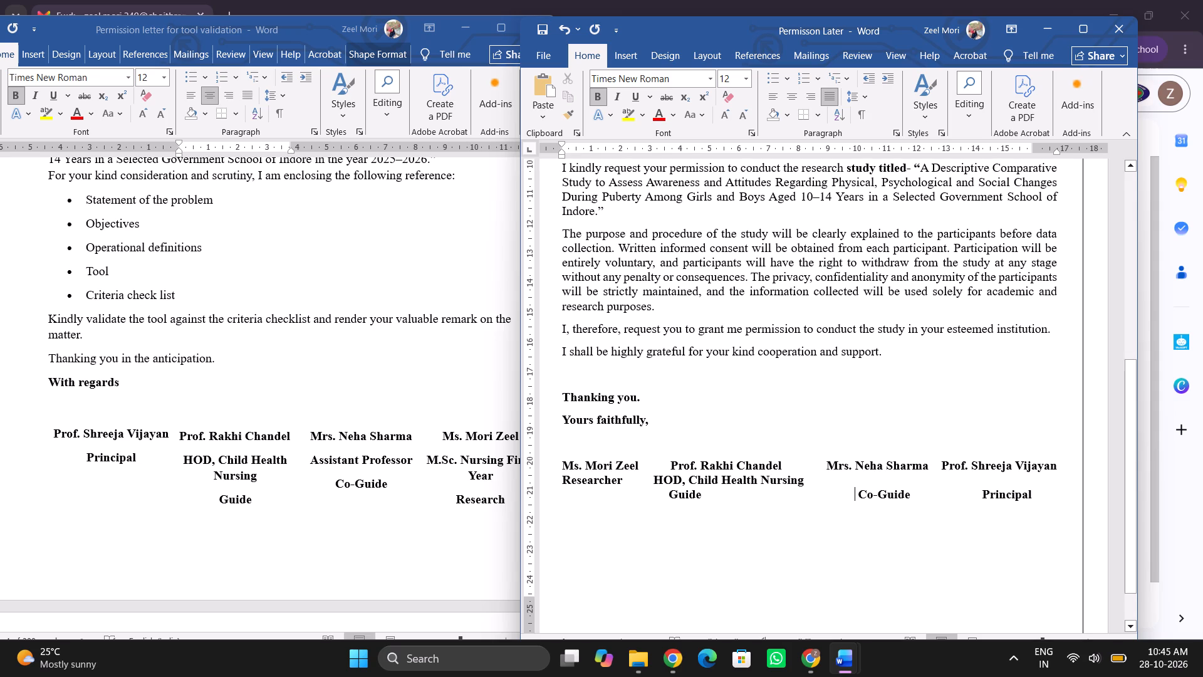
{"action": "key", "text": "space"}
{"action": "key", "text": "space"}
{"action": "key", "text": "space"}
{"action": "key", "text": "space"}
{"action": "key", "text": "space"}
{"action": "key", "text": "space"}
{"action": "key", "text": "space"}
{"action": "key", "text": "space"}
{"action": "key", "text": "space"}
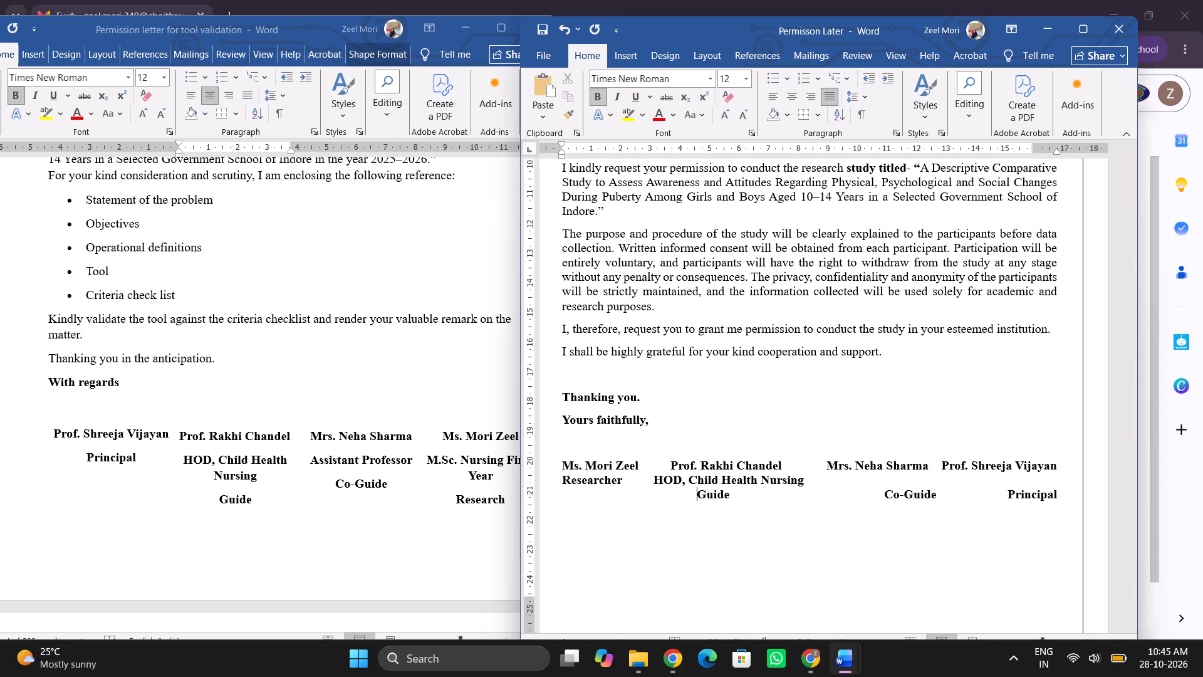
{"action": "key", "text": "space"}
{"action": "key", "text": "space"}
{"action": "key", "text": "space"}
{"action": "key", "text": "space"}
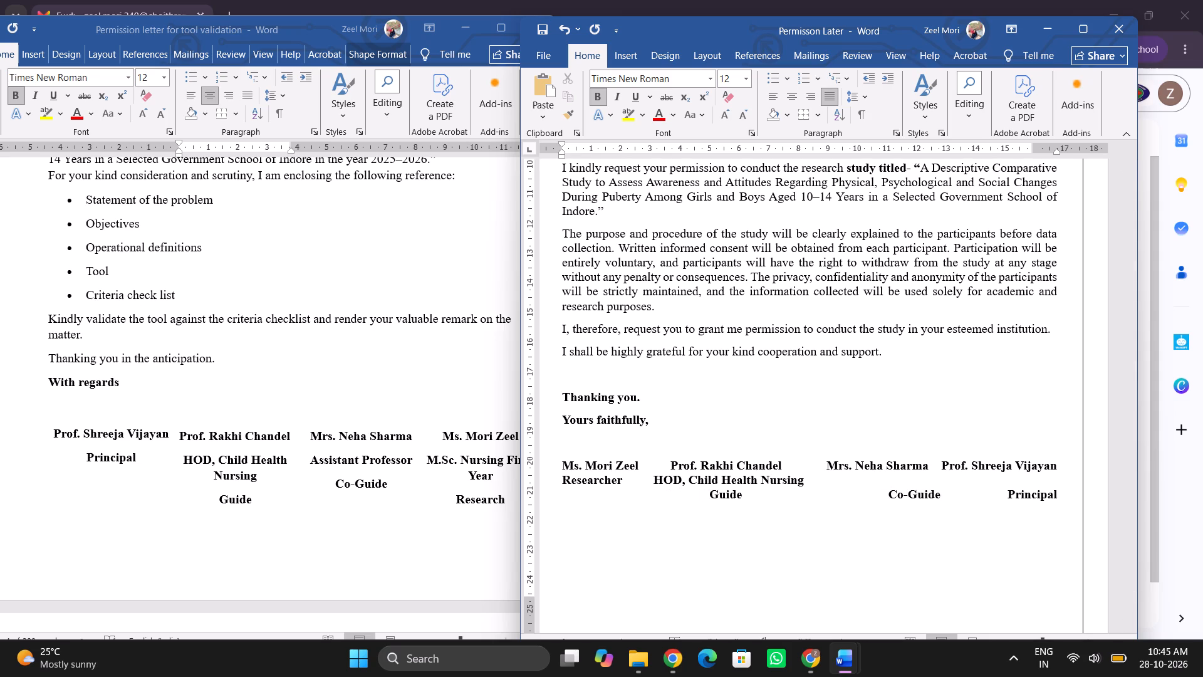
Copy "Assistant Professor" from the validation letter and insert it, spaced out, after "HOD, Child Health Nursing" in the permission letter.
{"action": "left_click", "coordinate": [838, 480]}
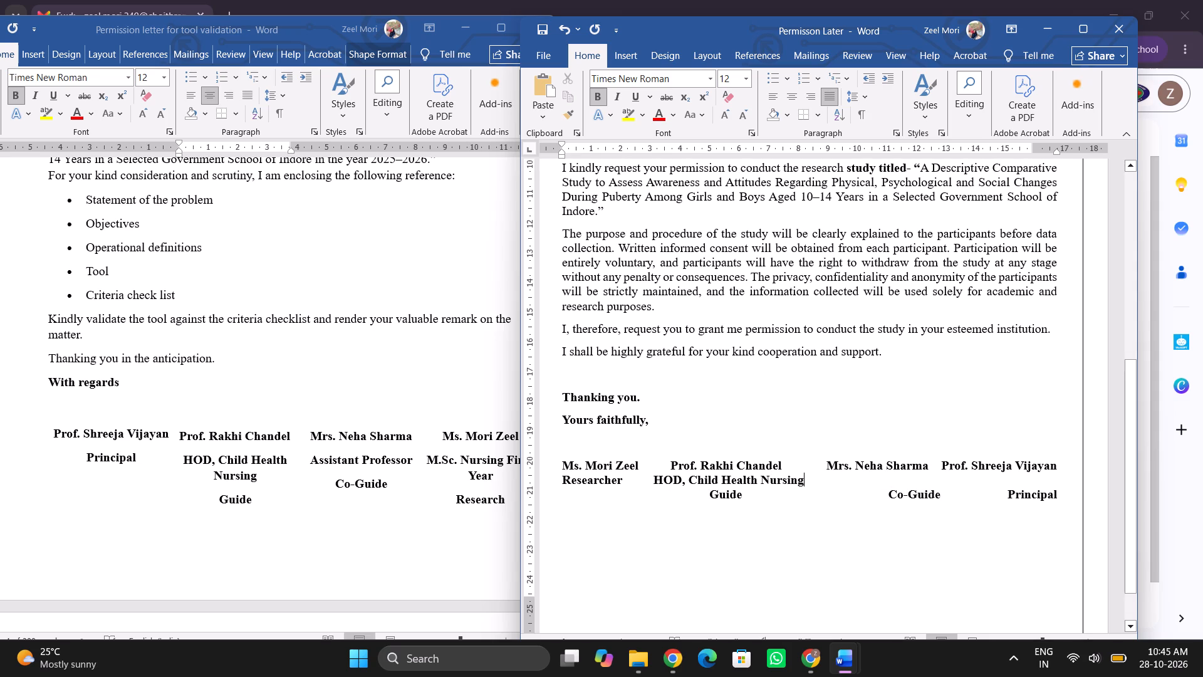
{"action": "left_click", "coordinate": [818, 478]}
{"action": "key", "text": "space"}
{"action": "key", "text": "space"}
{"action": "key", "text": "space"}
{"action": "key", "text": "space"}
{"action": "key", "text": "space"}
{"action": "key", "text": "space"}
{"action": "key", "text": "space"}
{"action": "key", "text": "space"}
{"action": "key", "text": "space"}
{"action": "key", "text": "space"}
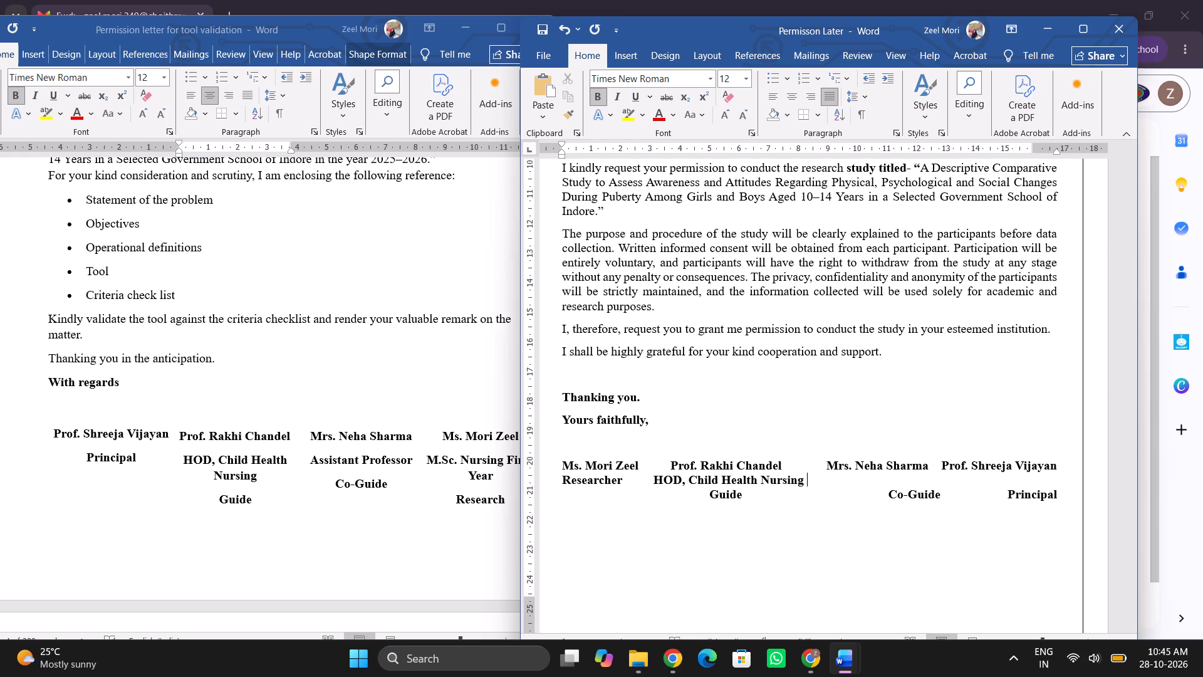
{"action": "left_click", "coordinate": [414, 459]}
{"action": "left_click_drag", "start_coordinate": [408, 461], "coordinate": [404, 461]}
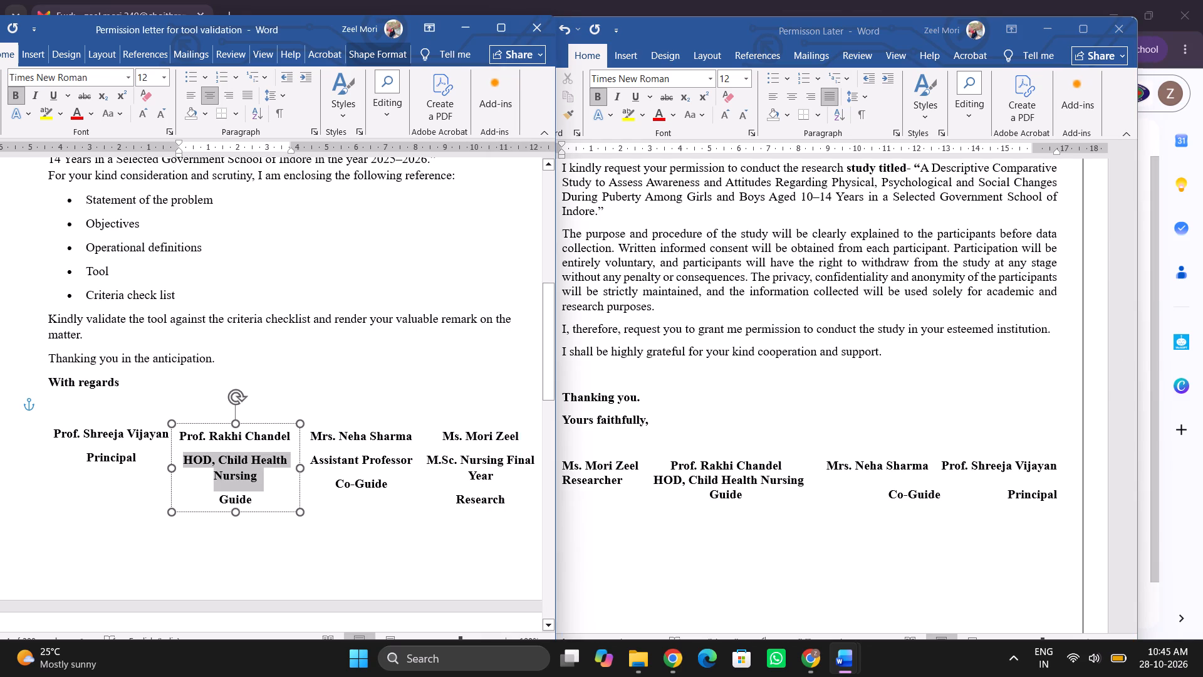
{"action": "left_click_drag", "start_coordinate": [404, 461], "coordinate": [336, 459]}
{"action": "right_click", "coordinate": [336, 459]}
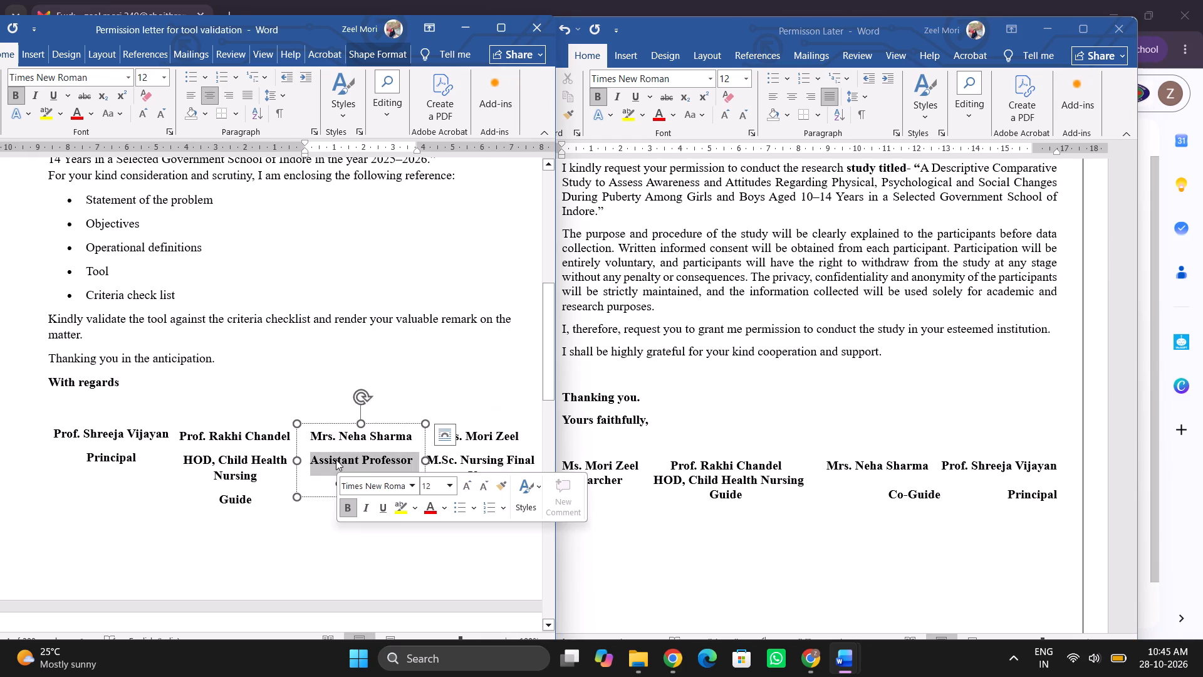
{"action": "left_click", "coordinate": [387, 287]}
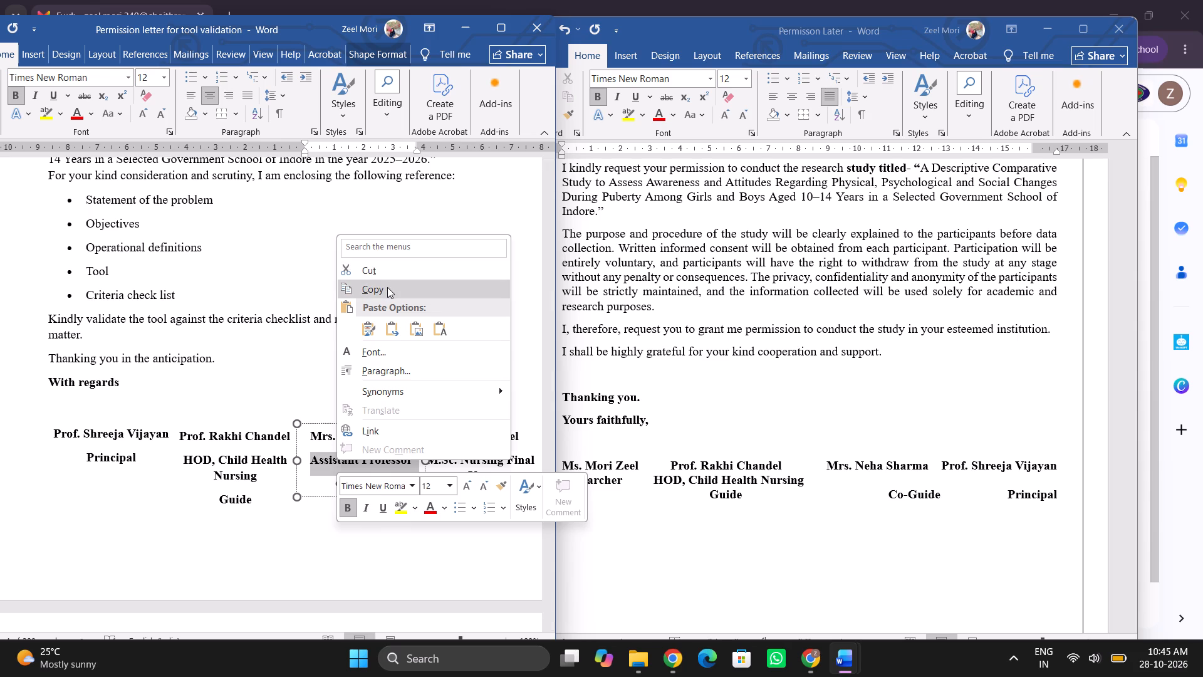
{"action": "left_click", "coordinate": [838, 480]}
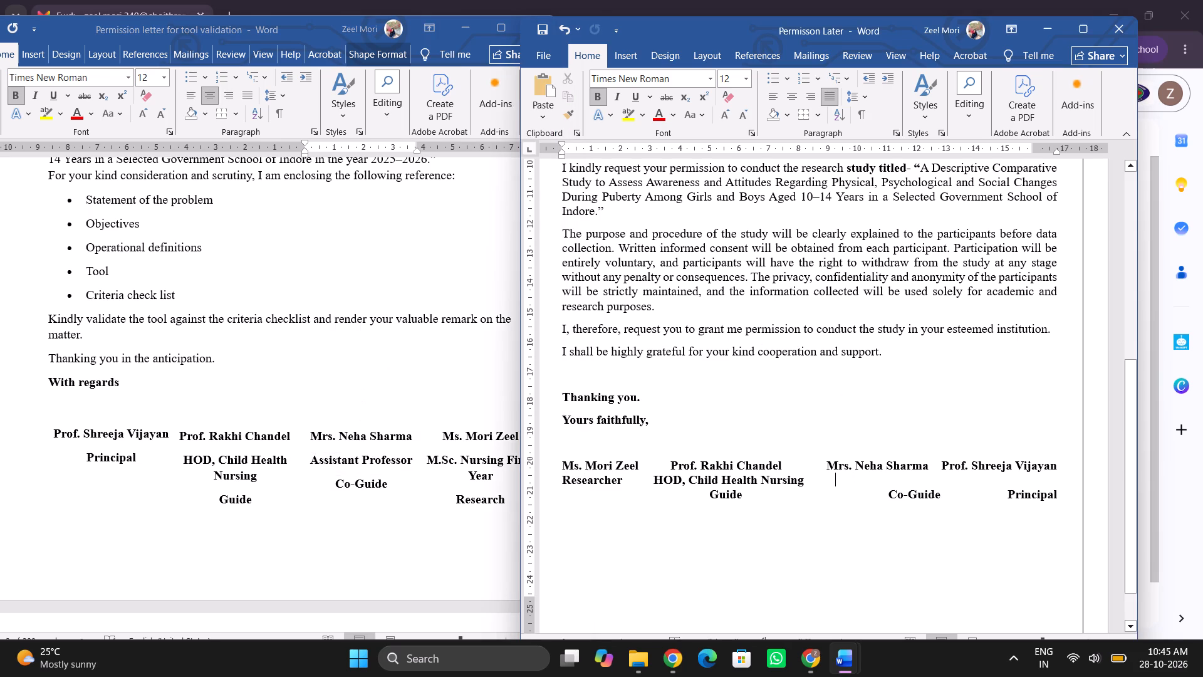
{"action": "key", "text": "ctrl+v"}
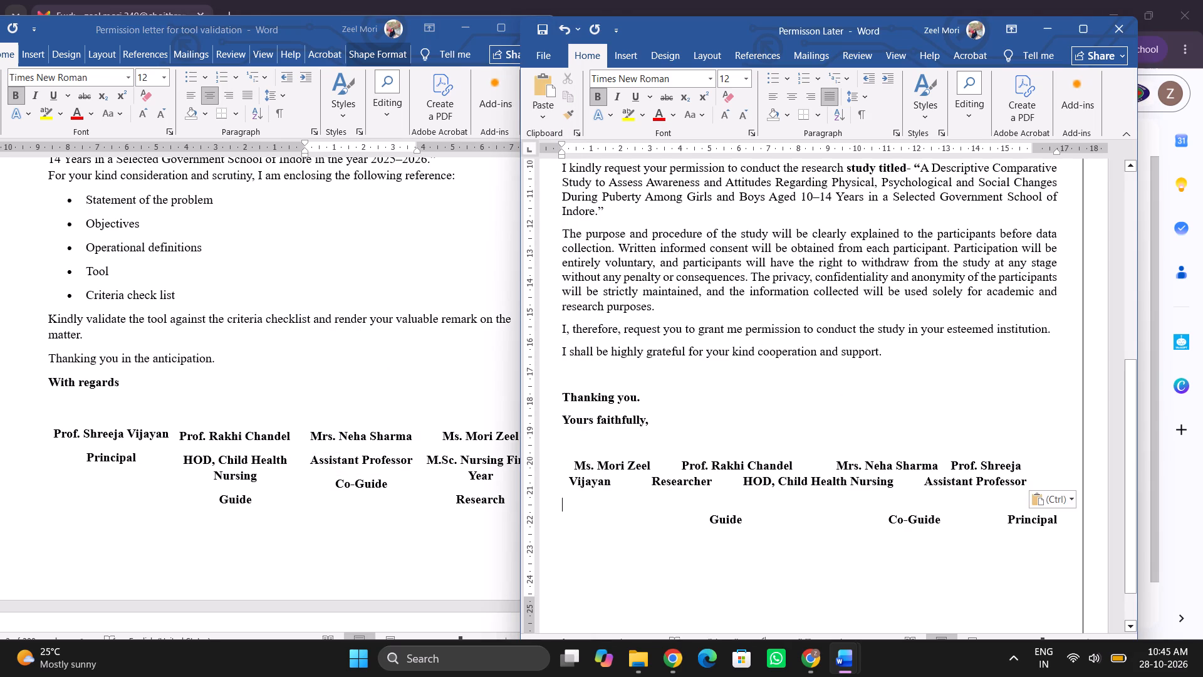
Remove most of the spaces before "Researcher" in the signature block's designation line.
{"action": "left_click", "coordinate": [925, 485]}
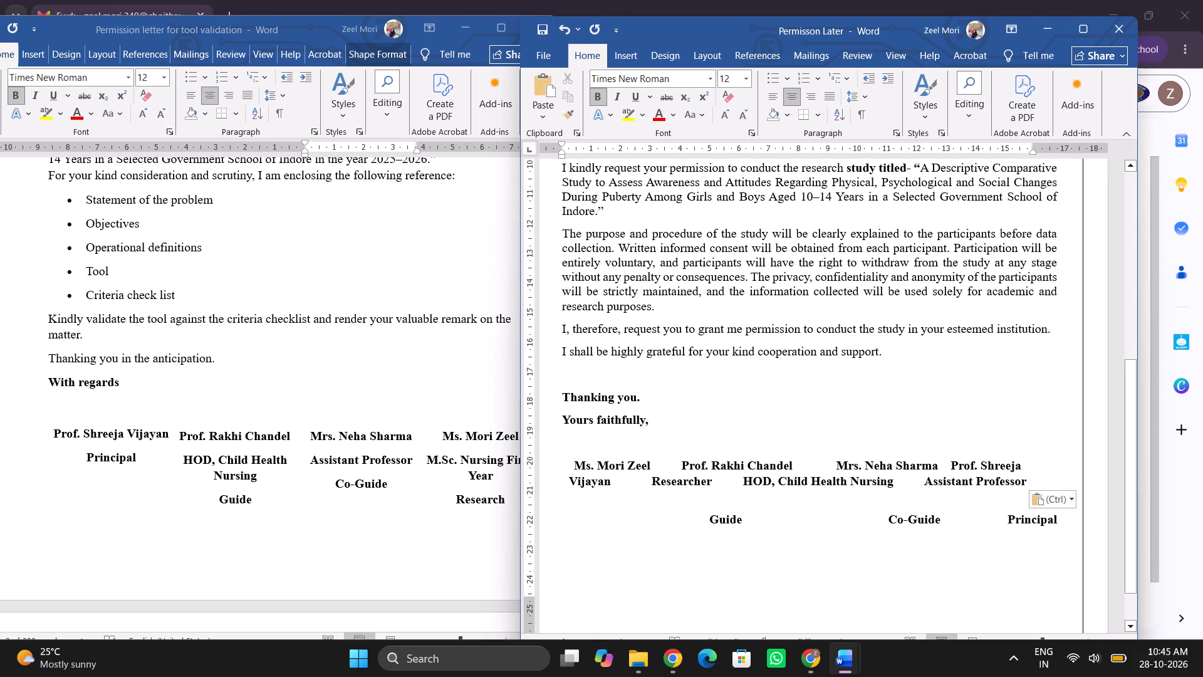
{"action": "left_click", "coordinate": [646, 480]}
{"action": "key", "text": "BackSpace"}
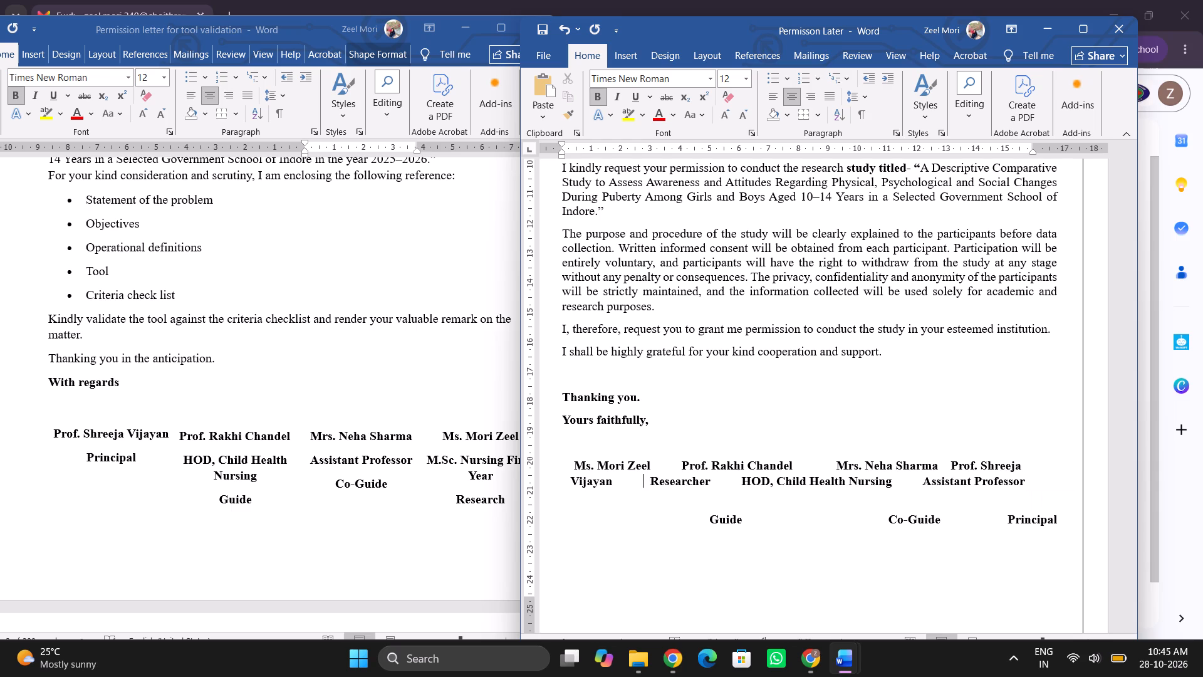
{"action": "key", "text": "BackSpace"}
{"action": "key", "text": "BackSpace"}
{"action": "key", "text": "BackSpace"}
{"action": "key", "text": "BackSpace"}
{"action": "key", "text": "BackSpace"}
{"action": "key", "text": "BackSpace"}
{"action": "key", "text": "BackSpace"}
{"action": "key", "text": "BackSpace"}
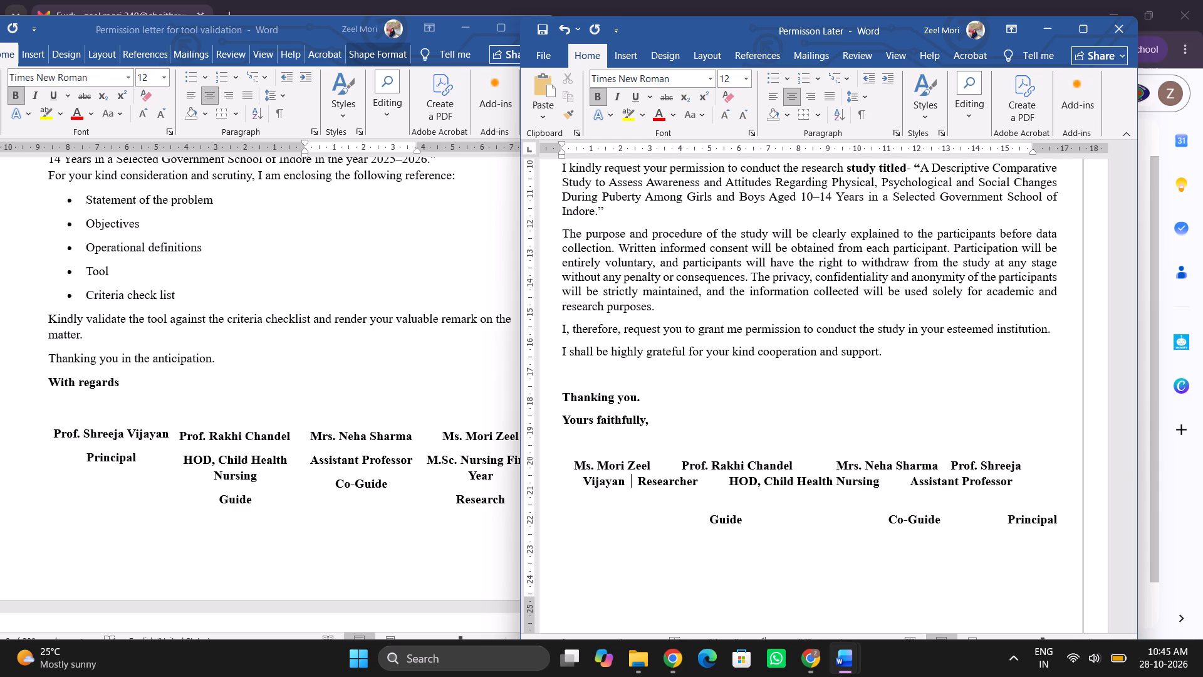
Remove spaces before the co-guide's name until the principal's full name fits on the line of names.
{"action": "left_click", "coordinate": [837, 463]}
{"action": "key", "text": "BackSpace"}
{"action": "key", "text": "BackSpace"}
{"action": "key", "text": "BackSpace"}
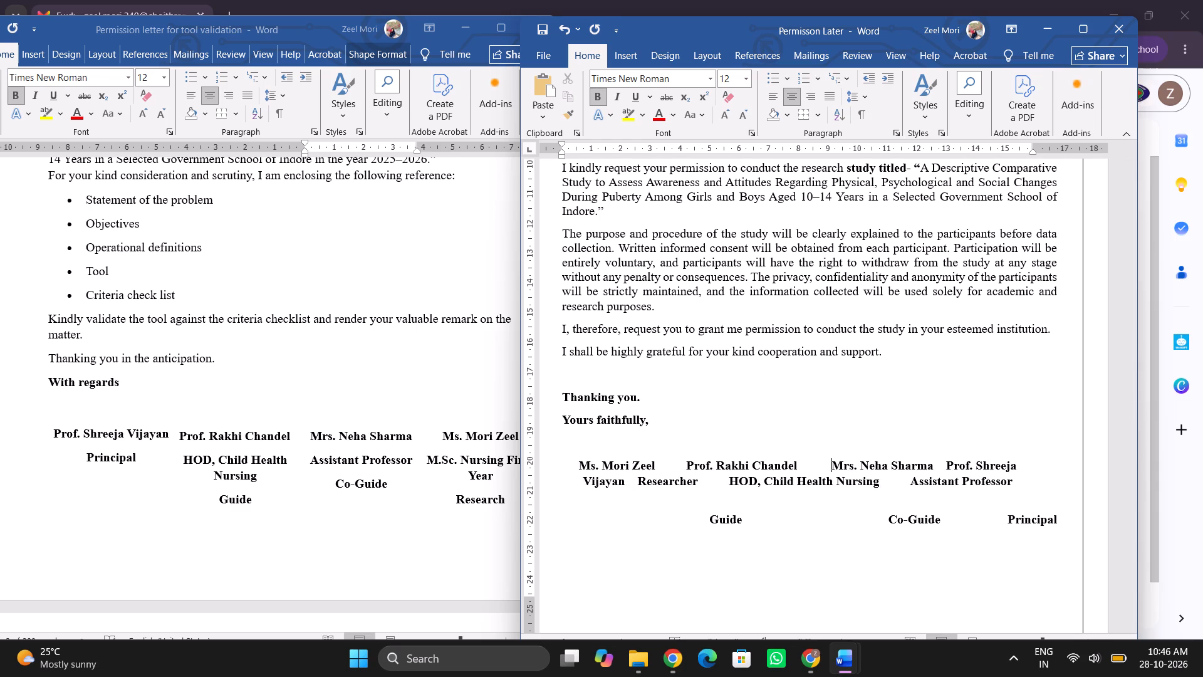
{"action": "key", "text": "BackSpace"}
{"action": "key", "text": "BackSpace"}
{"action": "key", "text": "BackSpace"}
{"action": "key", "text": "BackSpace"}
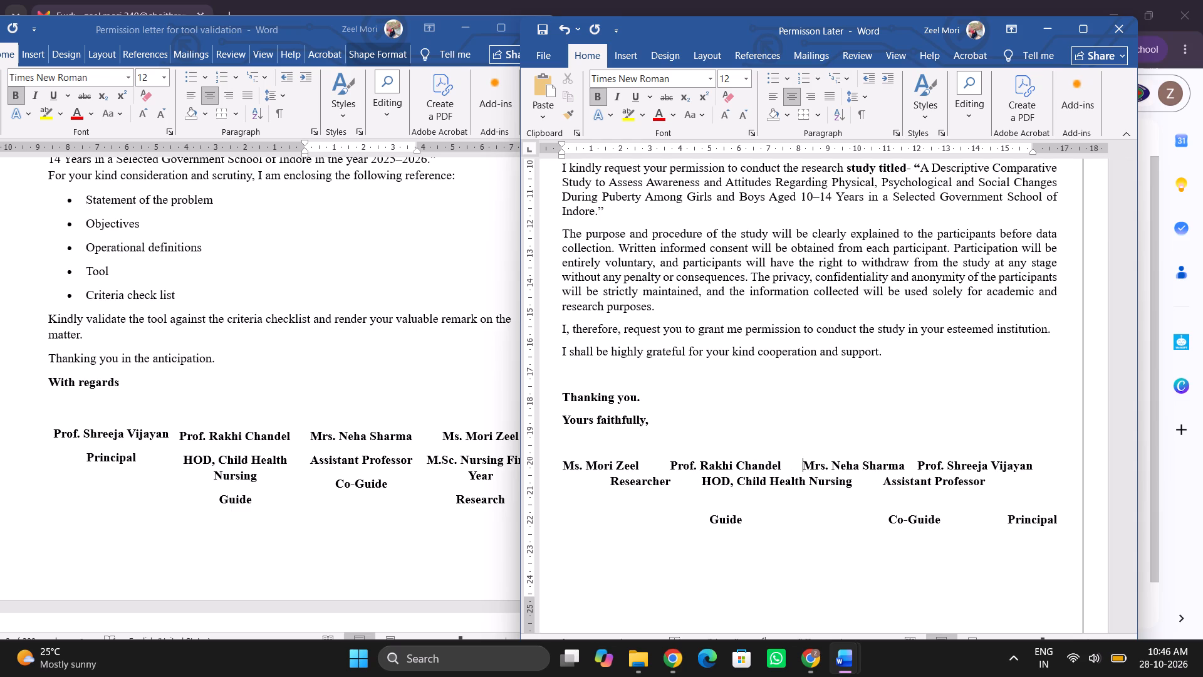
Delete the remaining spaces before "Researcher", restoring the final "an" of the principal's surname followed by a single space.
{"action": "left_click", "coordinate": [606, 483]}
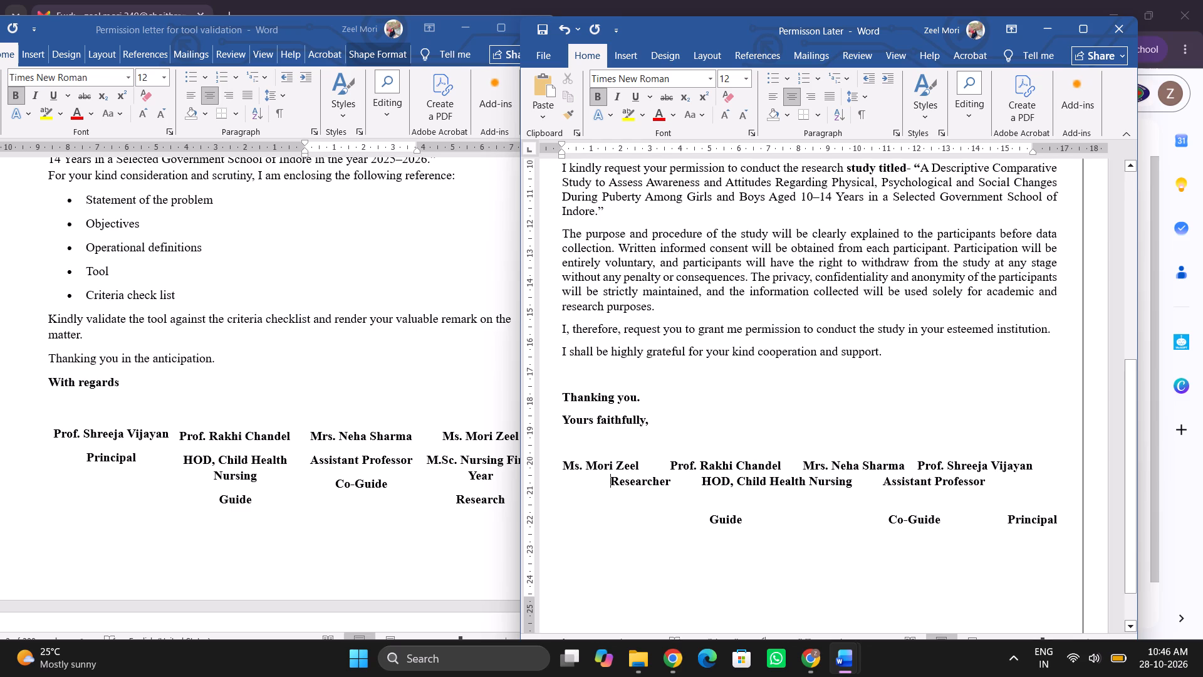
{"action": "key", "text": "BackSpace"}
{"action": "key", "text": "BackSpace"}
{"action": "key", "text": "BackSpace"}
{"action": "key", "text": "BackSpace"}
{"action": "key", "text": "BackSpace"}
{"action": "key", "text": "BackSpace"}
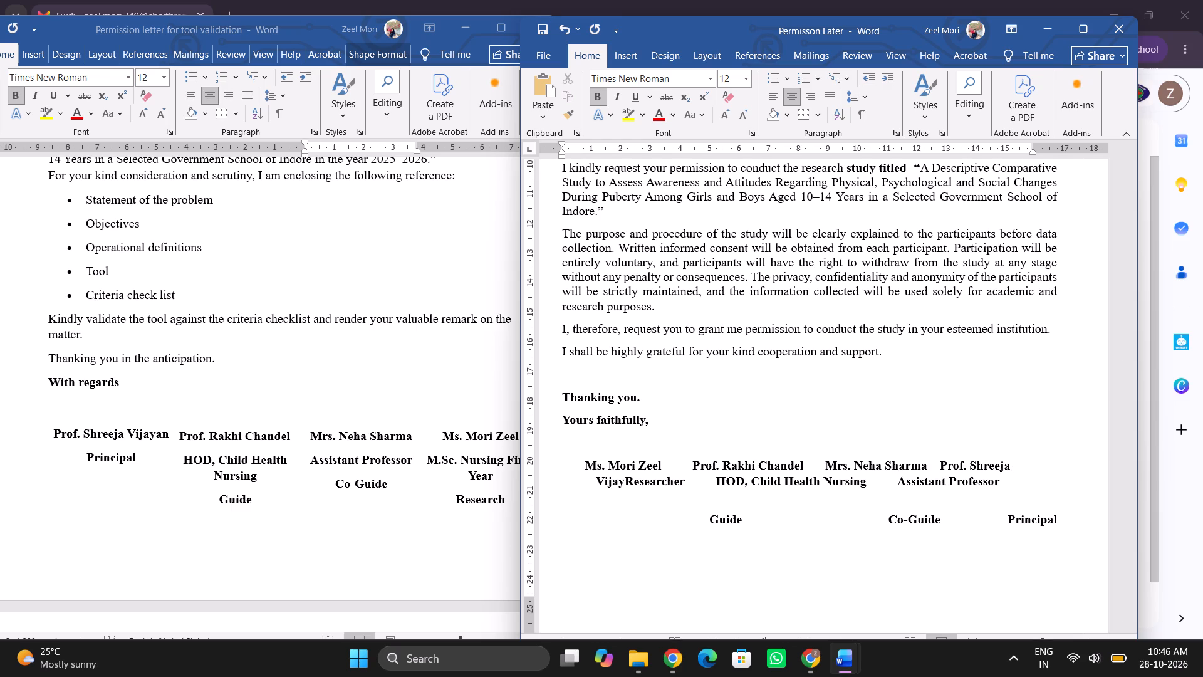
{"action": "key", "text": "a"}
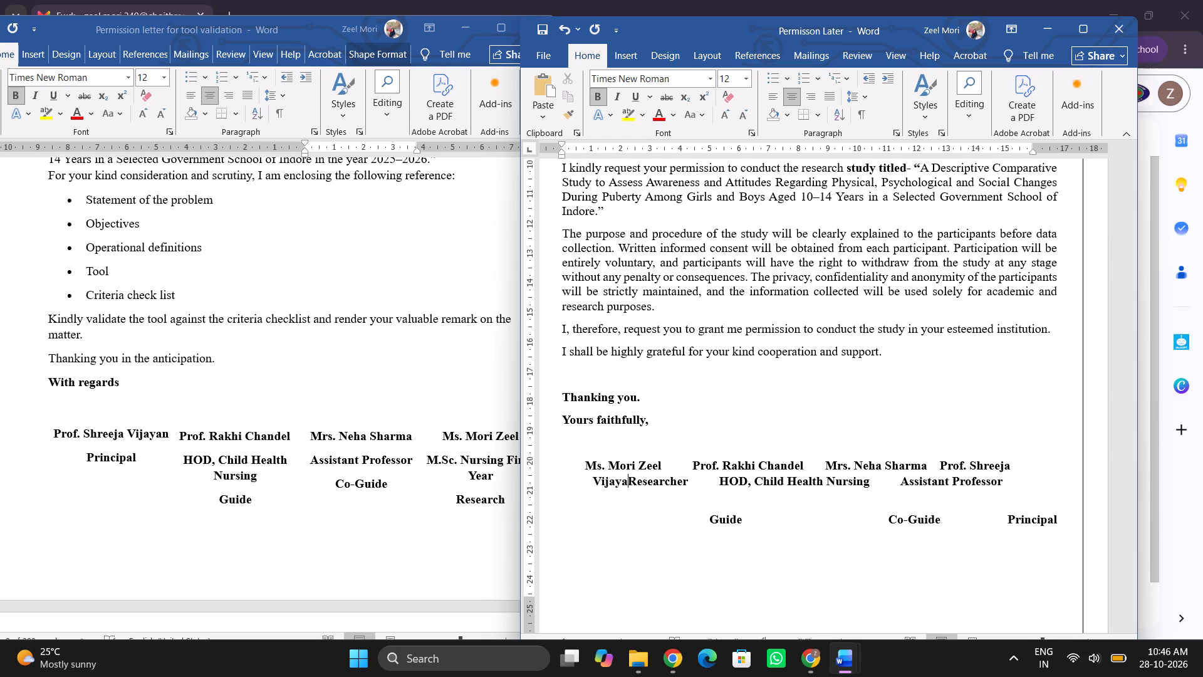
{"action": "type", "text": "n"}
{"action": "key", "text": "space"}
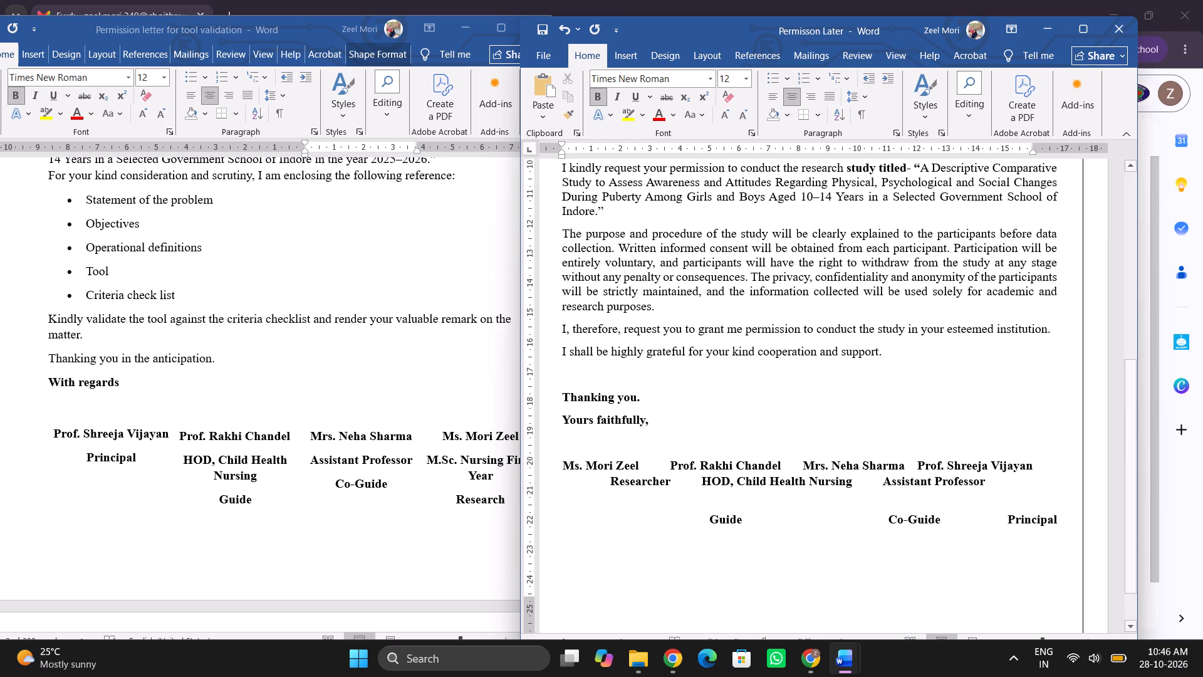
Remove the extra spaces between "Researcher" and "HOD, Child Health Nursing".
{"action": "left_click", "coordinate": [702, 484]}
{"action": "key", "text": "BackSpace"}
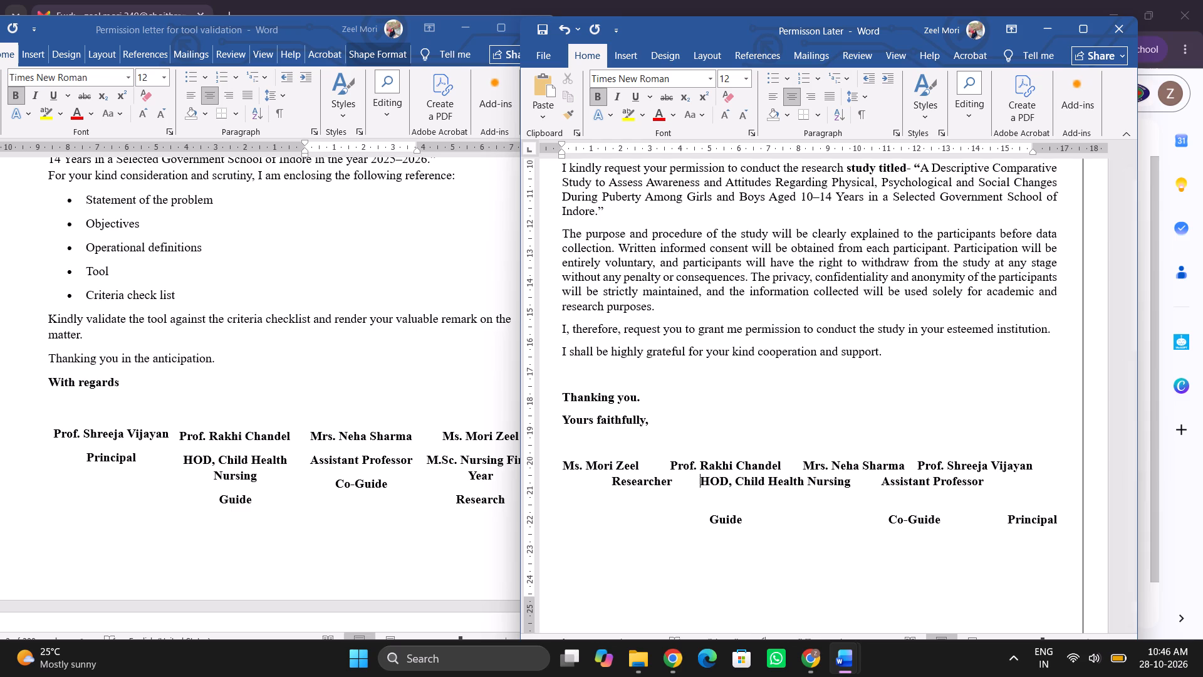
{"action": "key", "text": "BackSpace"}
{"action": "key", "text": "BackSpace"}
{"action": "key", "text": "BackSpace"}
{"action": "key", "text": "BackSpace"}
{"action": "key", "text": "BackSpace"}
{"action": "key", "text": "BackSpace"}
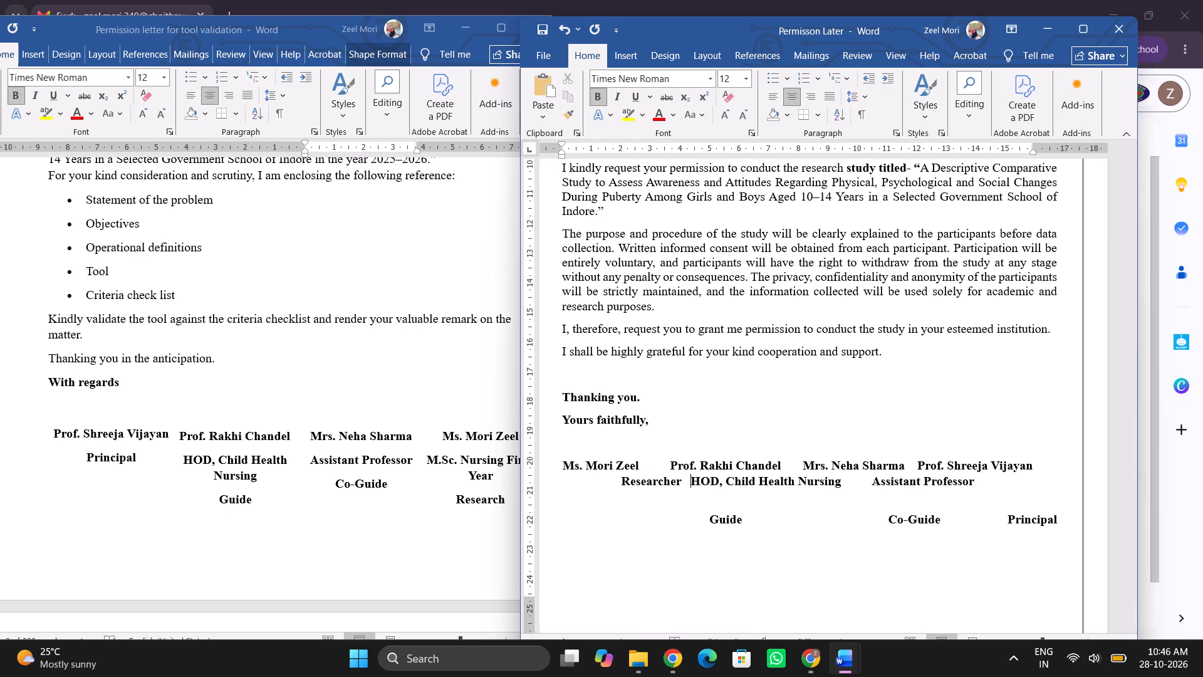
{"action": "key", "text": "BackSpace"}
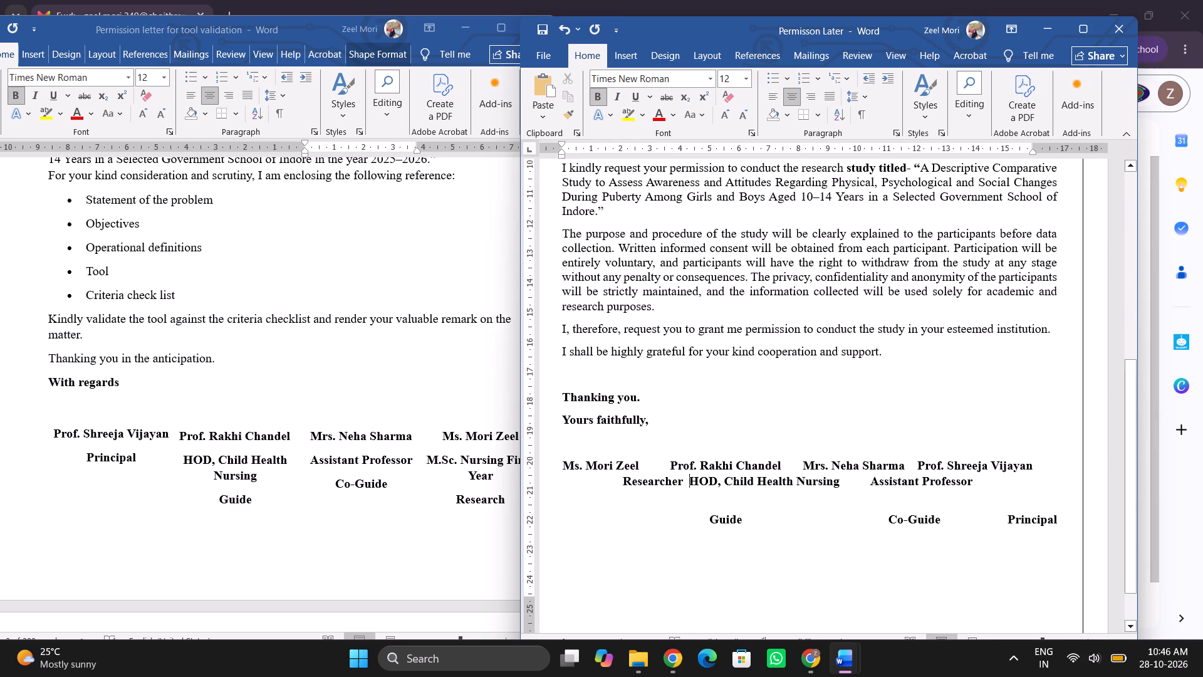
Remove spaces before the guide's name to narrow the gap after the researcher's name.
{"action": "left_click", "coordinate": [672, 464]}
{"action": "key", "text": "BackSpace"}
{"action": "key", "text": "BackSpace"}
{"action": "key", "text": "BackSpace"}
{"action": "key", "text": "BackSpace"}
{"action": "key", "text": "BackSpace"}
{"action": "key", "text": "BackSpace"}
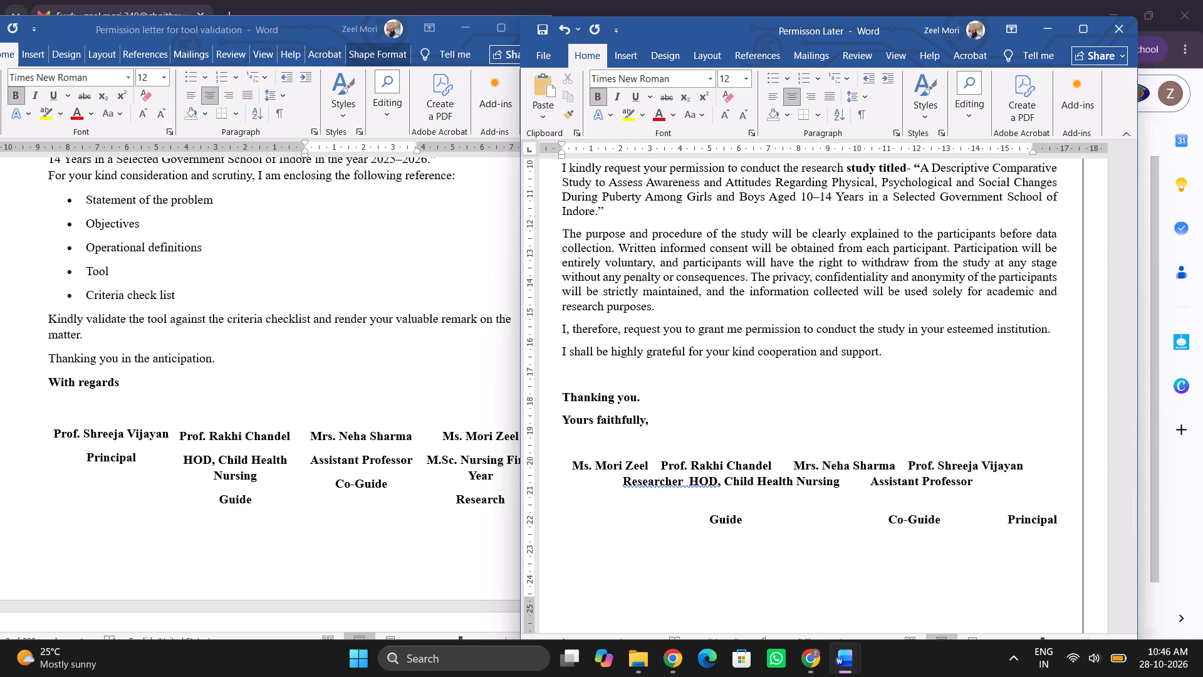
Remove the extra spaces before the co-guide's name and before the principal's name to narrow both gaps.
{"action": "left_click", "coordinate": [793, 467]}
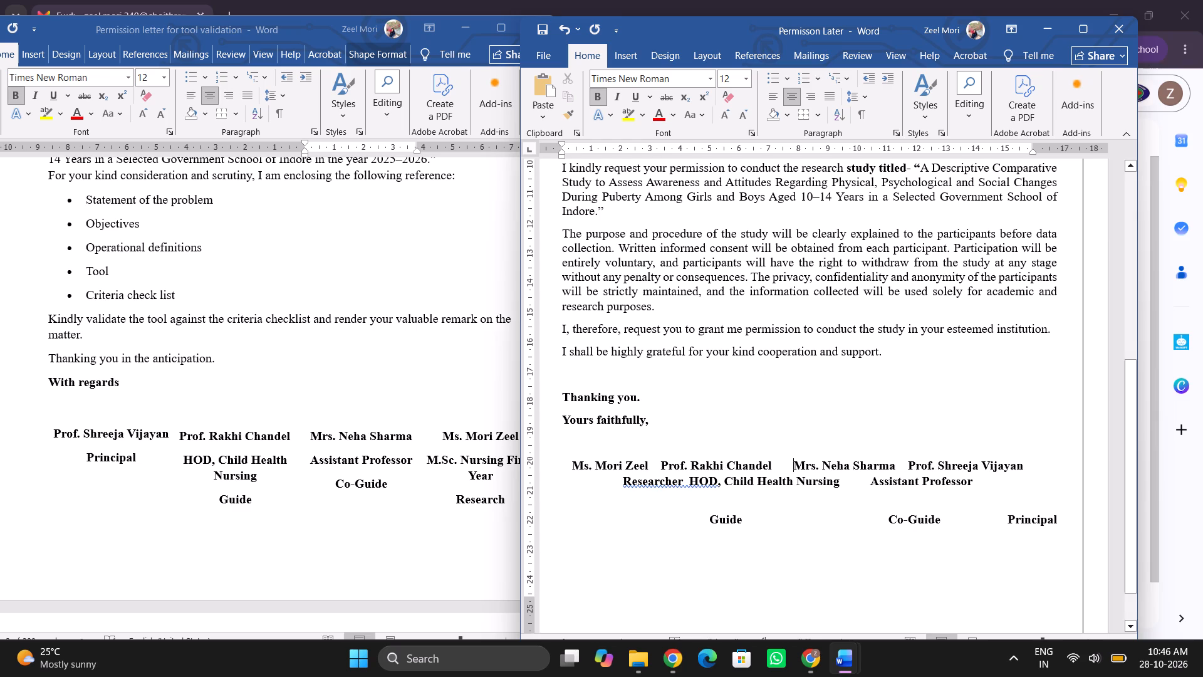
{"action": "key", "text": "BackSpace"}
{"action": "key", "text": "BackSpace"}
{"action": "key", "text": "BackSpace"}
{"action": "key", "text": "BackSpace"}
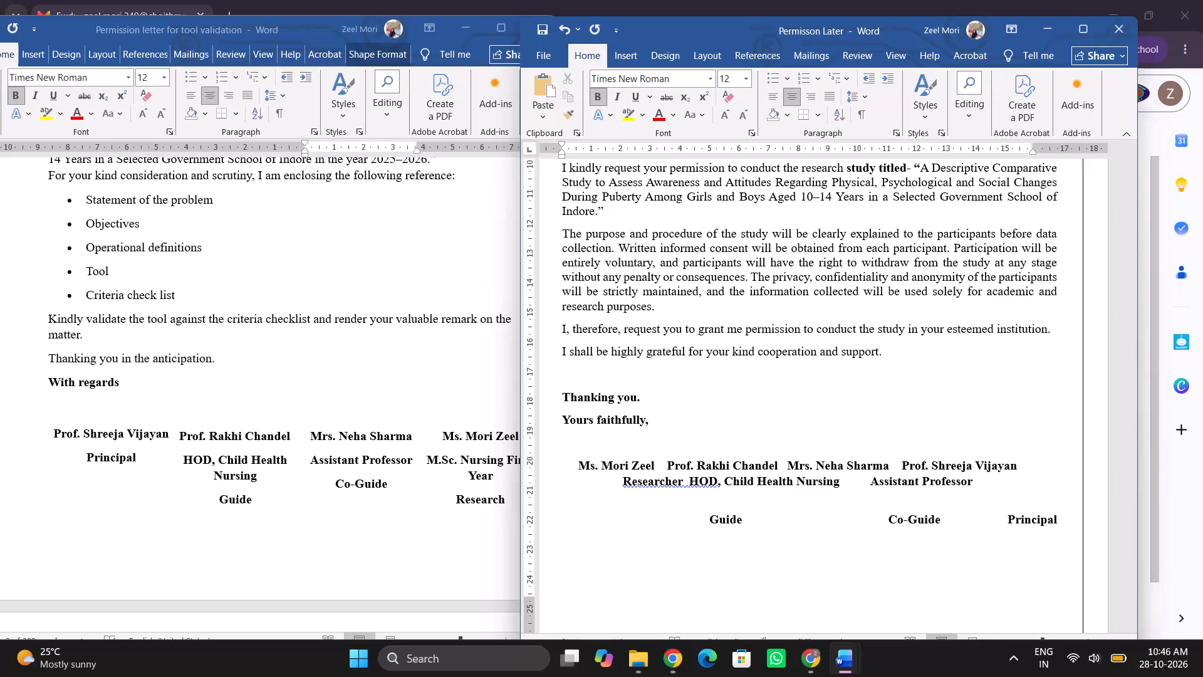
{"action": "left_click", "coordinate": [902, 467]}
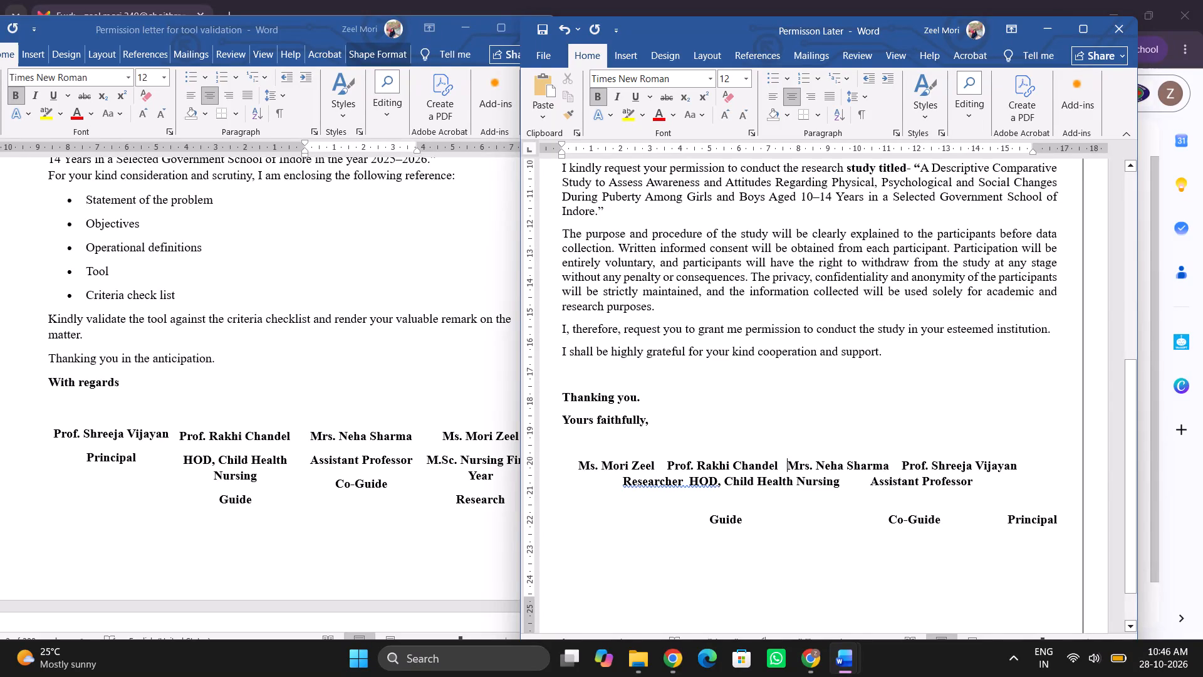
{"action": "key", "text": "BackSpace"}
{"action": "key", "text": "BackSpace"}
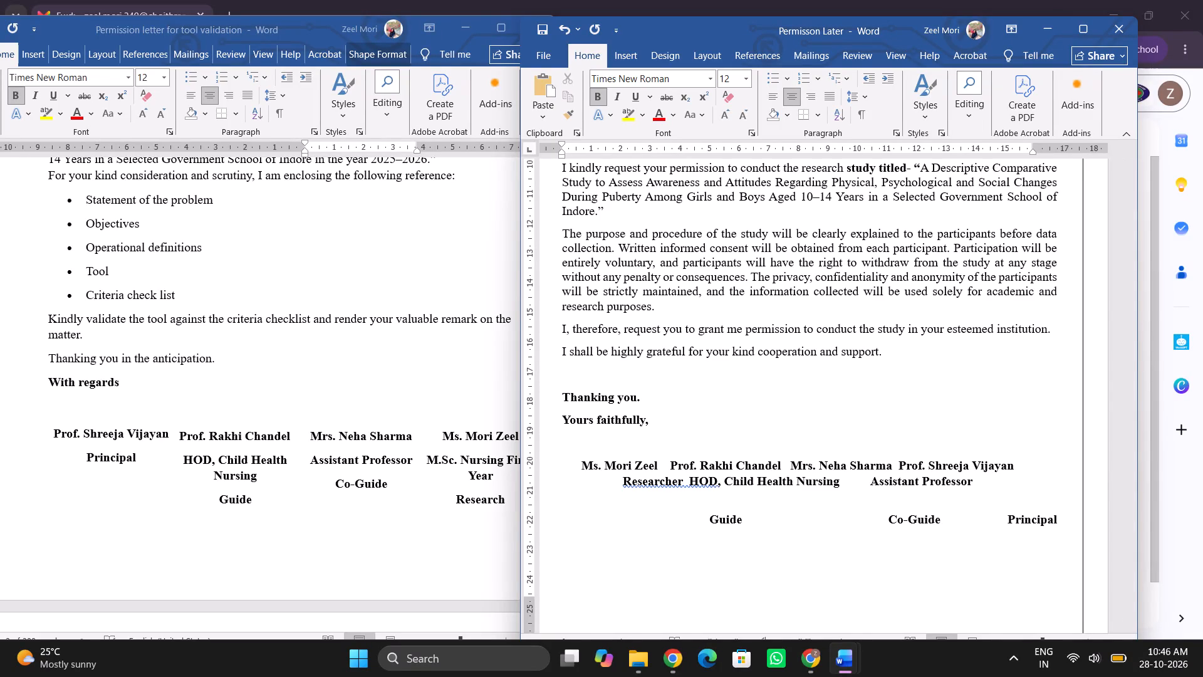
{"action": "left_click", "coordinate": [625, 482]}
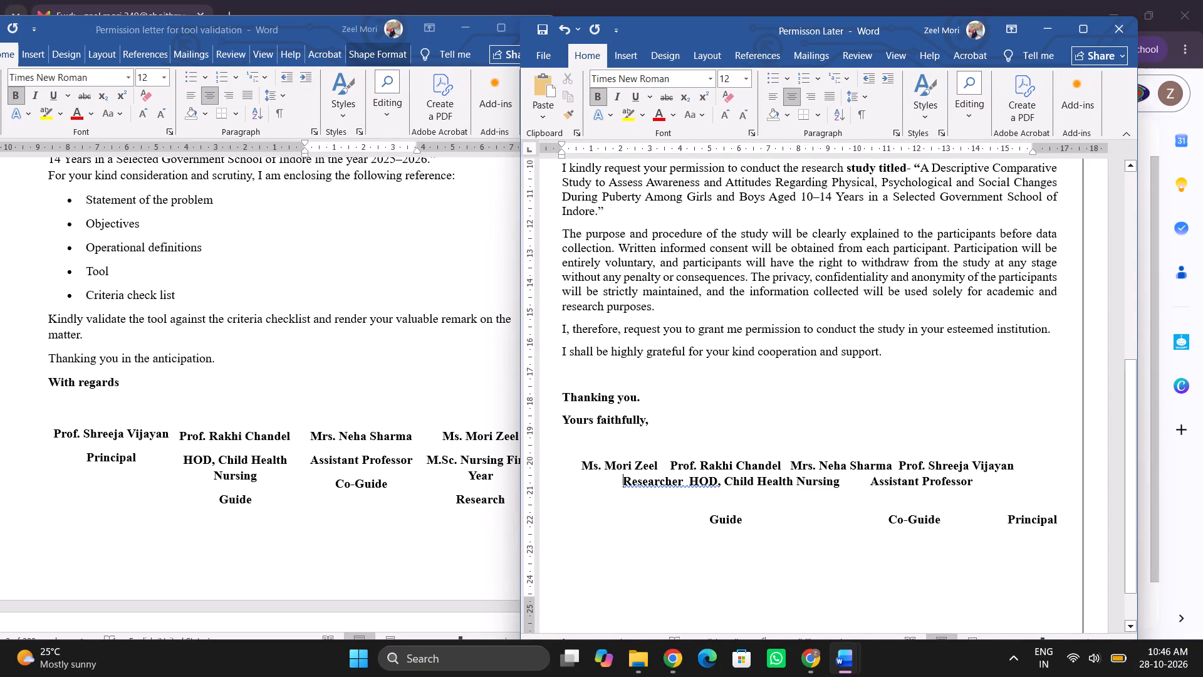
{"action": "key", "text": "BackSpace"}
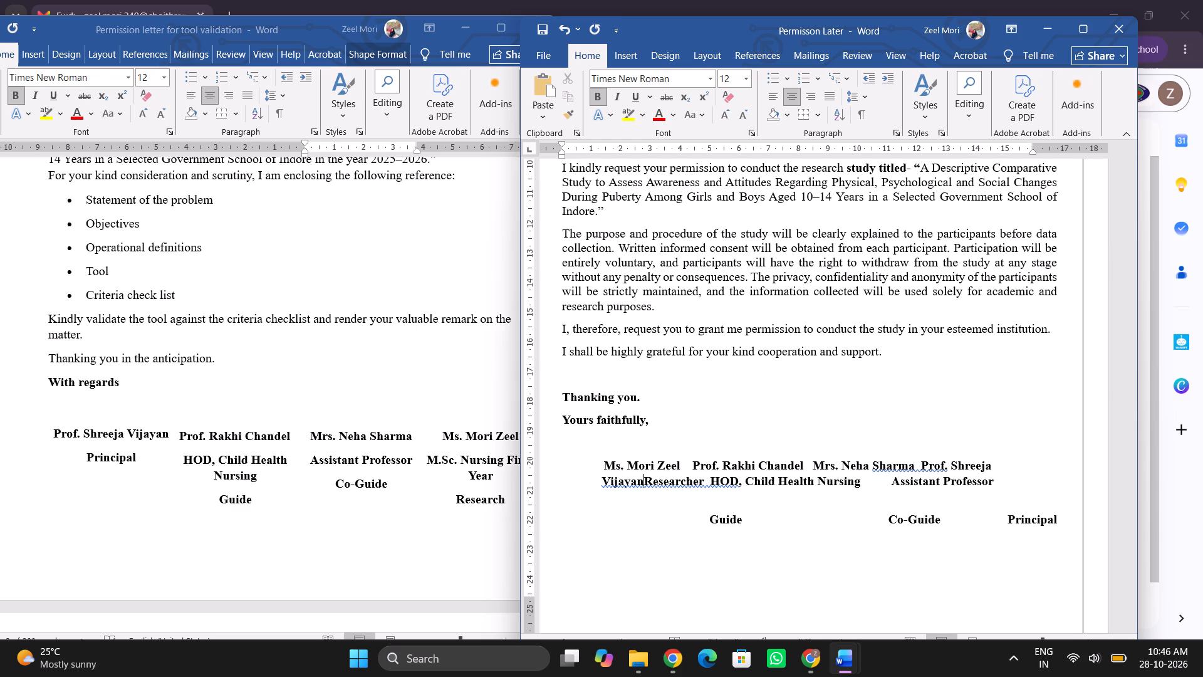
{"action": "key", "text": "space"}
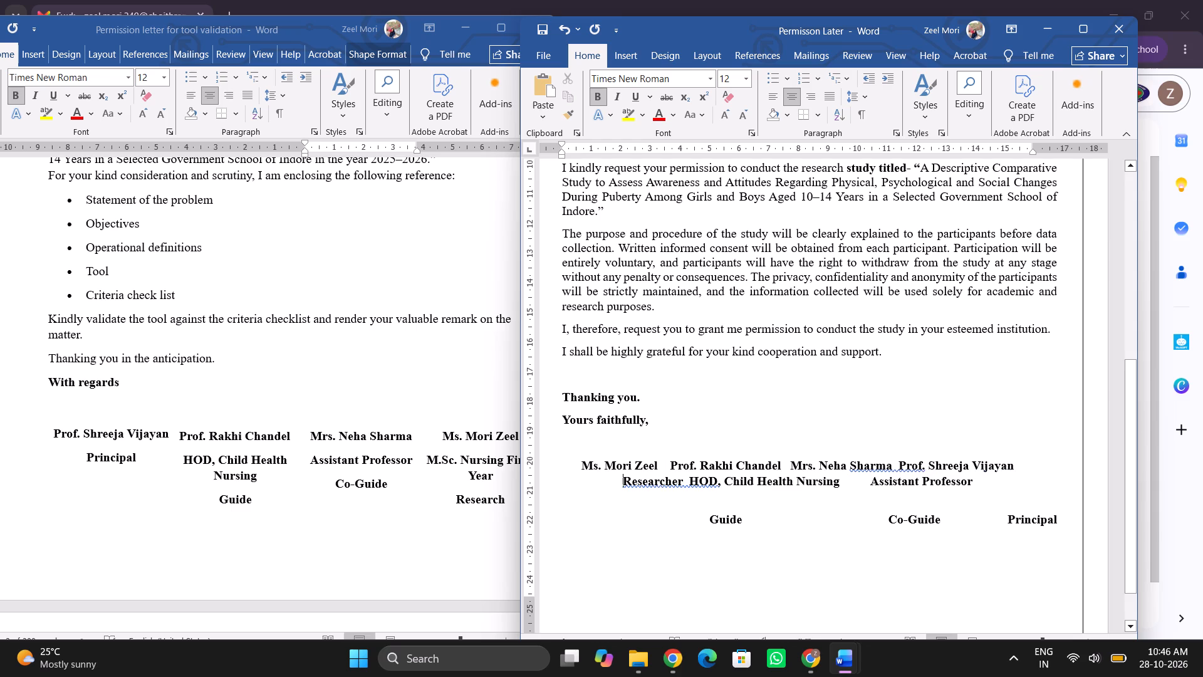
Cut "Researcher", left-align the names and designations paragraph, and paste the word back before "HOD, Child Health Nursing".
{"action": "left_click", "coordinate": [689, 479]}
{"action": "key", "text": "space"}
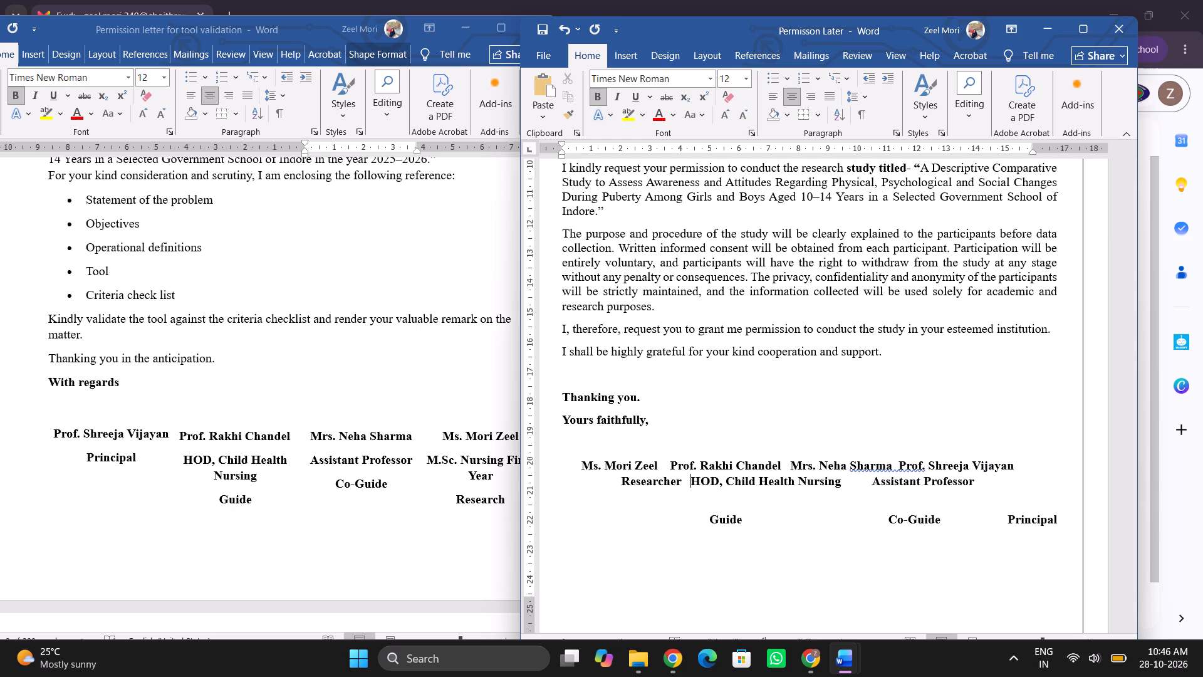
{"action": "left_click_drag", "start_coordinate": [680, 482], "coordinate": [616, 482]}
{"action": "right_click", "coordinate": [628, 481]}
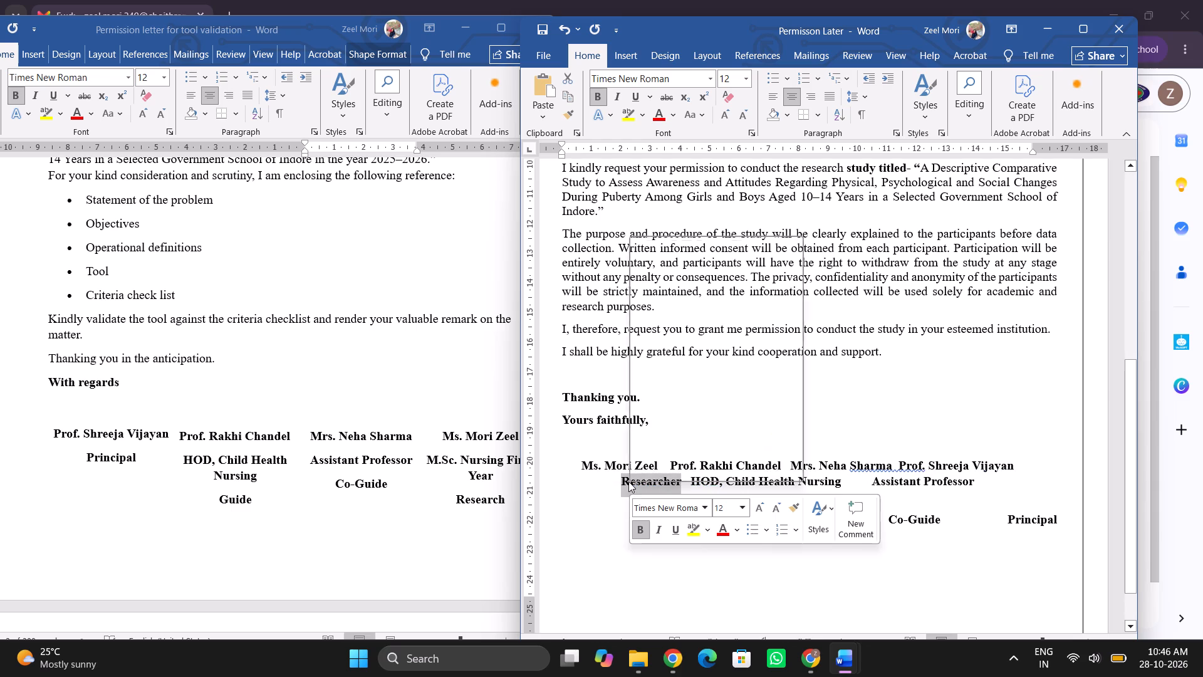
{"action": "left_click", "coordinate": [684, 271]}
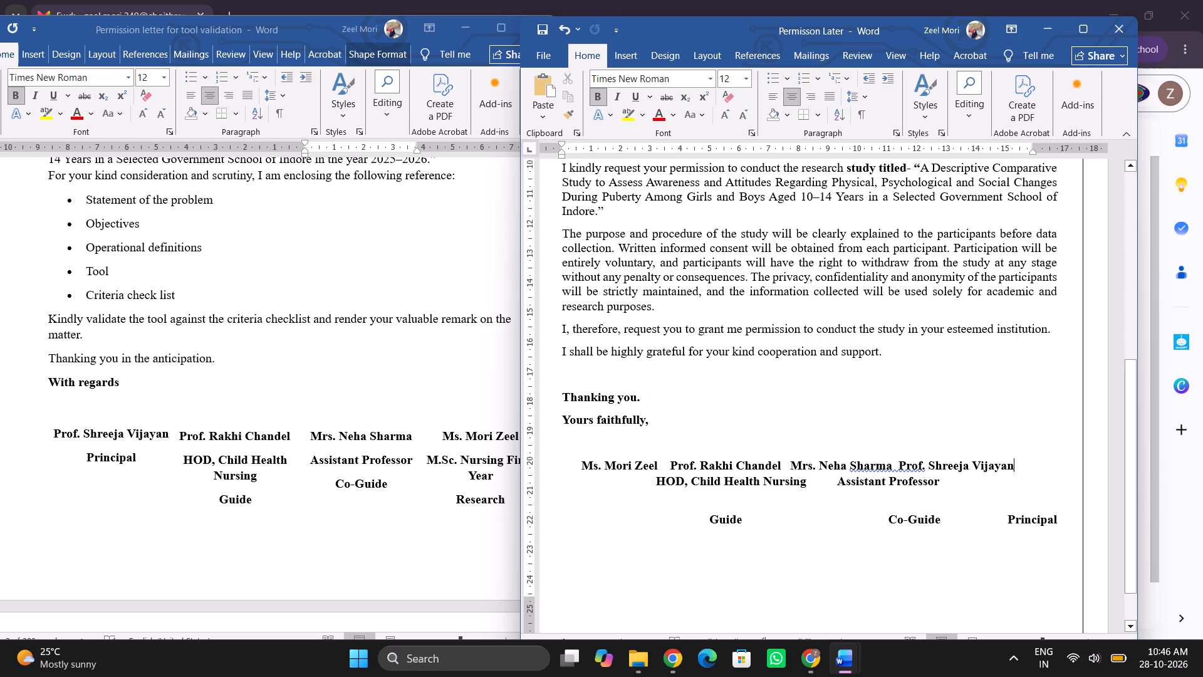
{"action": "left_click", "coordinate": [585, 486]}
{"action": "left_click", "coordinate": [773, 95]}
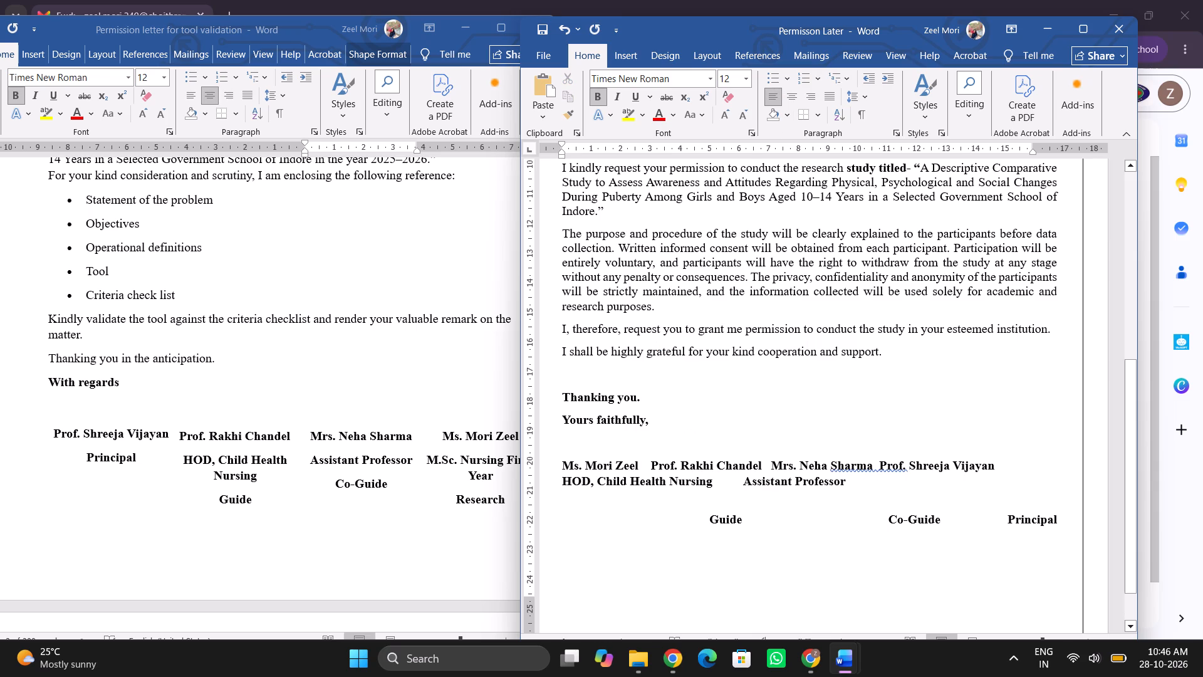
{"action": "key", "text": "ctrl+v"}
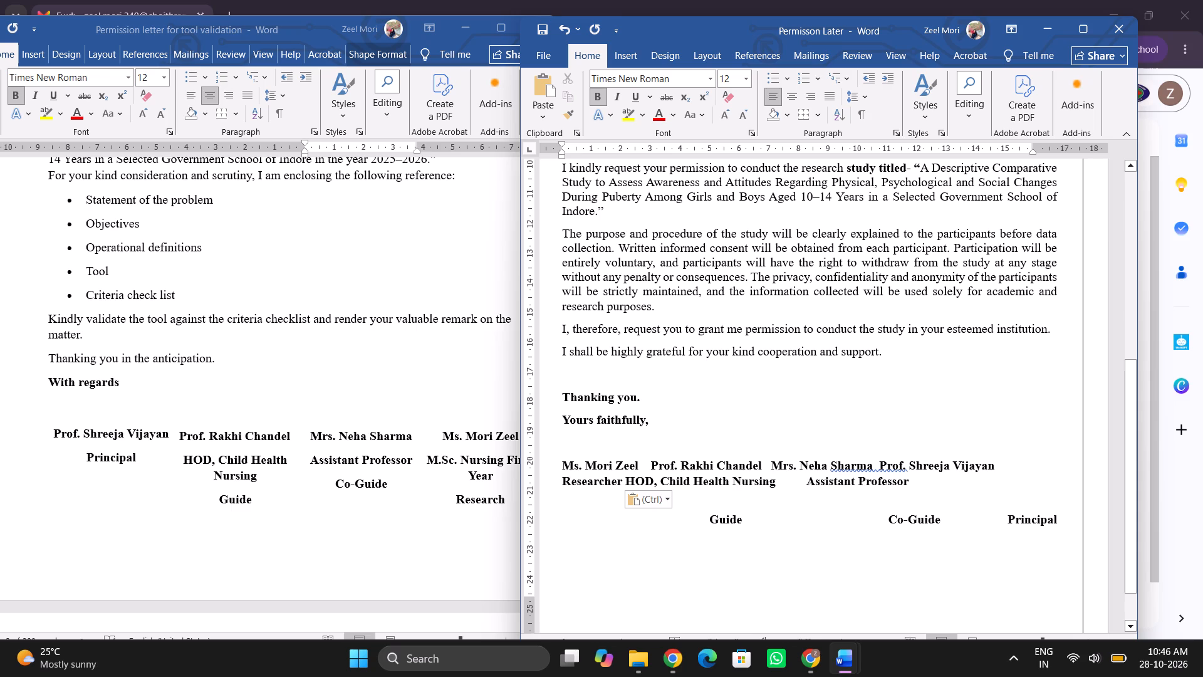
Insert spaces after "Researcher" until "HOD, Child Health Nursing" lines up beneath the guide's name.
{"action": "key", "text": "space"}
{"action": "key", "text": "space"}
{"action": "key", "text": "space"}
{"action": "key", "text": "space"}
{"action": "key", "text": "space"}
{"action": "key", "text": "space"}
{"action": "key", "text": "space"}
{"action": "key", "text": "space"}
{"action": "key", "text": "space"}
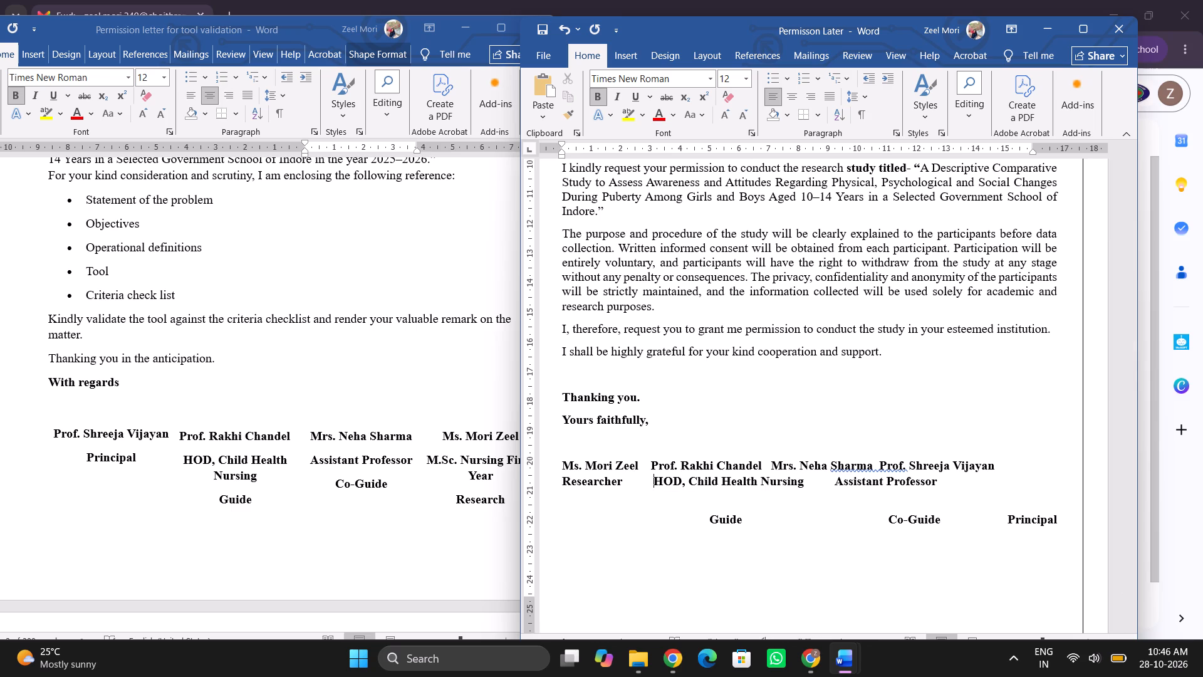
{"action": "key", "text": "BackSpace"}
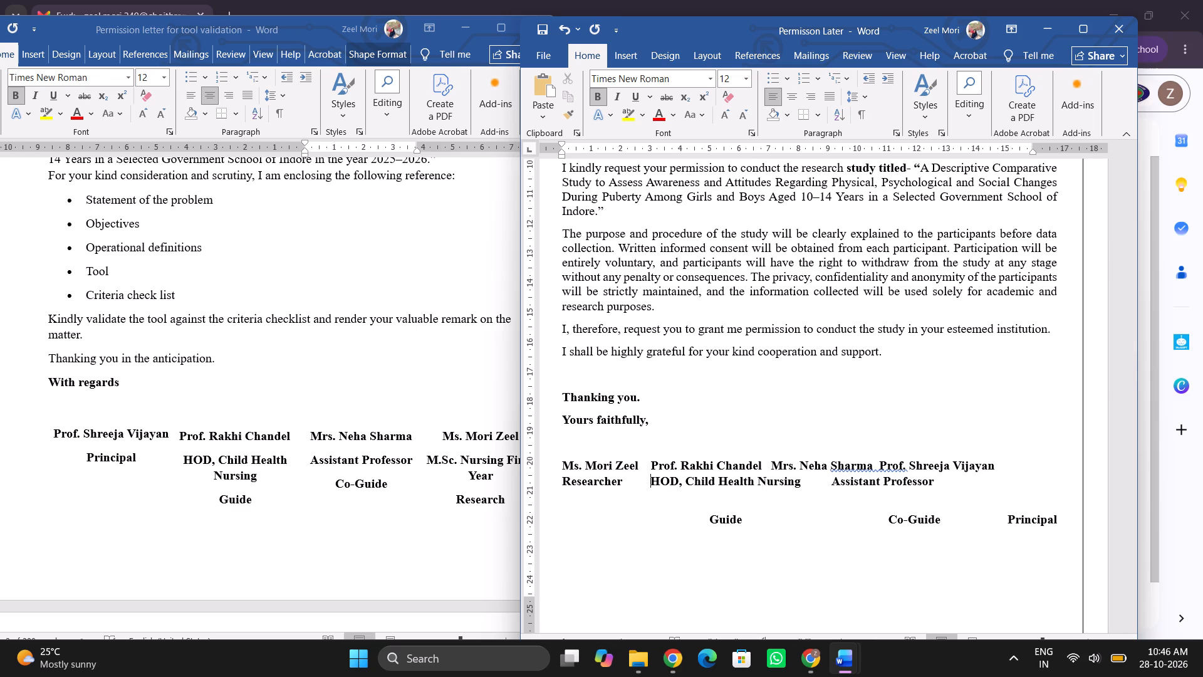
Add spaces before the co-guide's name to place it past "Nursing", keeping the principal's name on the same line.
{"action": "left_click", "coordinate": [771, 465]}
{"action": "key", "text": "space"}
{"action": "key", "text": "space"}
{"action": "key", "text": "space"}
{"action": "key", "text": "space"}
{"action": "key", "text": "space"}
{"action": "key", "text": "space"}
{"action": "key", "text": "space"}
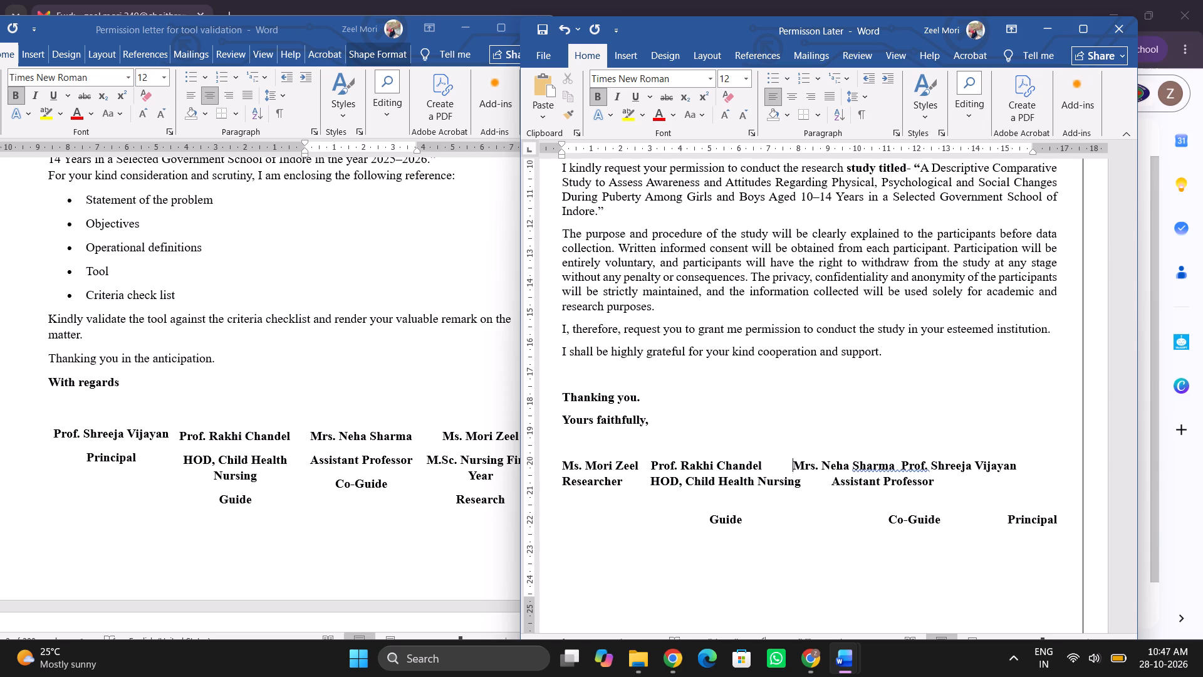
{"action": "key", "text": "space"}
{"action": "key", "text": "space"}
{"action": "key", "text": "space"}
{"action": "key", "text": "space"}
{"action": "key", "text": "space"}
{"action": "key", "text": "space"}
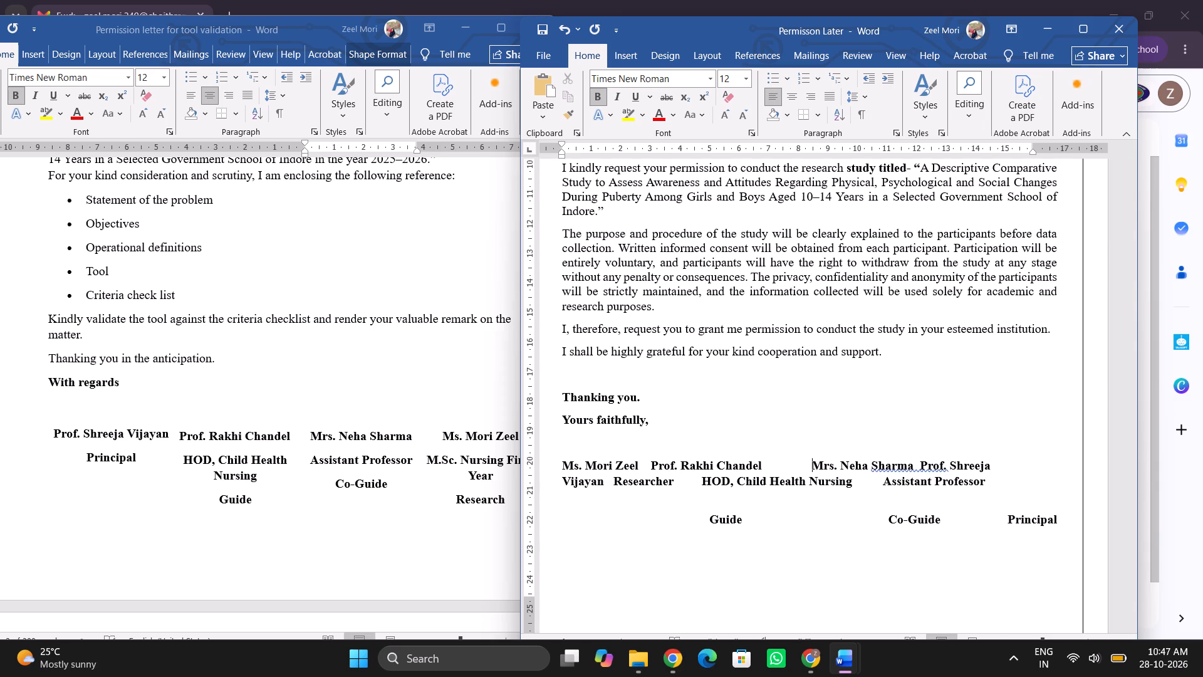
{"action": "key", "text": "BackSpace"}
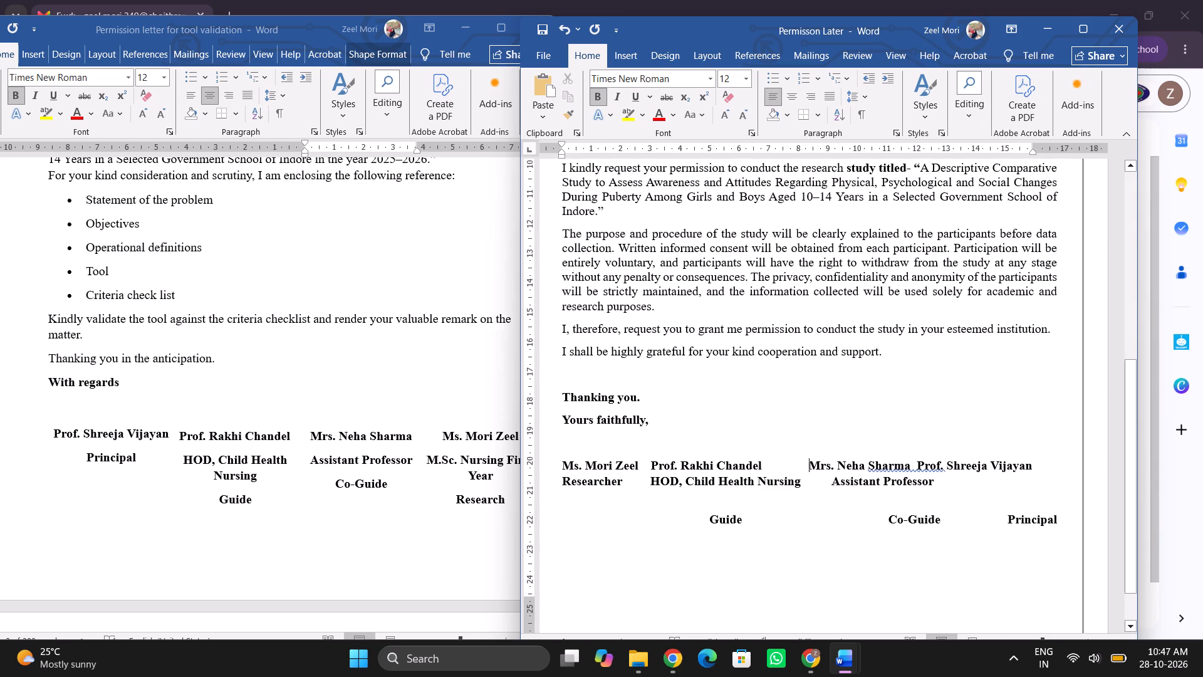
Remove spaces before "Assistant Professor" until it lines up beneath the co-guide's name.
{"action": "left_click", "coordinate": [833, 482]}
{"action": "key", "text": "BackSpace"}
{"action": "key", "text": "BackSpace"}
{"action": "key", "text": "BackSpace"}
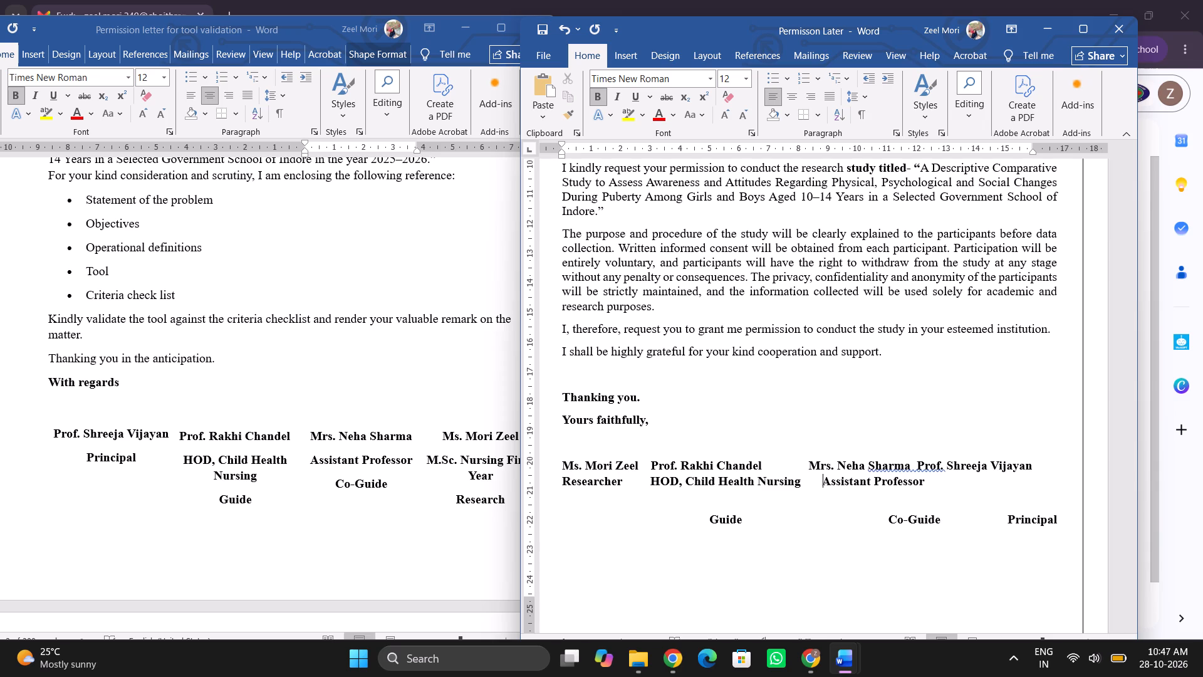
{"action": "key", "text": "BackSpace"}
{"action": "key", "text": "BackSpace"}
{"action": "key", "text": "BackSpace"}
{"action": "key", "text": "BackSpace"}
Add one space before the principal's name and remove one before the co-guide's name so all names fit on one line.
{"action": "left_click", "coordinate": [914, 466]}
{"action": "key", "text": "space"}
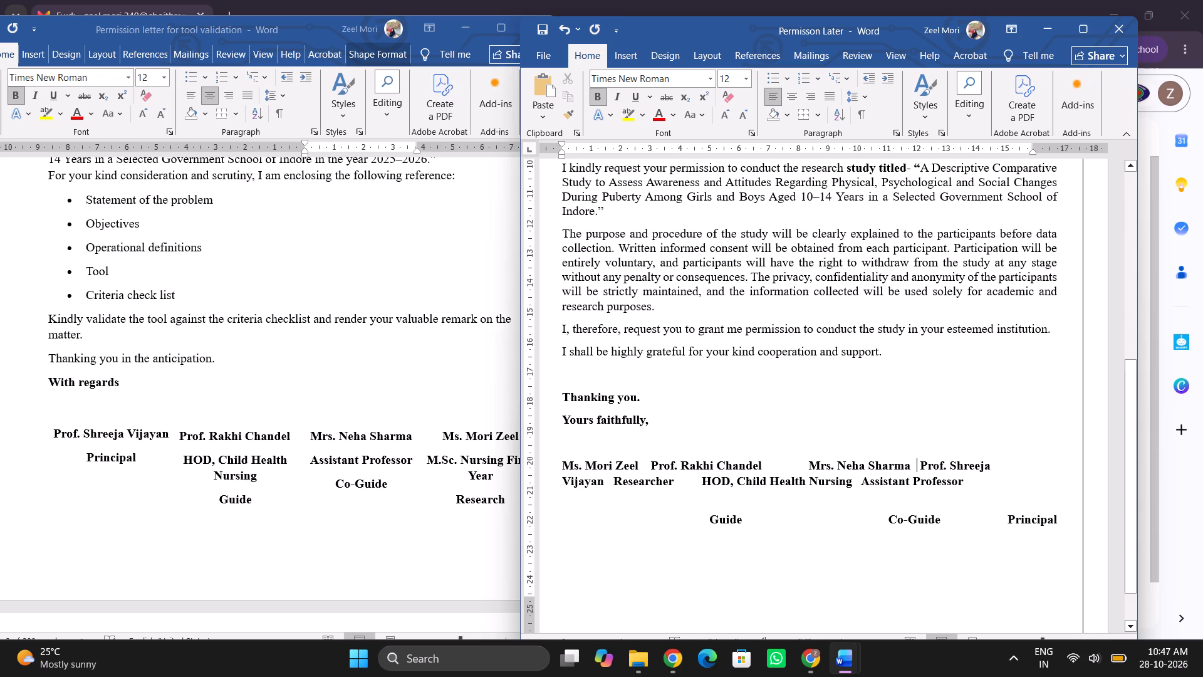
{"action": "scroll", "coordinate": [806, 470], "scroll_direction": "down", "scroll_amount": 3, "text": "ctrl"}
{"action": "left_click", "coordinate": [806, 470]}
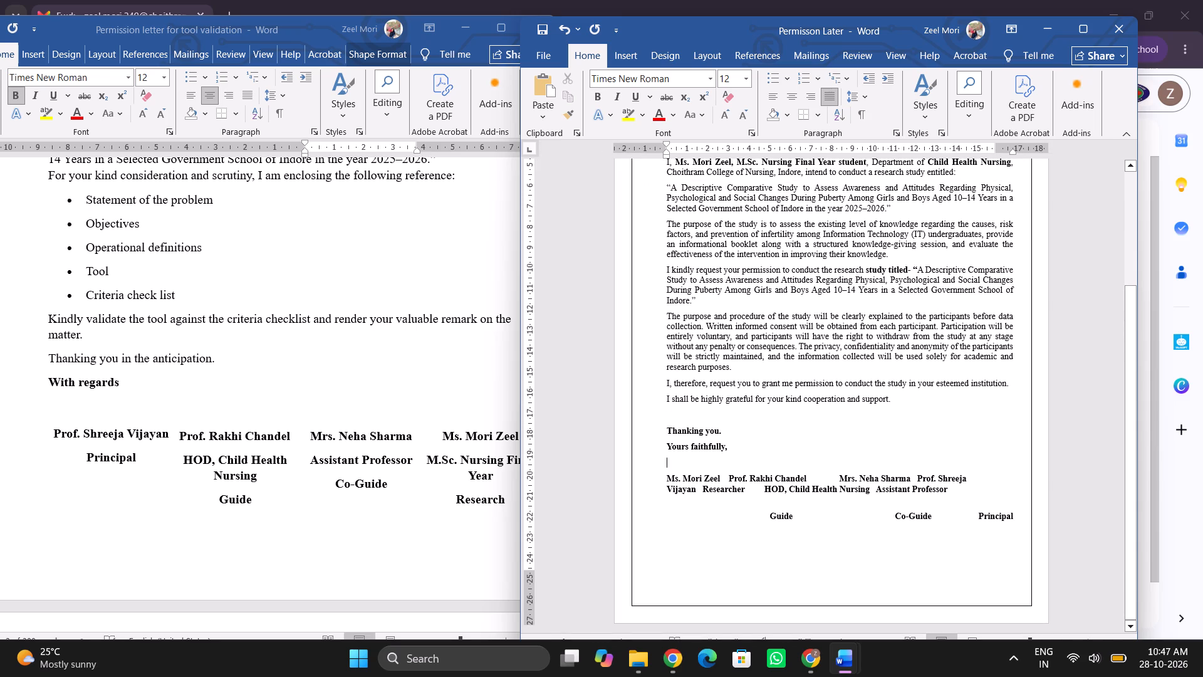
{"action": "left_click", "coordinate": [700, 492]}
{"action": "left_click", "coordinate": [838, 478]}
{"action": "key", "text": "BackSpace"}
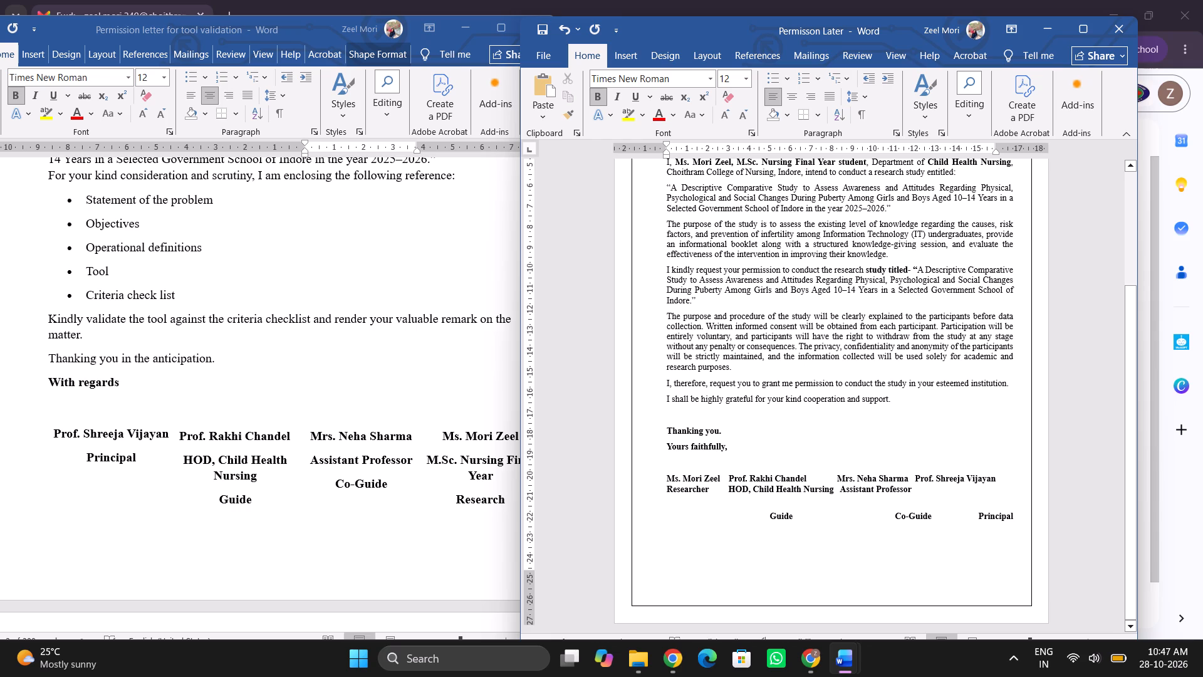
Move "Guide" to the blank line directly below "HOD, Child Health Nursing", indenting it with 20 spaces.
{"action": "left_click_drag", "start_coordinate": [800, 514], "coordinate": [776, 517]}
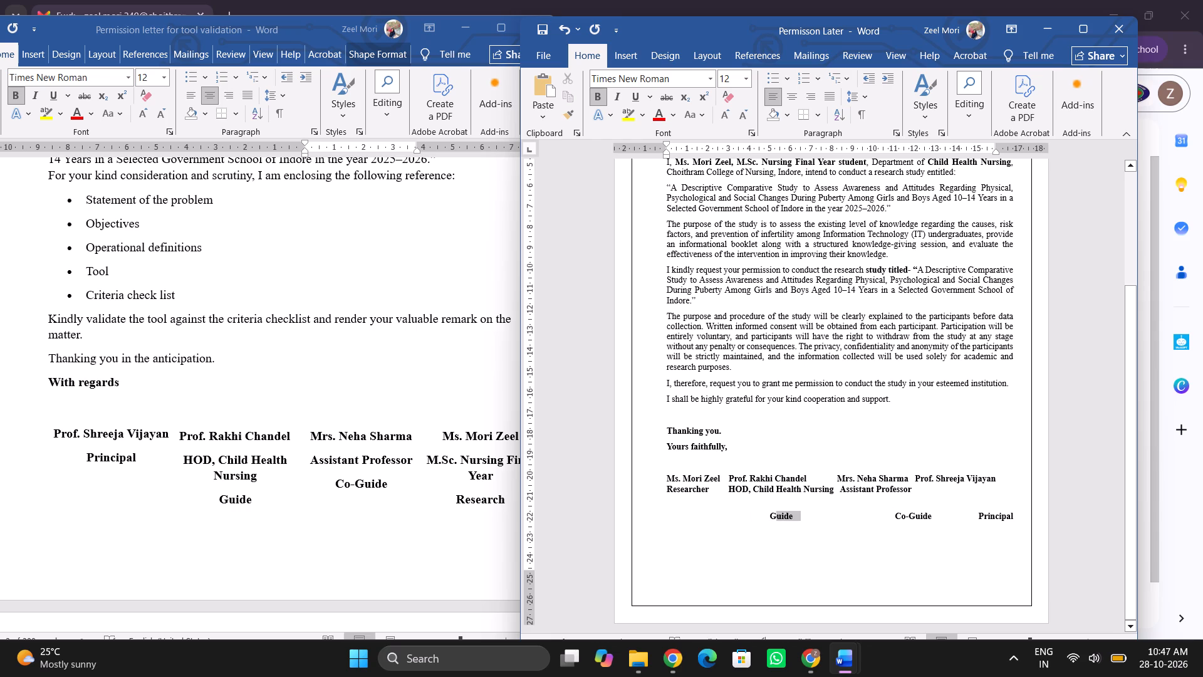
{"action": "left_click_drag", "start_coordinate": [776, 517], "coordinate": [768, 516]}
{"action": "right_click", "coordinate": [778, 516]}
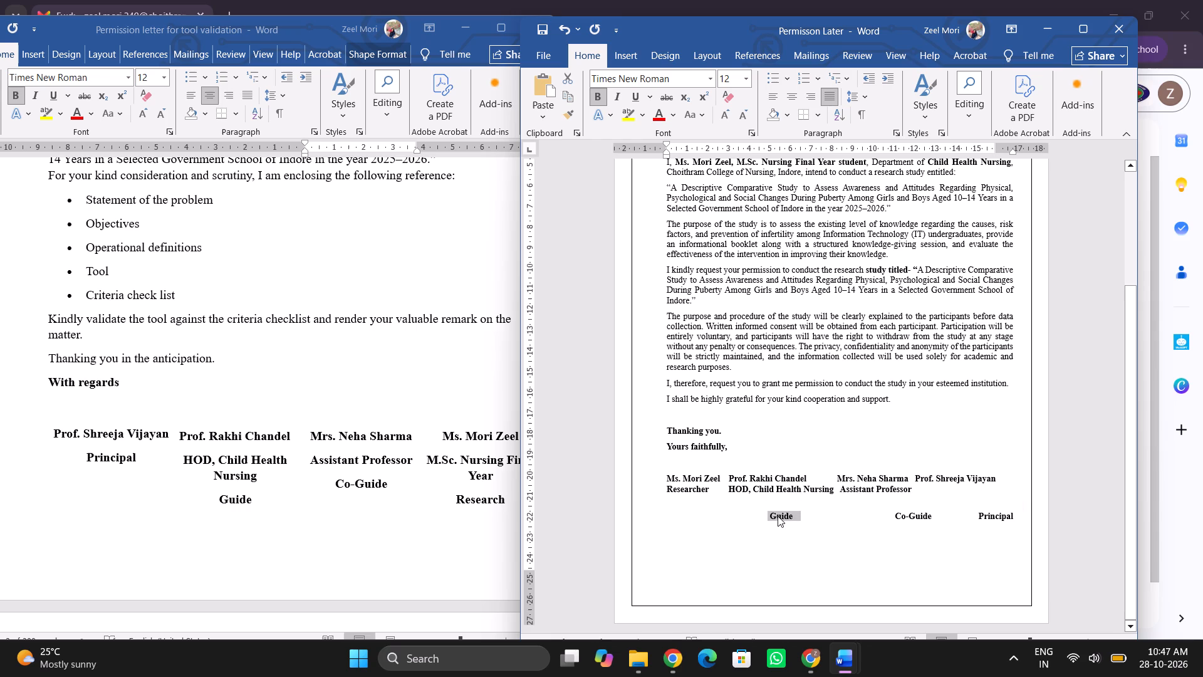
{"action": "left_click", "coordinate": [830, 298]}
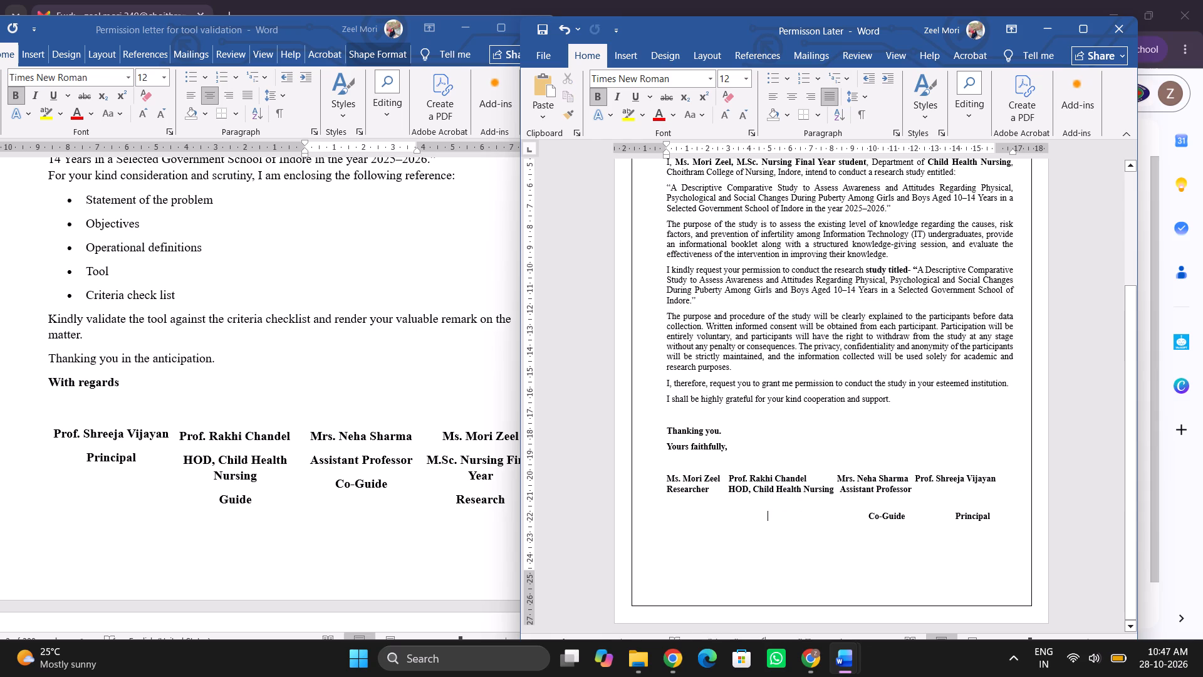
{"action": "left_click", "coordinate": [766, 503]}
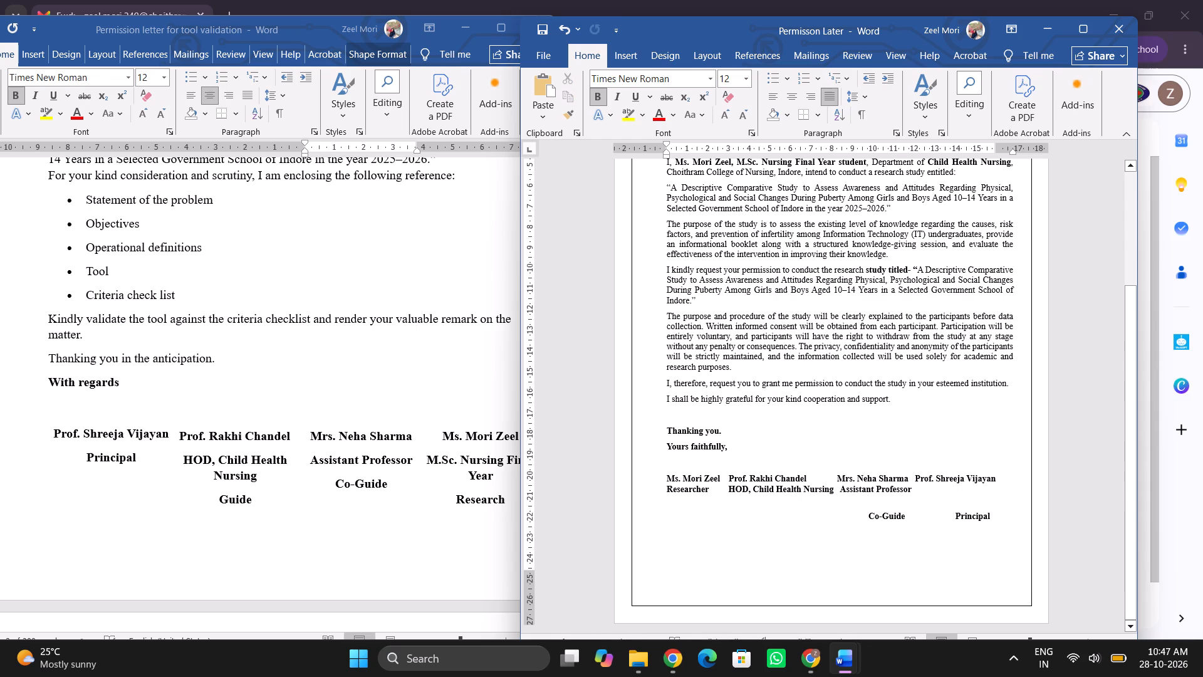
{"action": "left_click", "coordinate": [753, 502]}
{"action": "key", "text": "space"}
{"action": "key", "text": "space"}
{"action": "key", "text": "space"}
{"action": "key", "text": "space"}
{"action": "key", "text": "space"}
{"action": "key", "text": "space"}
{"action": "key", "text": "space"}
{"action": "key", "text": "space"}
{"action": "key", "text": "space"}
{"action": "key", "text": "space"}
{"action": "key", "text": "space"}
{"action": "key", "text": "space"}
{"action": "key", "text": "space"}
{"action": "key", "text": "space"}
{"action": "key", "text": "space"}
{"action": "key", "text": "space"}
{"action": "key", "text": "space"}
{"action": "key", "text": "space"}
{"action": "key", "text": "space"}
{"action": "key", "text": "space"}
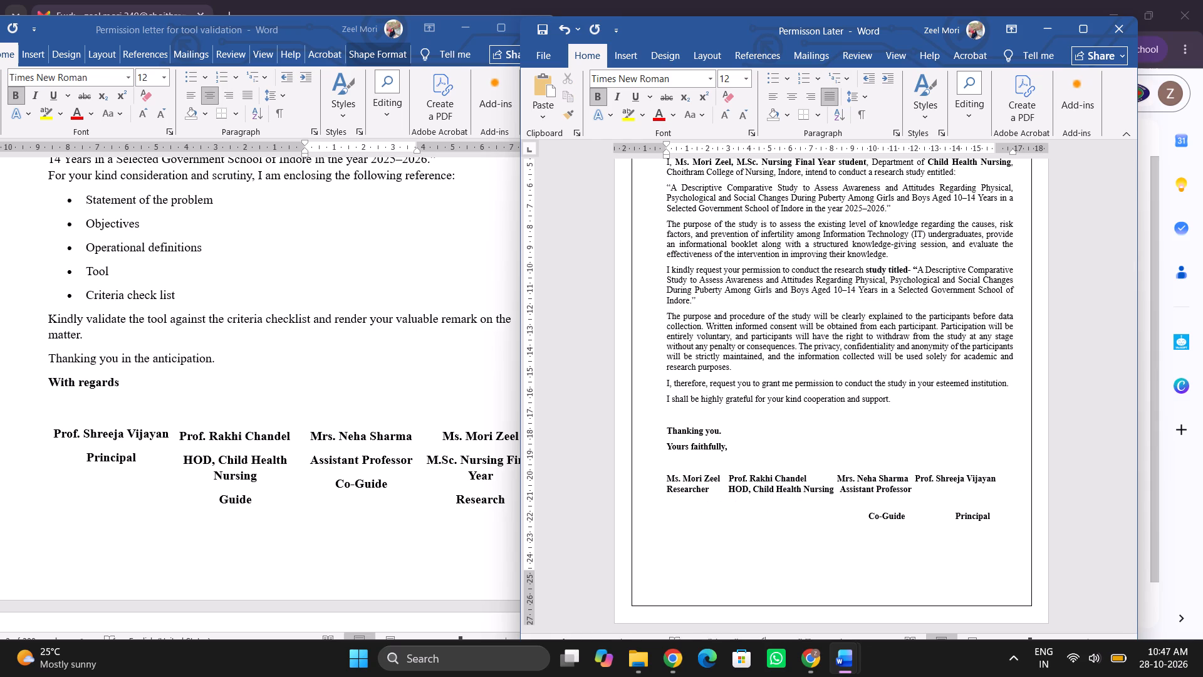
{"action": "key", "text": "ctrl+v"}
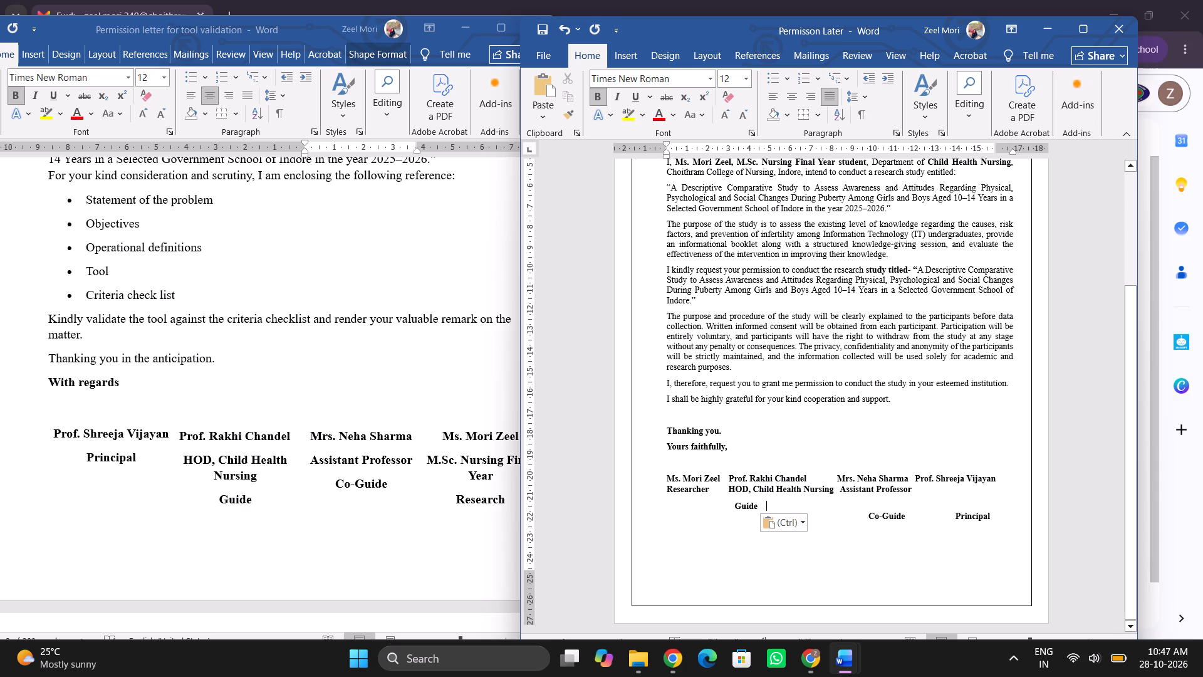
Add nine more spaces before "Guide" to center it beneath the guide's designation.
{"action": "left_click", "coordinate": [732, 509]}
{"action": "key", "text": "space"}
{"action": "key", "text": "space"}
{"action": "key", "text": "space"}
{"action": "key", "text": "space"}
{"action": "key", "text": "space"}
{"action": "key", "text": "space"}
{"action": "key", "text": "space"}
{"action": "key", "text": "space"}
{"action": "key", "text": "space"}
Move "Co-Guide" and "Principal" up onto the "Guide" line, separated from "Guide" by 20 added spaces so "Co-Guide" sits beneath "Assistant Professor".
{"action": "left_click_drag", "start_coordinate": [912, 516], "coordinate": [868, 518]}
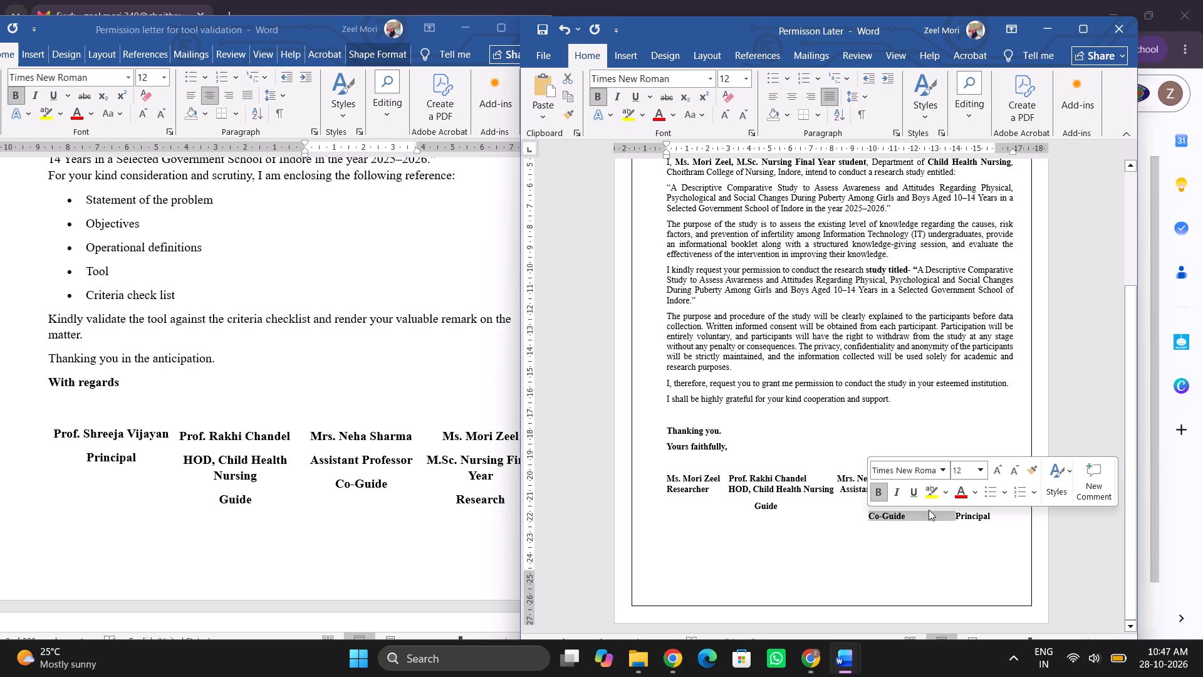
{"action": "left_click_drag", "start_coordinate": [995, 520], "coordinate": [883, 518]}
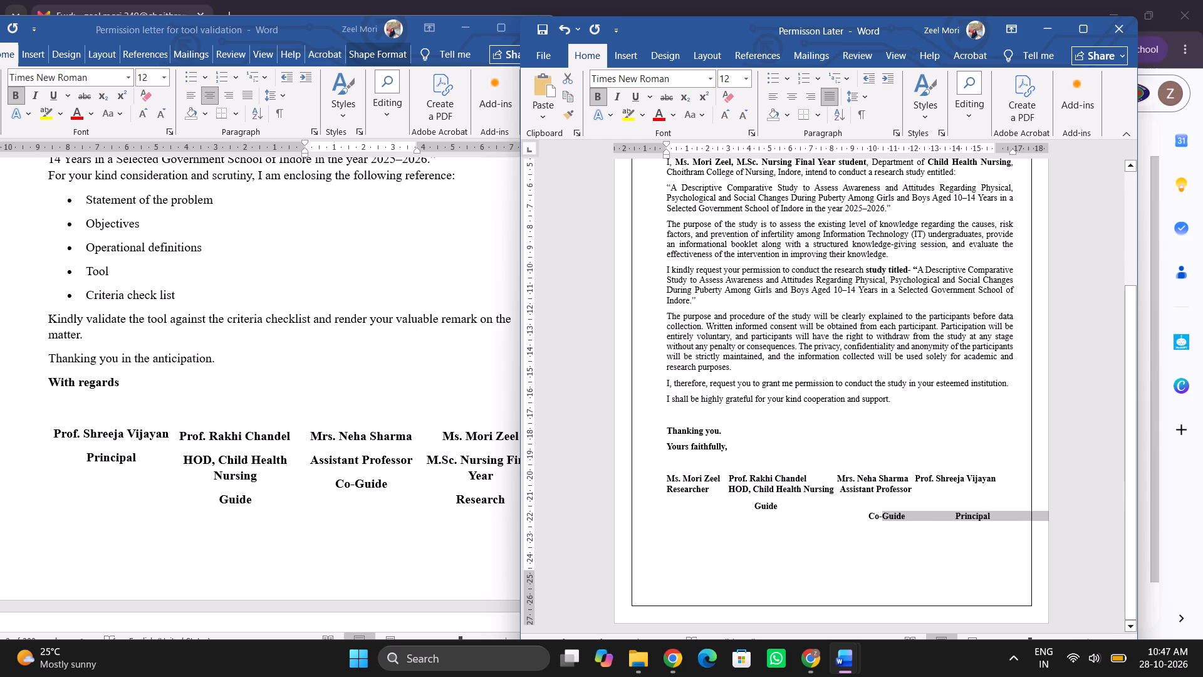
{"action": "left_click_drag", "start_coordinate": [883, 518], "coordinate": [870, 518]}
{"action": "right_click", "coordinate": [870, 518]}
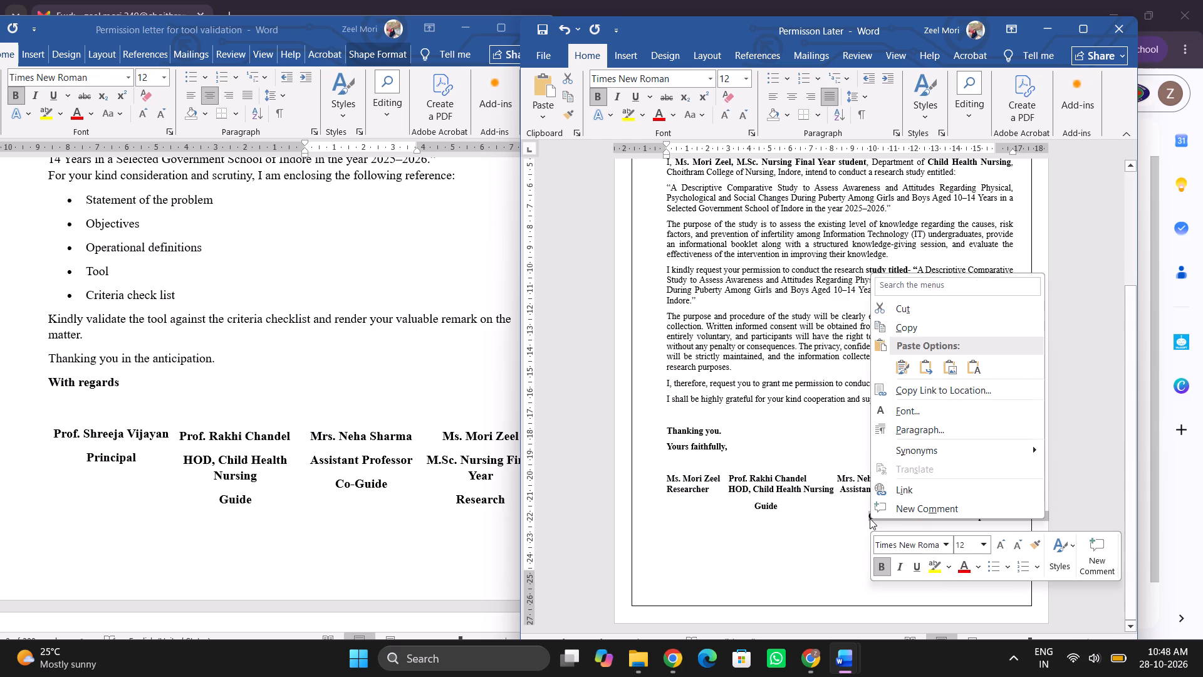
{"action": "left_click", "coordinate": [900, 312]}
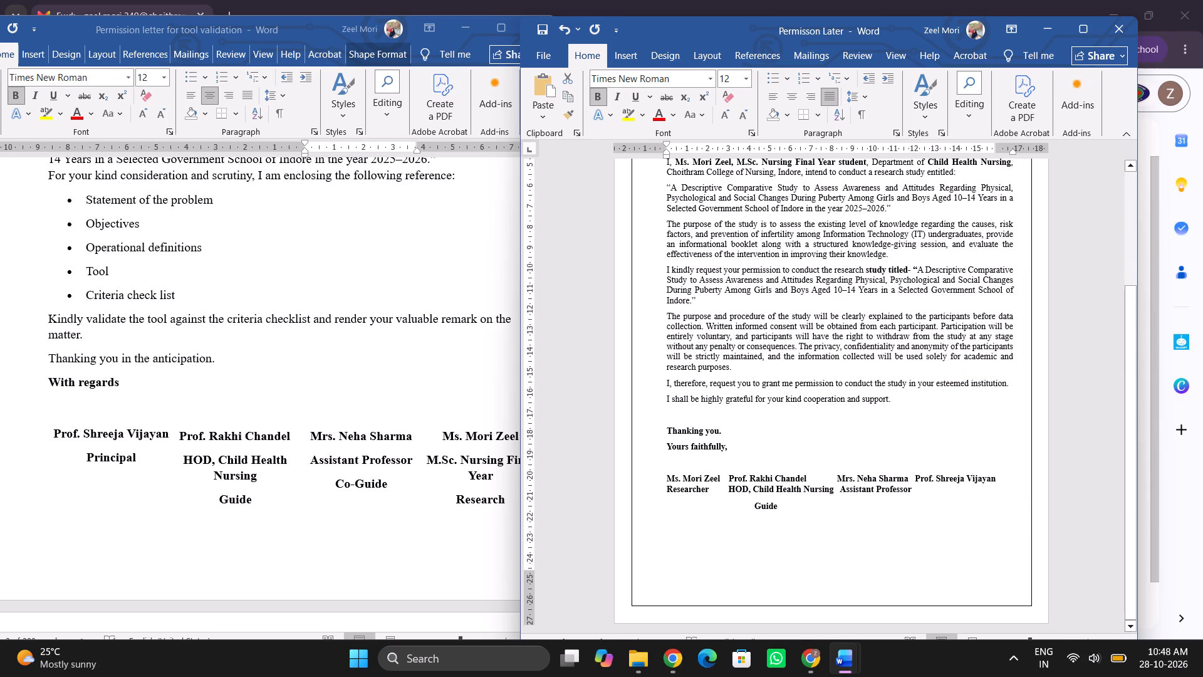
{"action": "left_click", "coordinate": [796, 506]}
{"action": "key", "text": "space"}
{"action": "key", "text": "space"}
{"action": "key", "text": "space"}
{"action": "key", "text": "space"}
{"action": "key", "text": "space"}
{"action": "key", "text": "space"}
{"action": "key", "text": "space"}
{"action": "key", "text": "space"}
{"action": "key", "text": "space"}
{"action": "key", "text": "space"}
{"action": "key", "text": "space"}
{"action": "key", "text": "space"}
{"action": "key", "text": "space"}
{"action": "key", "text": "space"}
{"action": "key", "text": "space"}
{"action": "key", "text": "space"}
{"action": "key", "text": "space"}
{"action": "key", "text": "space"}
{"action": "key", "text": "space"}
{"action": "key", "text": "space"}
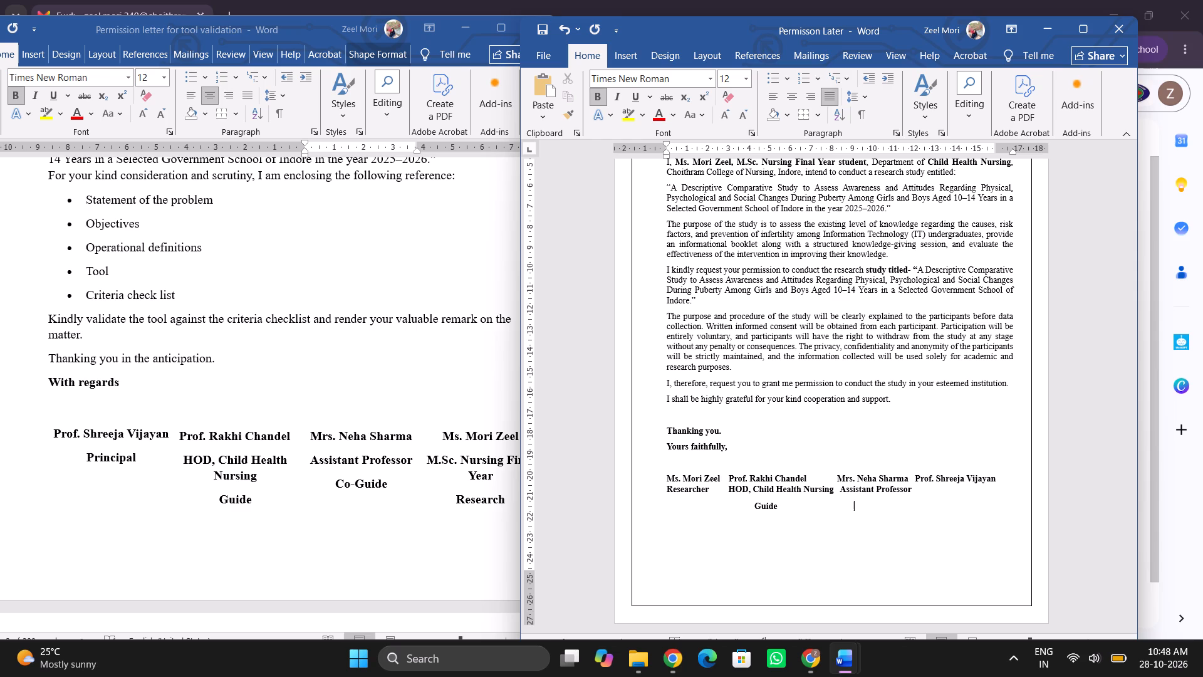
{"action": "key", "text": "ctrl+v"}
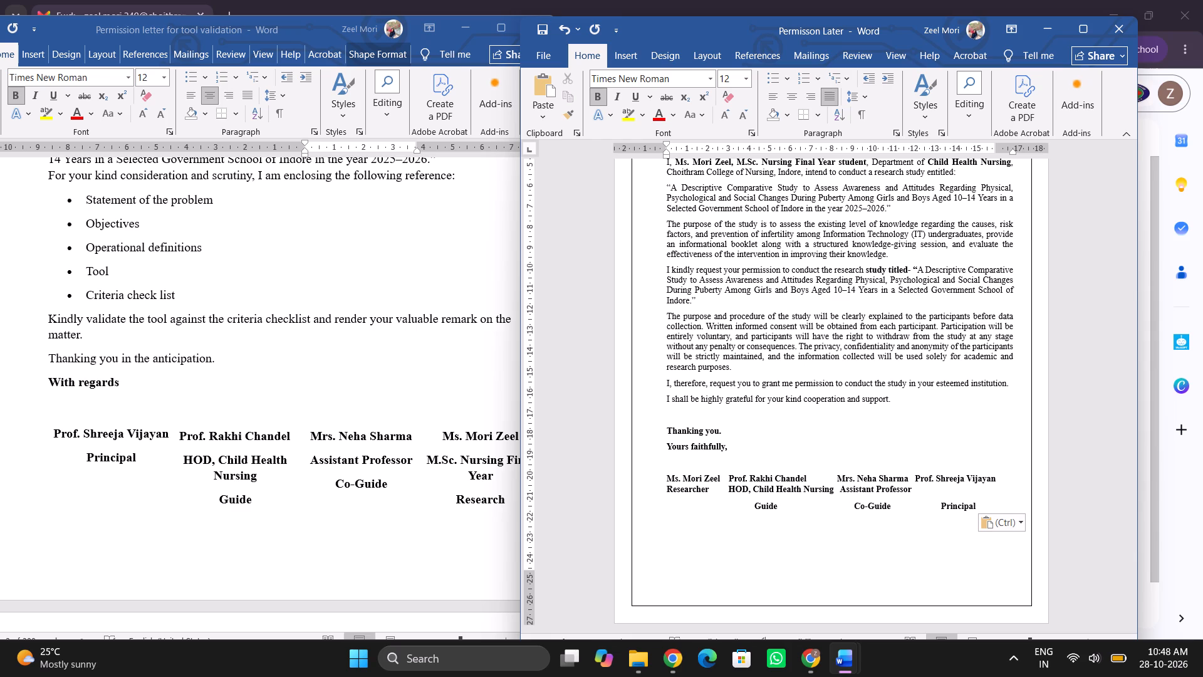
Set the whole signature block, from the names to the roles, to 1.0 line spacing and remove the space after its paragraphs.
{"action": "left_click_drag", "start_coordinate": [799, 508], "coordinate": [760, 494]}
{"action": "left_click", "coordinate": [760, 494]}
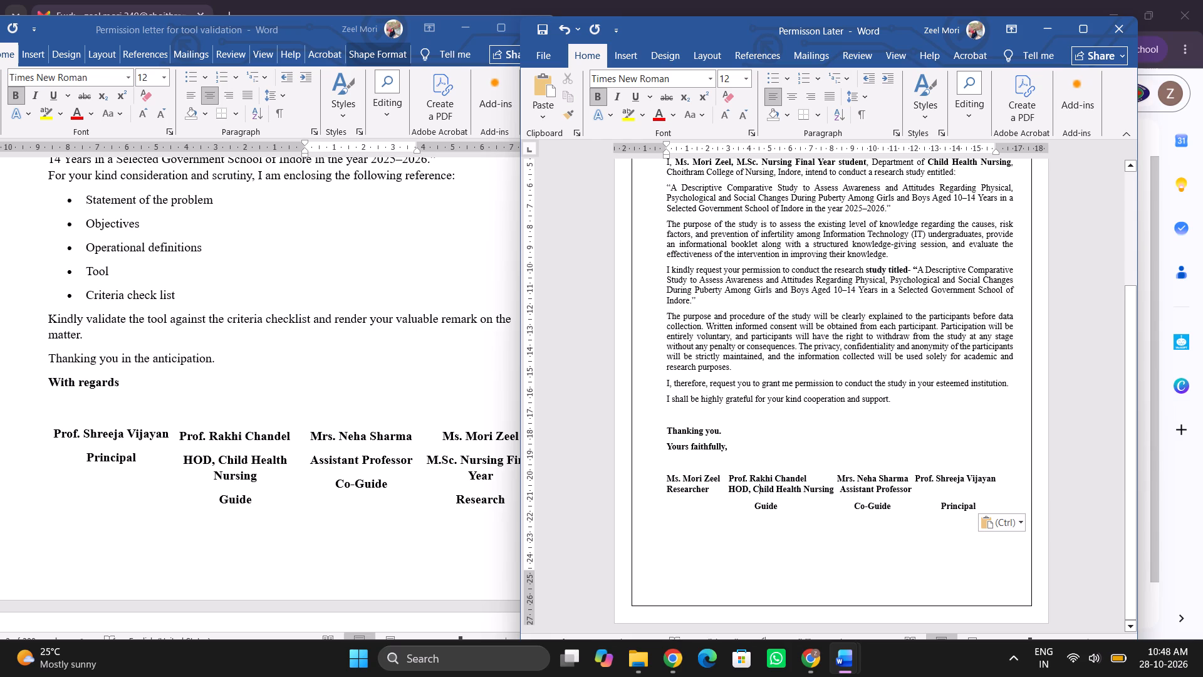
{"action": "left_click_drag", "start_coordinate": [756, 475], "coordinate": [771, 510]}
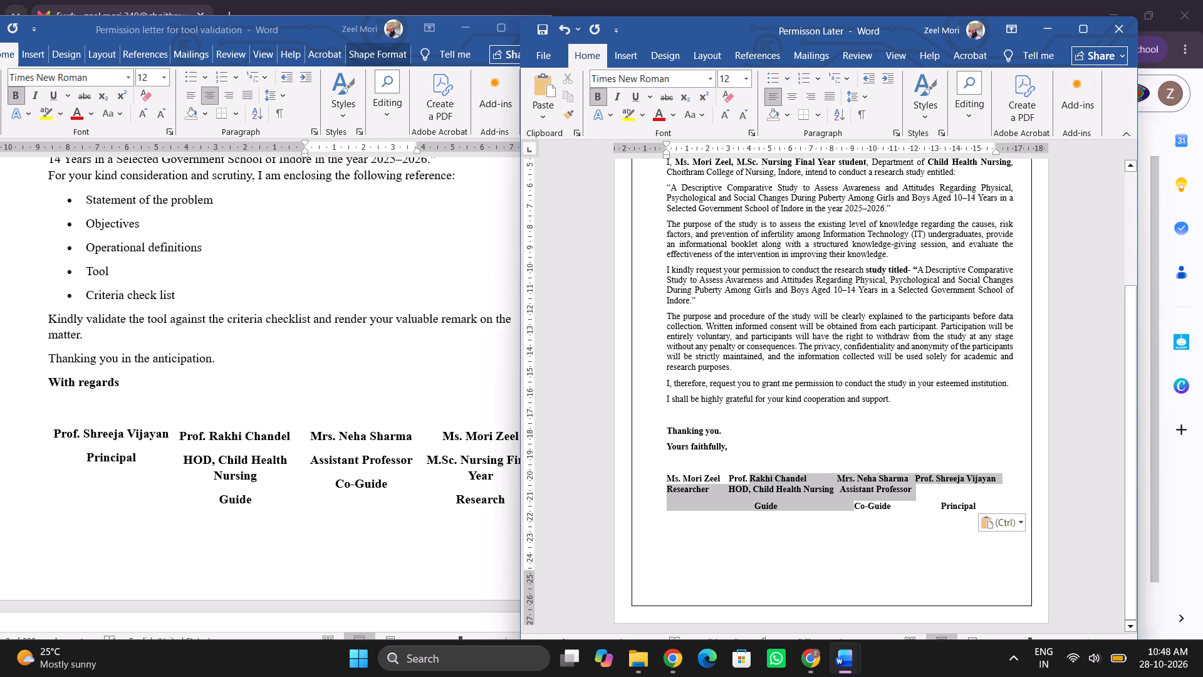
{"action": "left_click_drag", "start_coordinate": [771, 510], "coordinate": [877, 520]}
{"action": "left_click", "coordinate": [877, 520]}
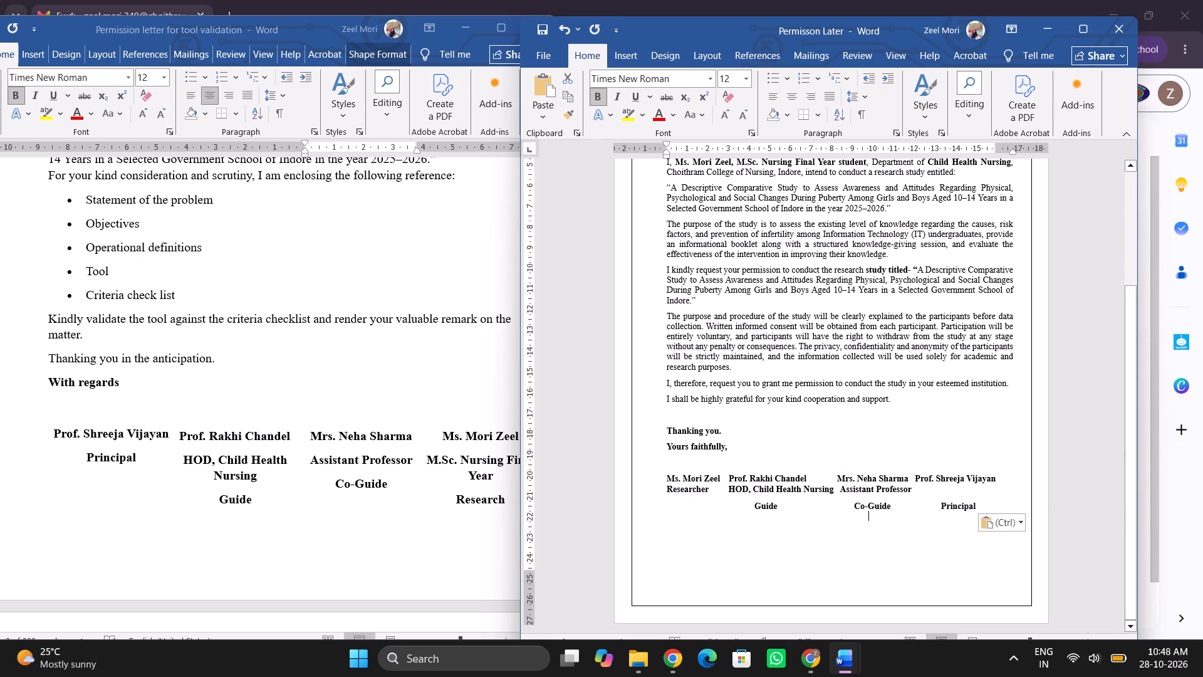
{"action": "left_click_drag", "start_coordinate": [996, 506], "coordinate": [671, 479]}
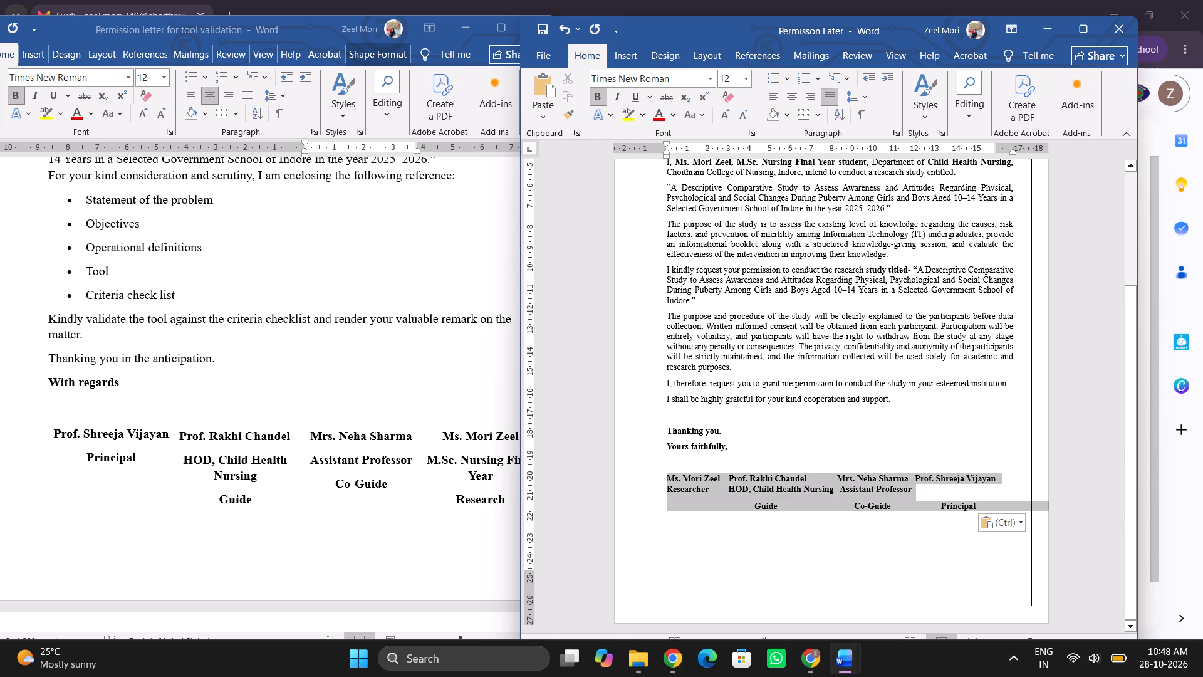
{"action": "left_click_drag", "start_coordinate": [671, 479], "coordinate": [665, 478]}
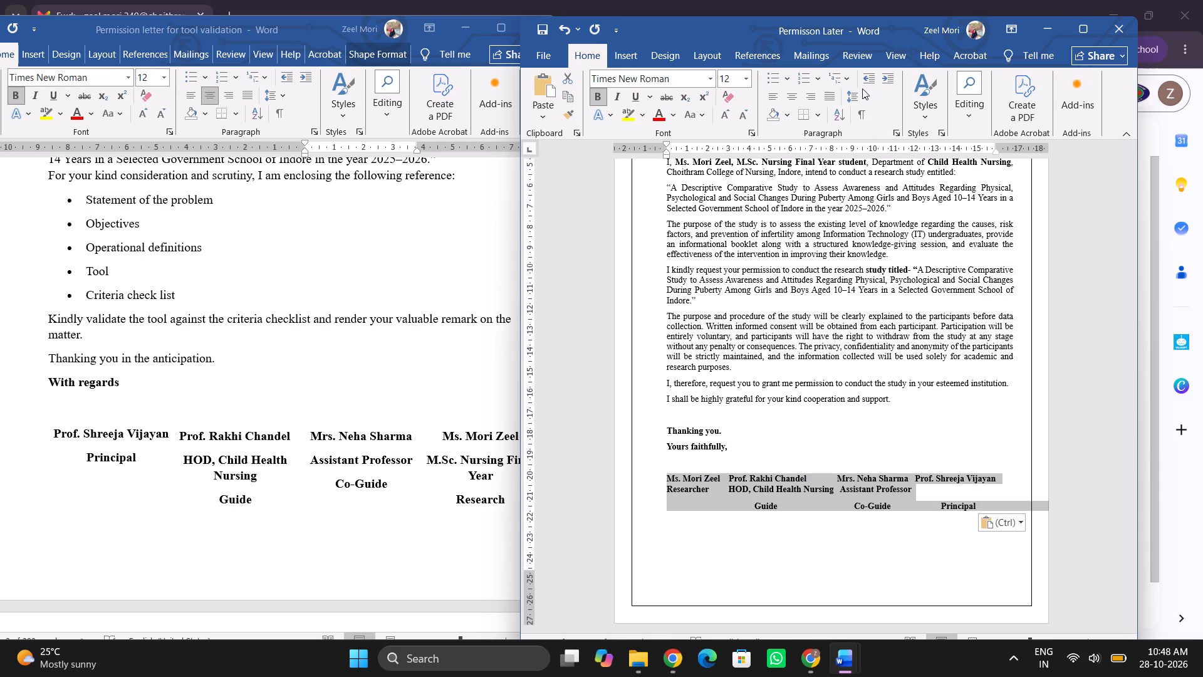
{"action": "left_click", "coordinate": [862, 88]}
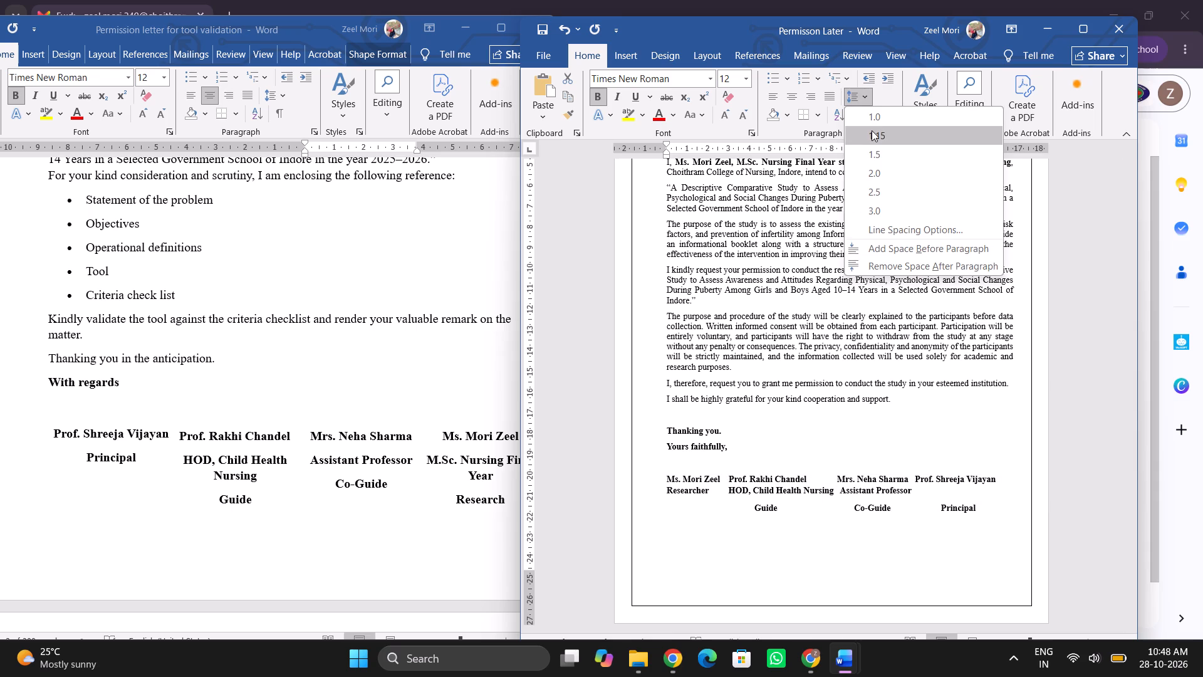
{"action": "left_click", "coordinate": [872, 114]}
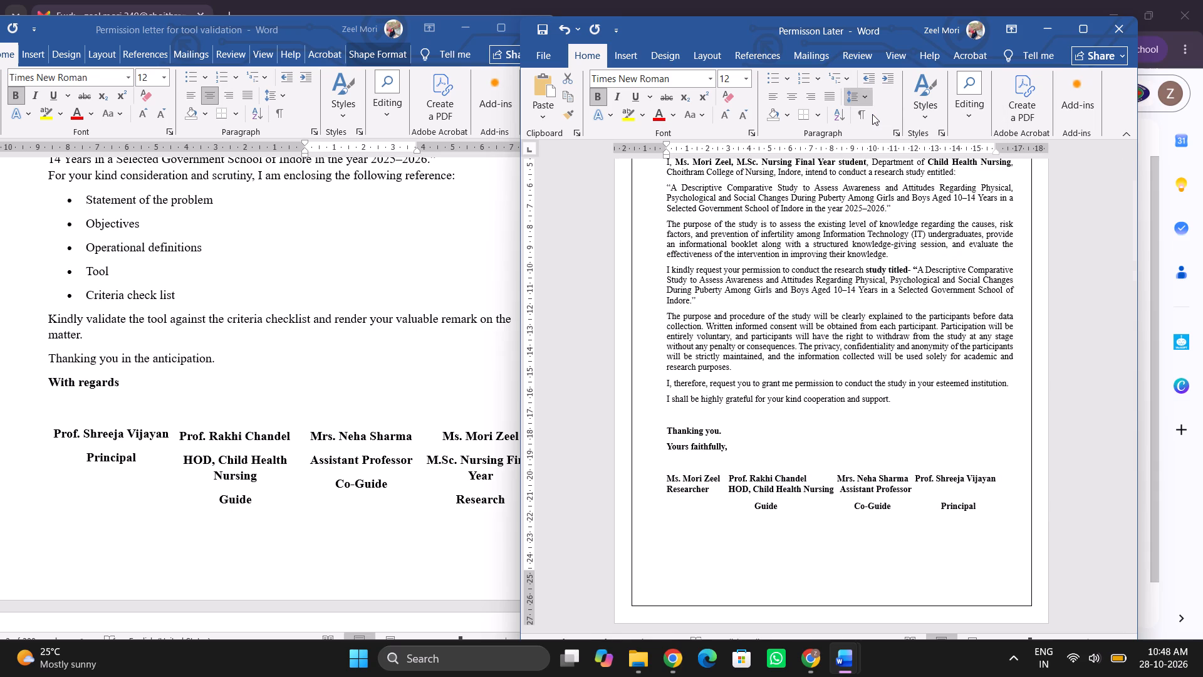
{"action": "left_click", "coordinate": [863, 98]}
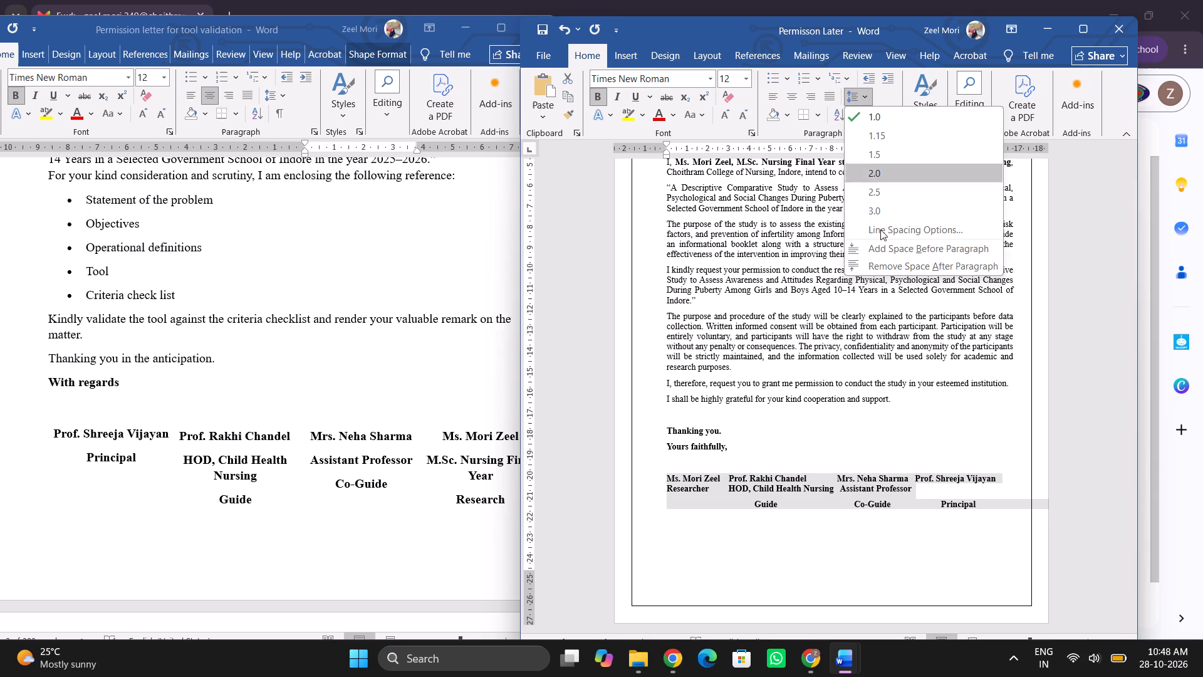
{"action": "left_click", "coordinate": [882, 263]}
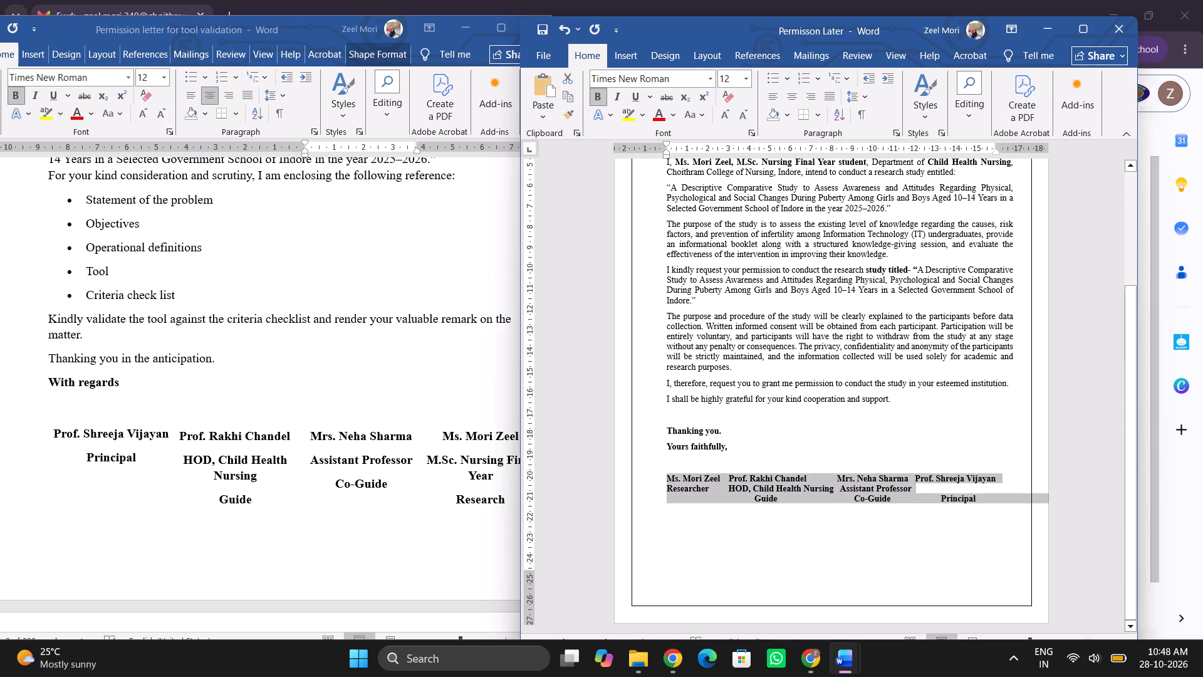
{"action": "left_click", "coordinate": [857, 518]}
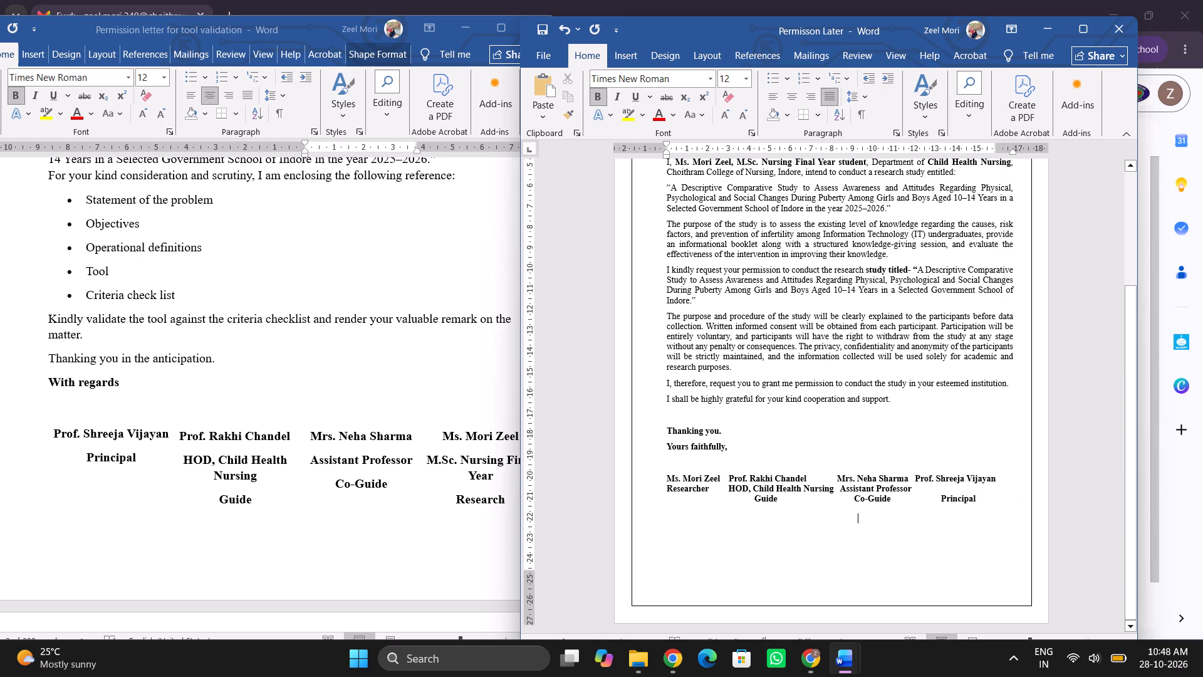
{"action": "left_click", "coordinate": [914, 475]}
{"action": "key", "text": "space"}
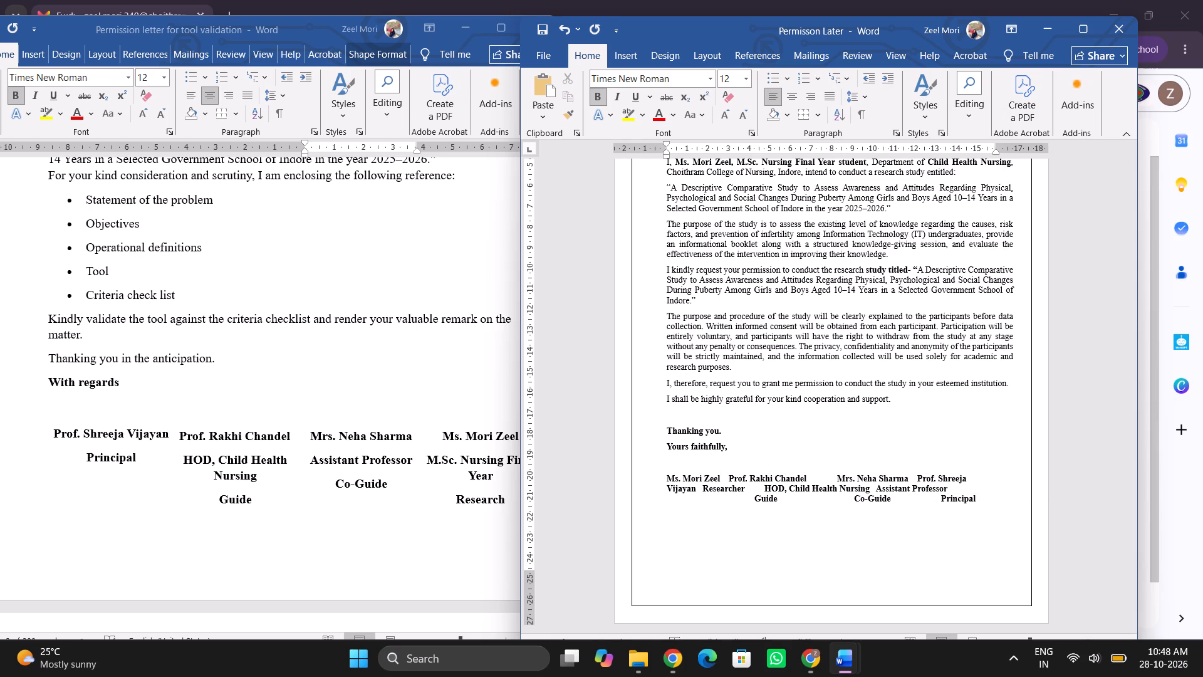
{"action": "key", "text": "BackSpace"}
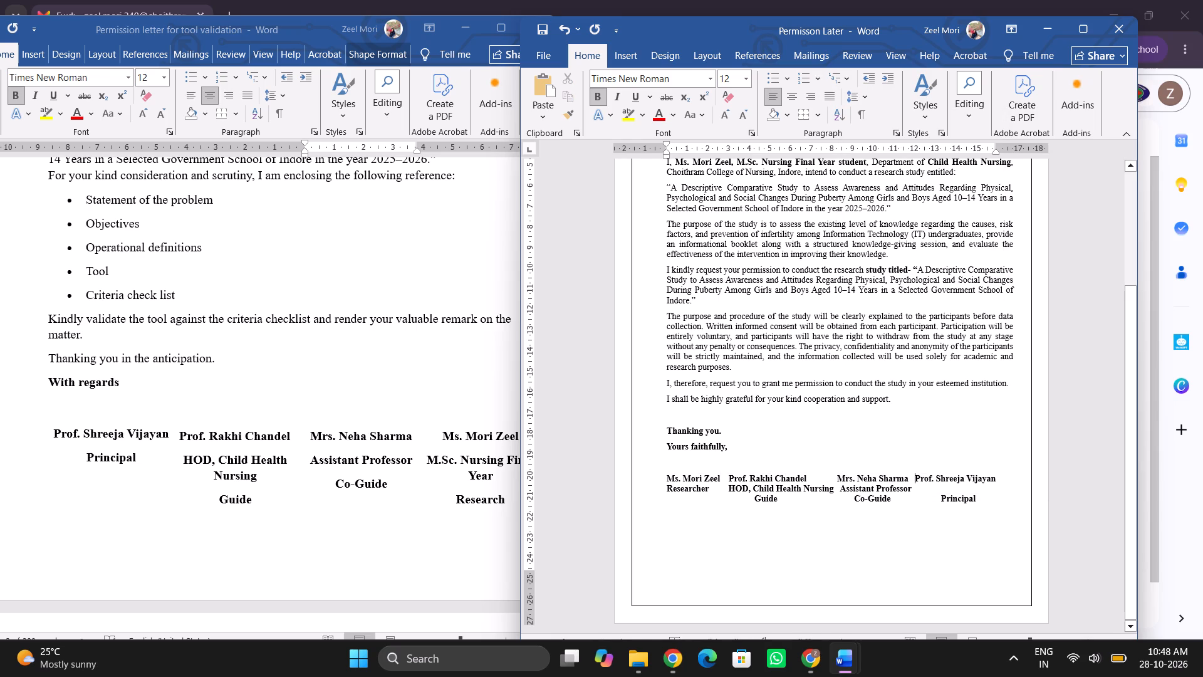
Move "Nursing" from the end of "HOD, Child Health" to the line below, before "Guide", followed by a space.
{"action": "left_click", "coordinate": [834, 479]}
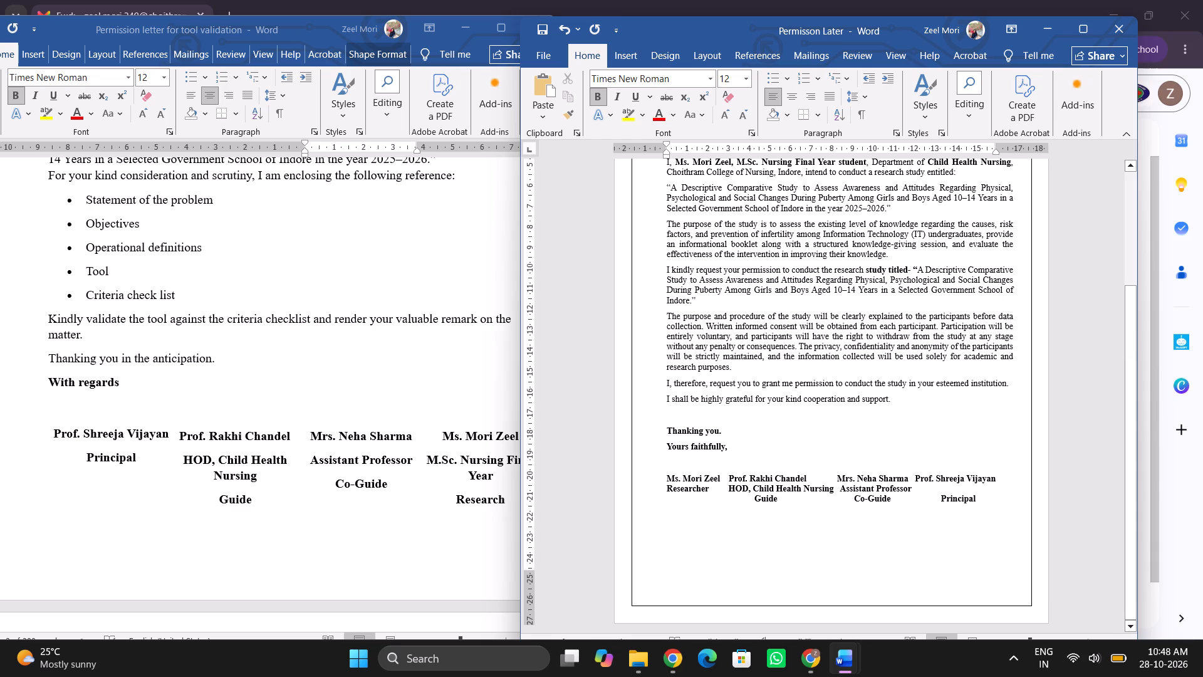
{"action": "left_click", "coordinate": [833, 489]}
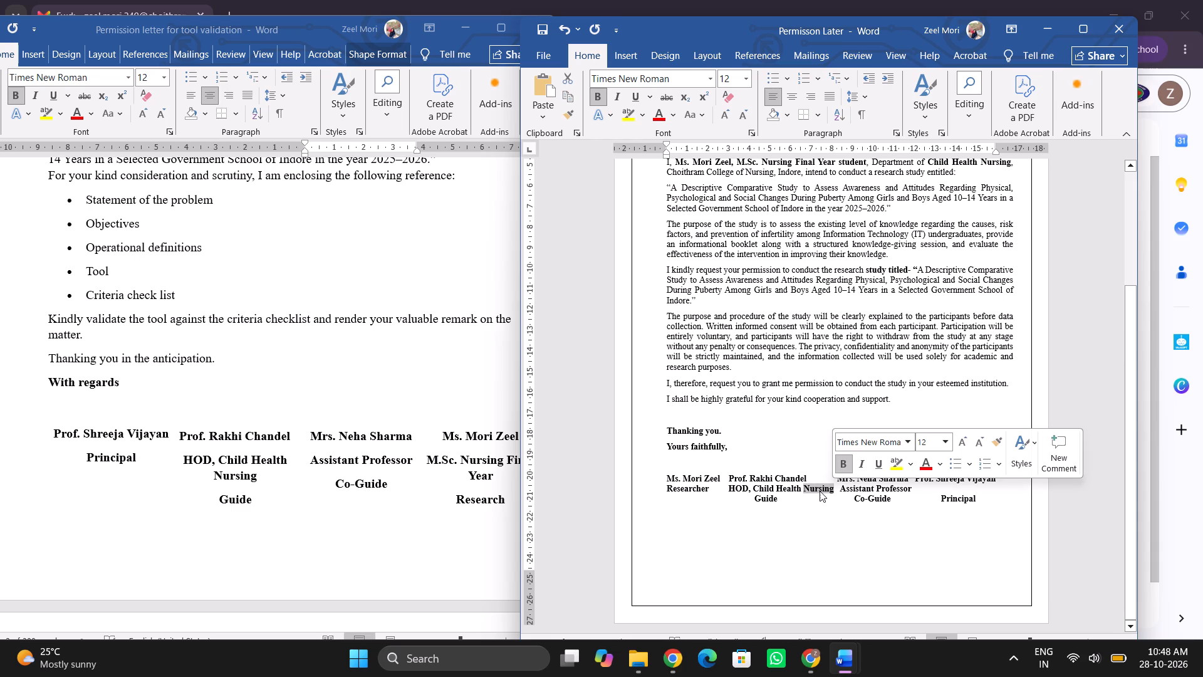
{"action": "right_click", "coordinate": [813, 491]}
{"action": "left_click", "coordinate": [869, 280]}
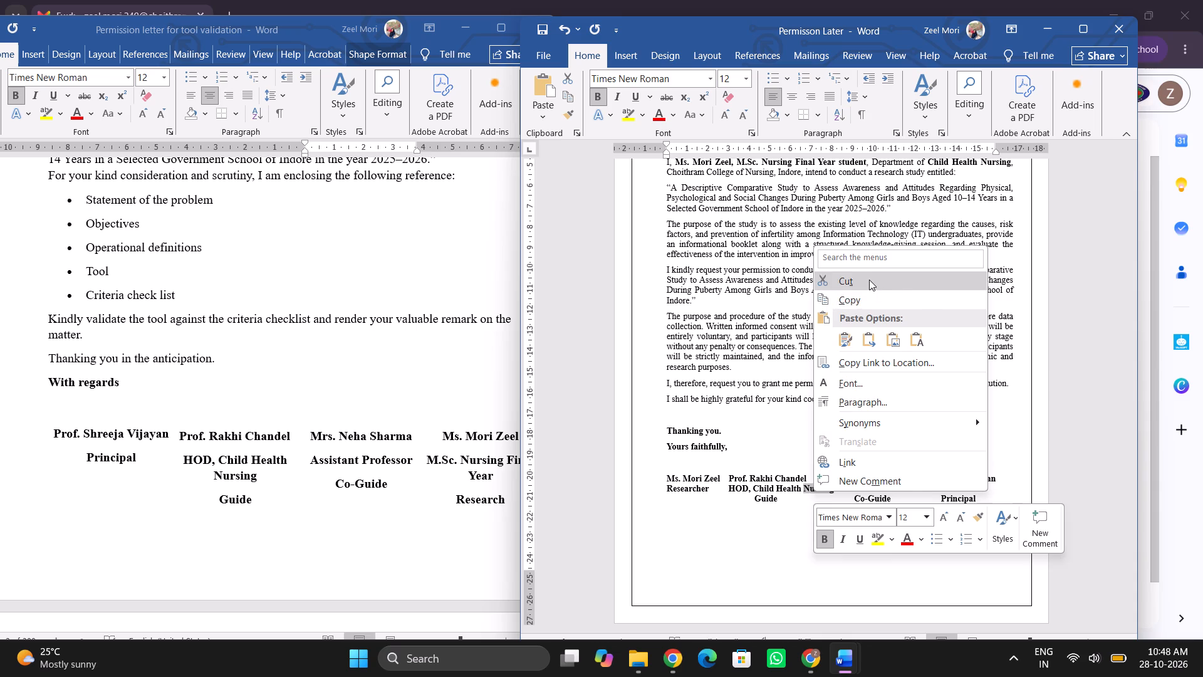
{"action": "left_click", "coordinate": [753, 498]}
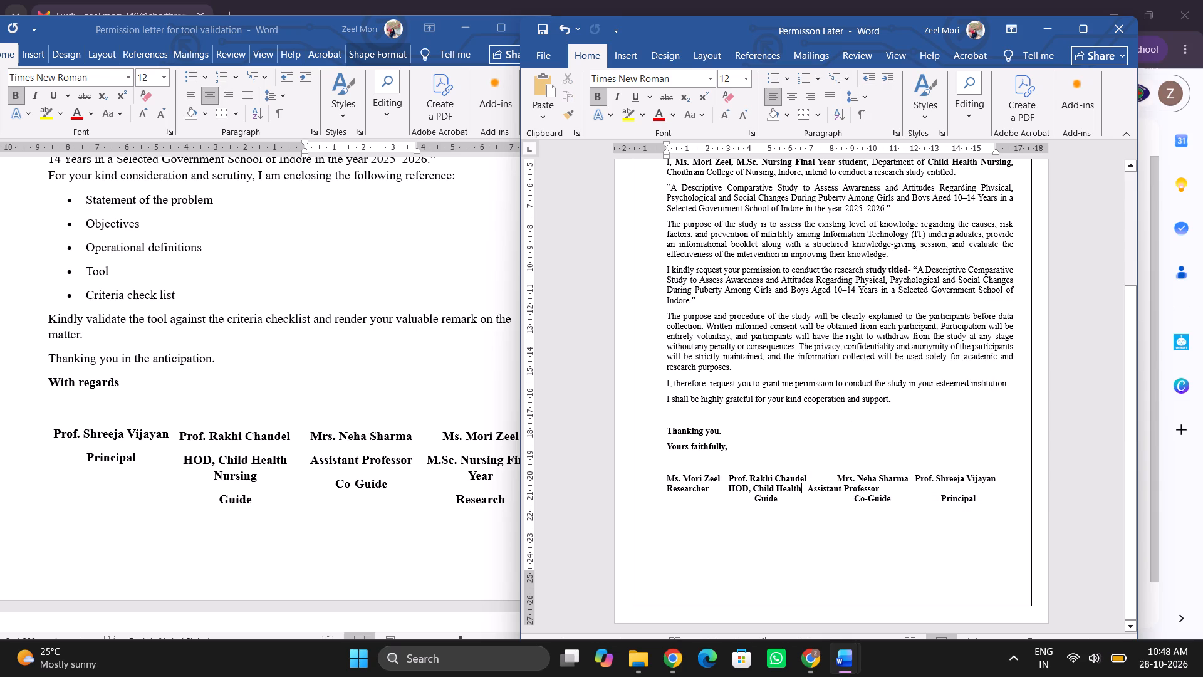
{"action": "key", "text": "ctrl+v"}
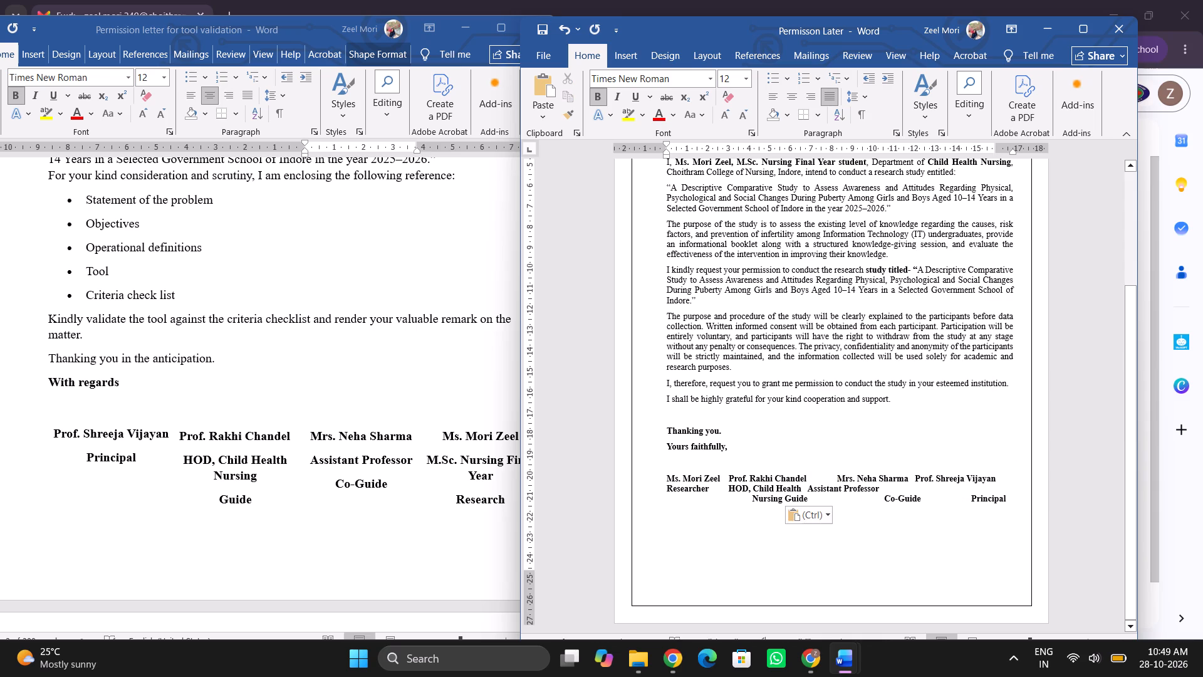
{"action": "key", "text": "space"}
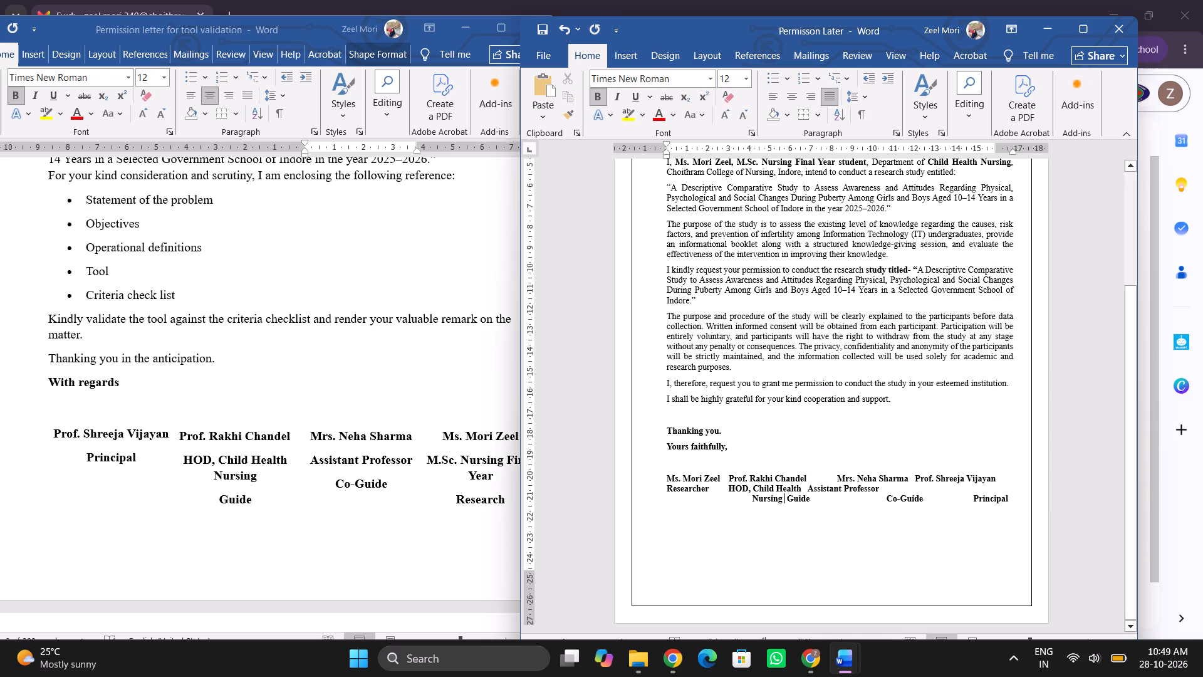
Move "Guide" to the blank line directly beneath "Nursing", leaving "Co-Guide" and "Principal" where they are.
{"action": "left_click_drag", "start_coordinate": [810, 501], "coordinate": [786, 498]}
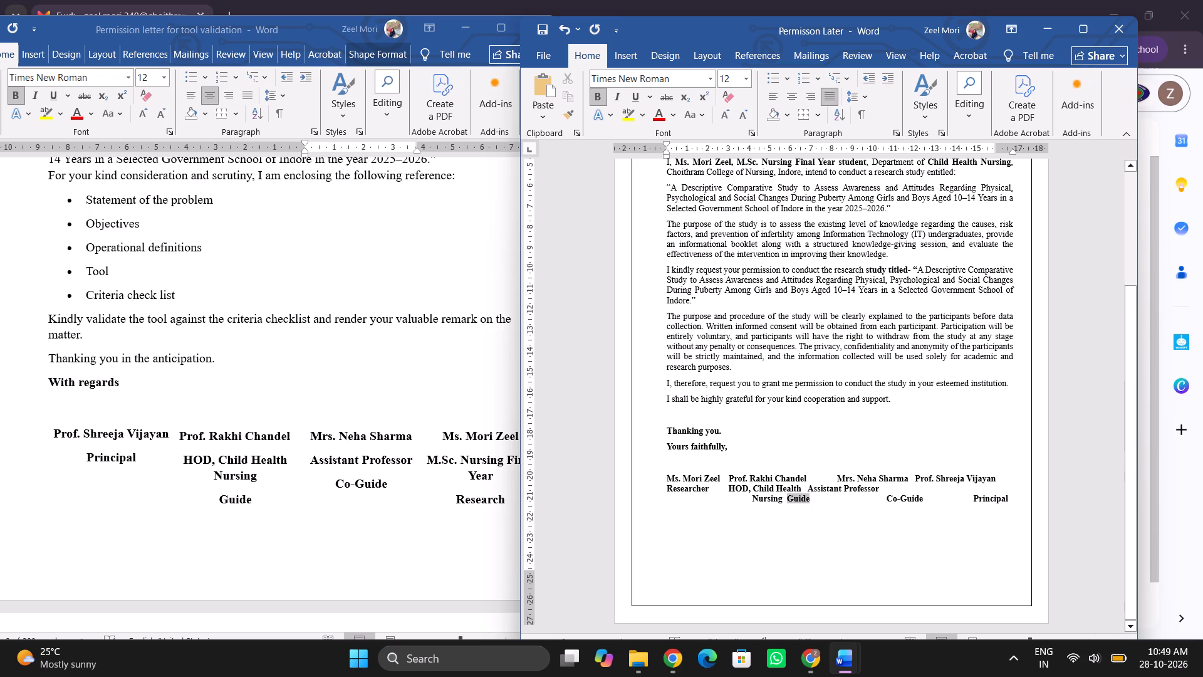
{"action": "left_click_drag", "start_coordinate": [786, 498], "coordinate": [784, 498]}
{"action": "right_click", "coordinate": [793, 500]}
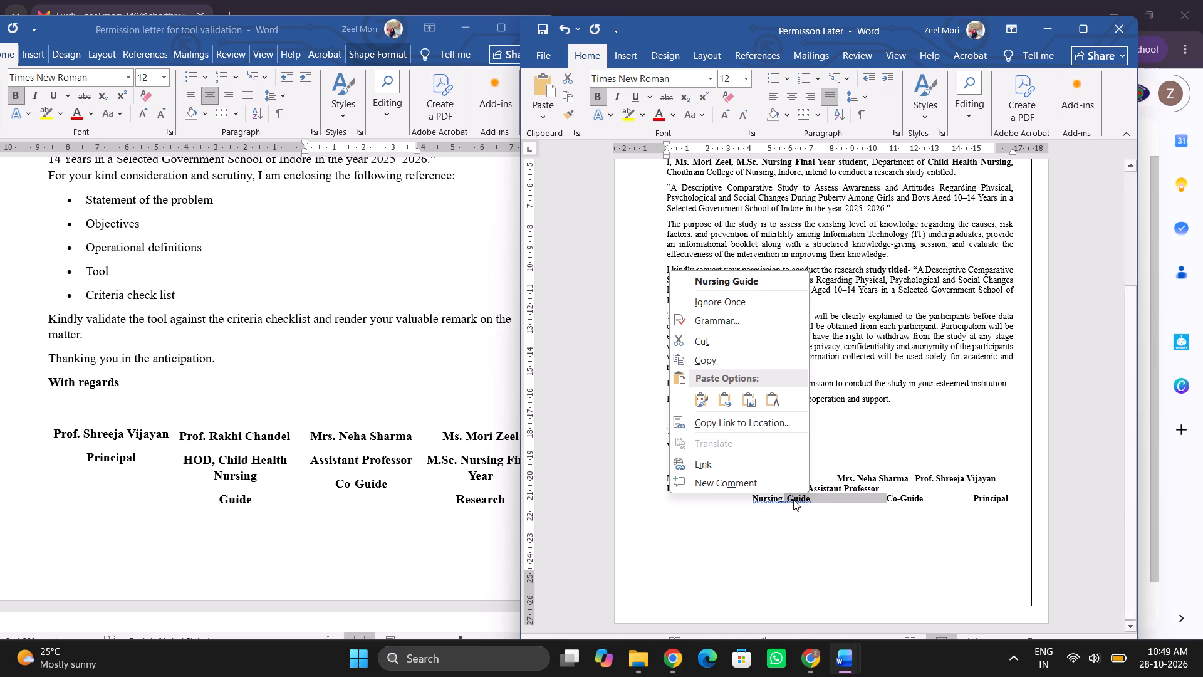
{"action": "left_click", "coordinate": [771, 303]}
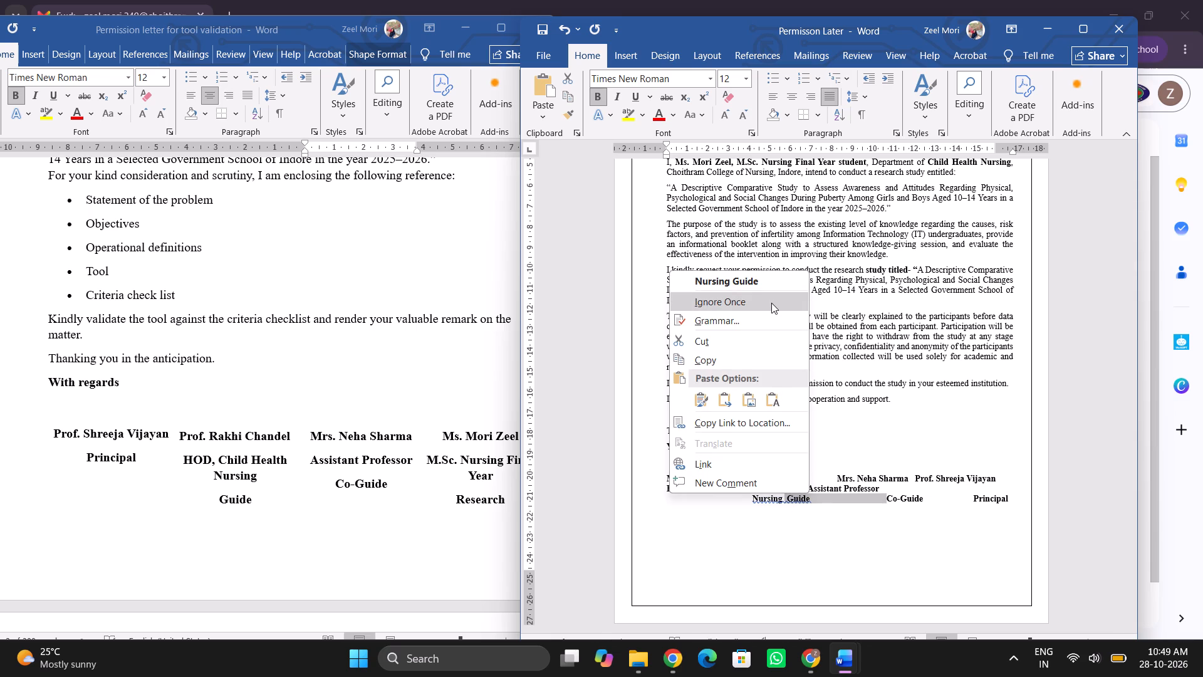
{"action": "right_click", "coordinate": [804, 496]}
{"action": "left_click", "coordinate": [861, 284]}
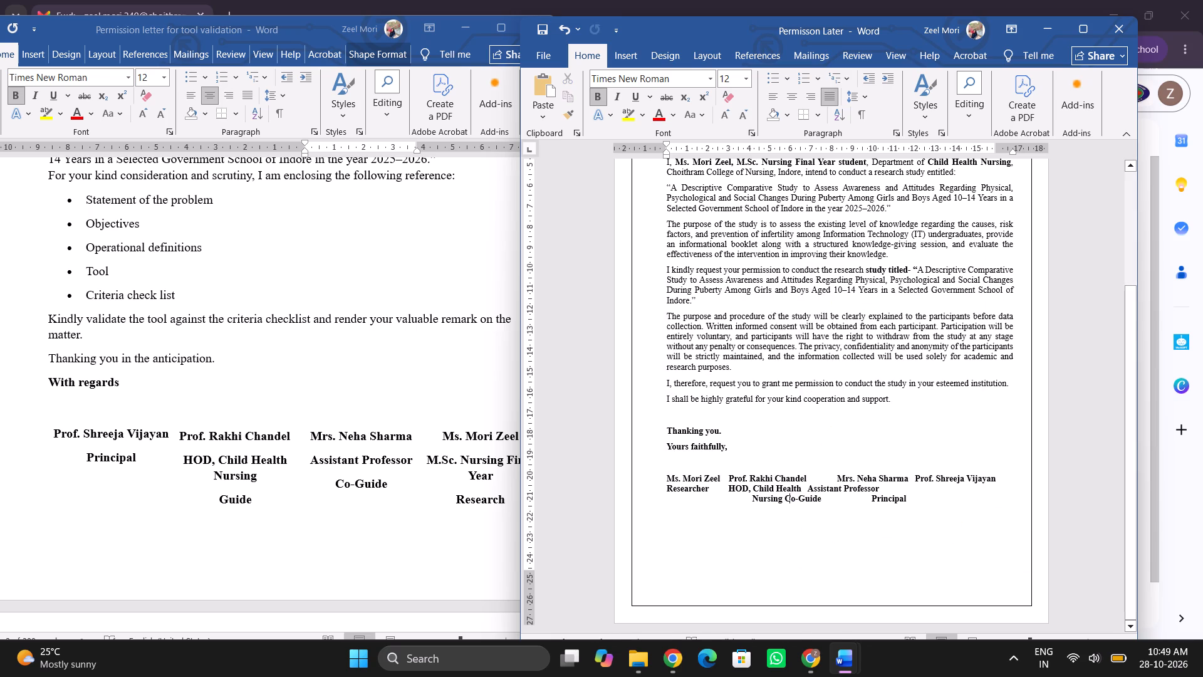
{"action": "left_click", "coordinate": [762, 510]}
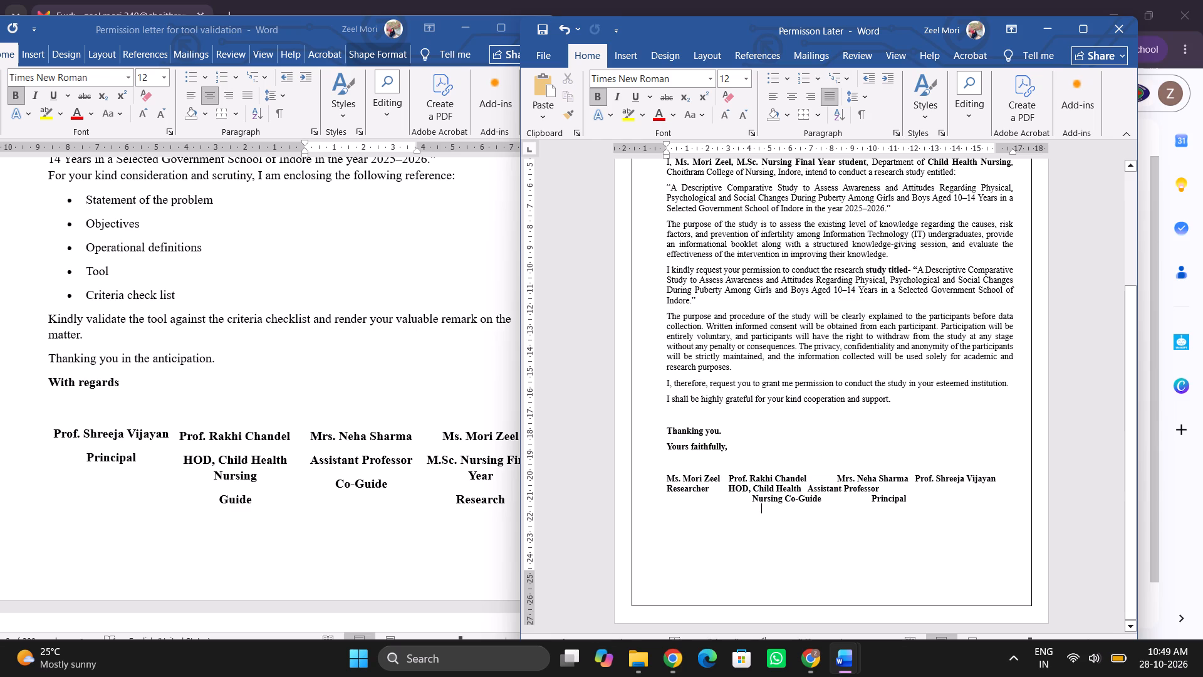
{"action": "right_click", "coordinate": [762, 510]}
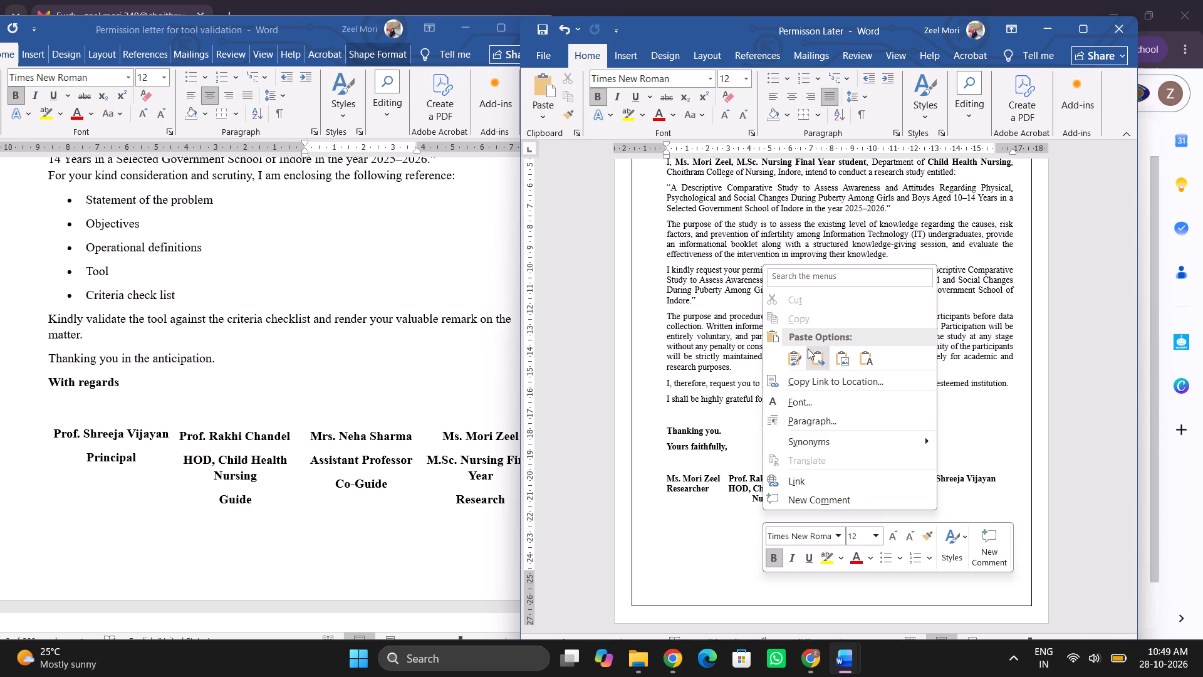
{"action": "left_click", "coordinate": [820, 357]}
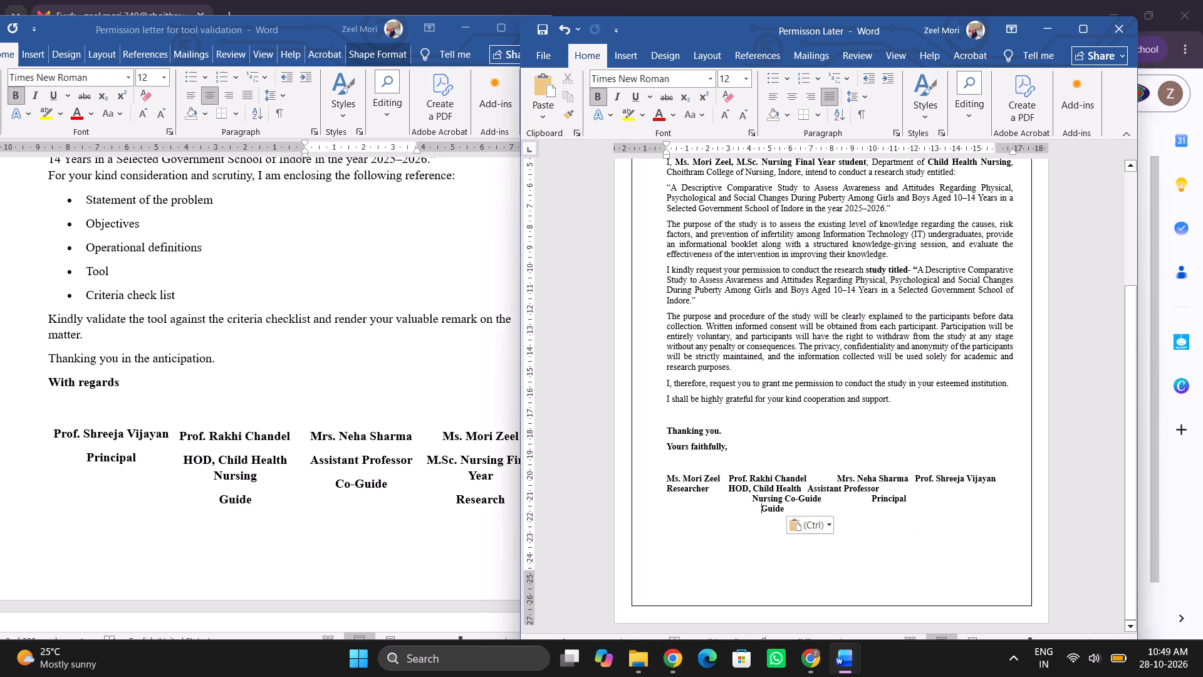
Add 29 spaces between "Nursing" and "Co-Guide" so that "Co-Guide" sits beneath the co-guide's name and "Principal" beneath the principal's.
{"action": "left_click", "coordinate": [781, 498]}
{"action": "key", "text": "space"}
{"action": "key", "text": "space"}
{"action": "key", "text": "space"}
{"action": "key", "text": "space"}
{"action": "key", "text": "space"}
{"action": "key", "text": "space"}
{"action": "key", "text": "space"}
{"action": "key", "text": "space"}
{"action": "key", "text": "space"}
{"action": "key", "text": "space"}
{"action": "key", "text": "space"}
{"action": "key", "text": "space"}
{"action": "key", "text": "space"}
{"action": "key", "text": "space"}
{"action": "key", "text": "space"}
{"action": "key", "text": "space"}
{"action": "key", "text": "space"}
{"action": "key", "text": "space"}
{"action": "key", "text": "space"}
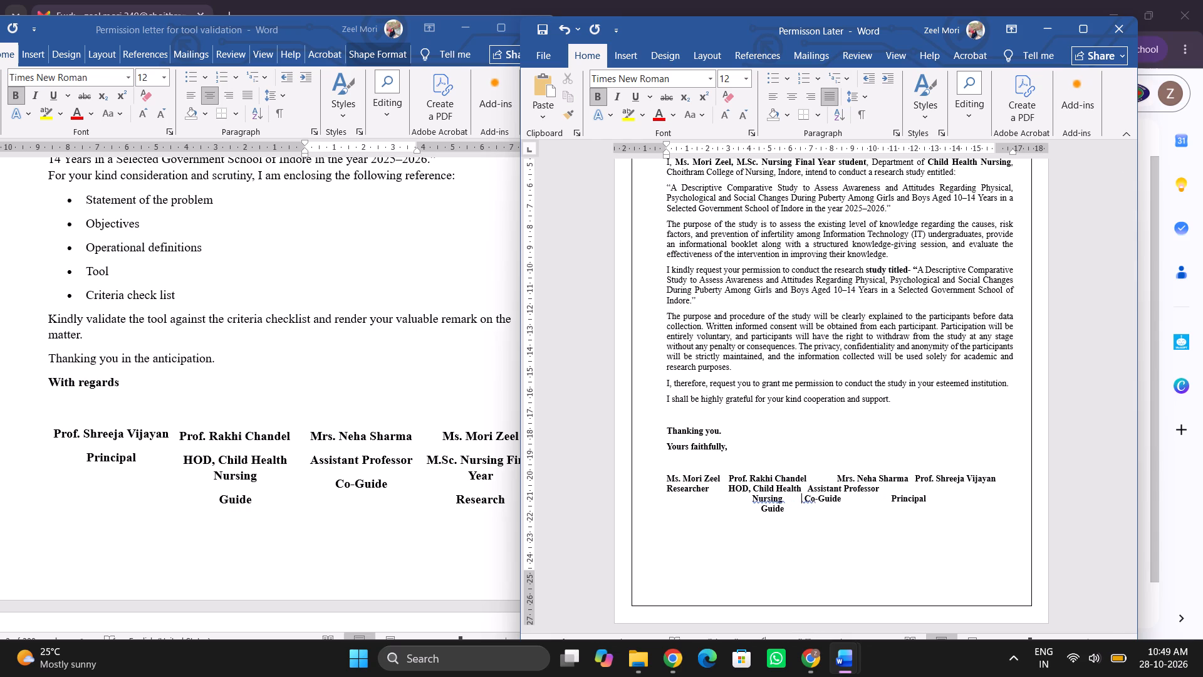
{"action": "key", "text": "space"}
{"action": "key", "text": "space"}
{"action": "key", "text": "space"}
{"action": "key", "text": "space"}
{"action": "key", "text": "space"}
{"action": "key", "text": "space"}
{"action": "key", "text": "space"}
{"action": "key", "text": "space"}
{"action": "key", "text": "space"}
{"action": "key", "text": "space"}
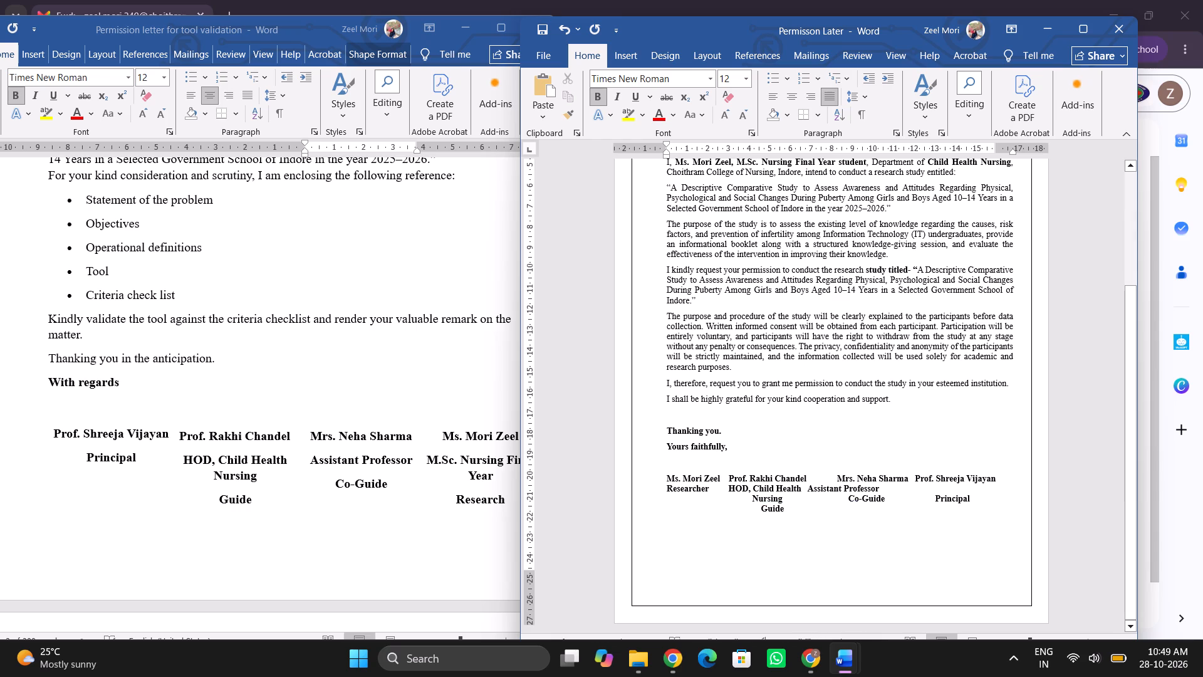
Add 14 spaces before "Assistant Professor" so that it sits beneath the co-guide's name.
{"action": "left_click", "coordinate": [806, 487]}
{"action": "key", "text": "space"}
{"action": "key", "text": "space"}
{"action": "key", "text": "space"}
{"action": "key", "text": "space"}
{"action": "key", "text": "space"}
{"action": "key", "text": "space"}
{"action": "key", "text": "space"}
{"action": "key", "text": "space"}
{"action": "key", "text": "space"}
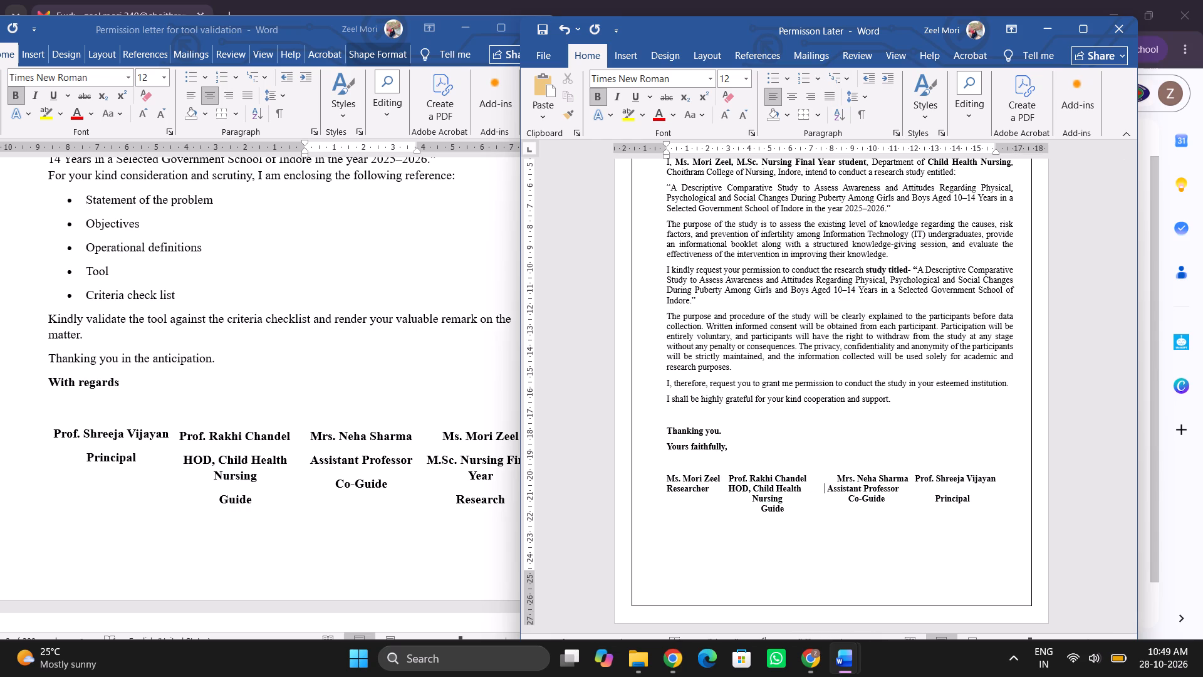
{"action": "key", "text": "space"}
{"action": "key", "text": "space"}
{"action": "key", "text": "space"}
{"action": "key", "text": "space"}
{"action": "key", "text": "space"}
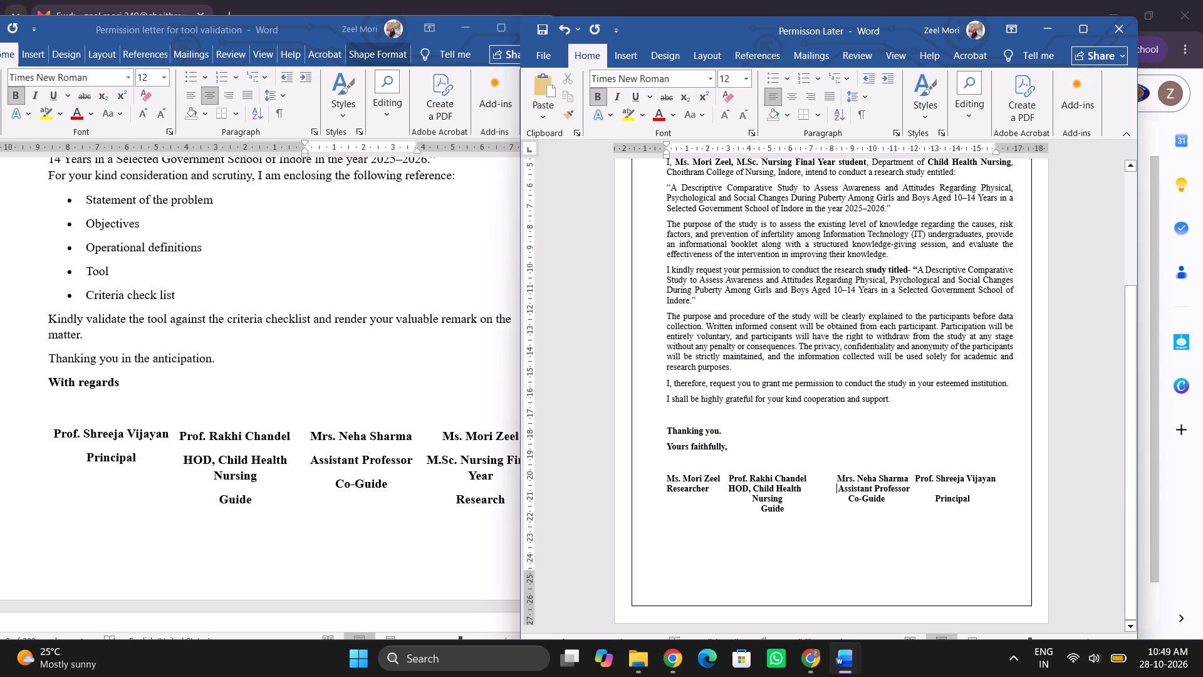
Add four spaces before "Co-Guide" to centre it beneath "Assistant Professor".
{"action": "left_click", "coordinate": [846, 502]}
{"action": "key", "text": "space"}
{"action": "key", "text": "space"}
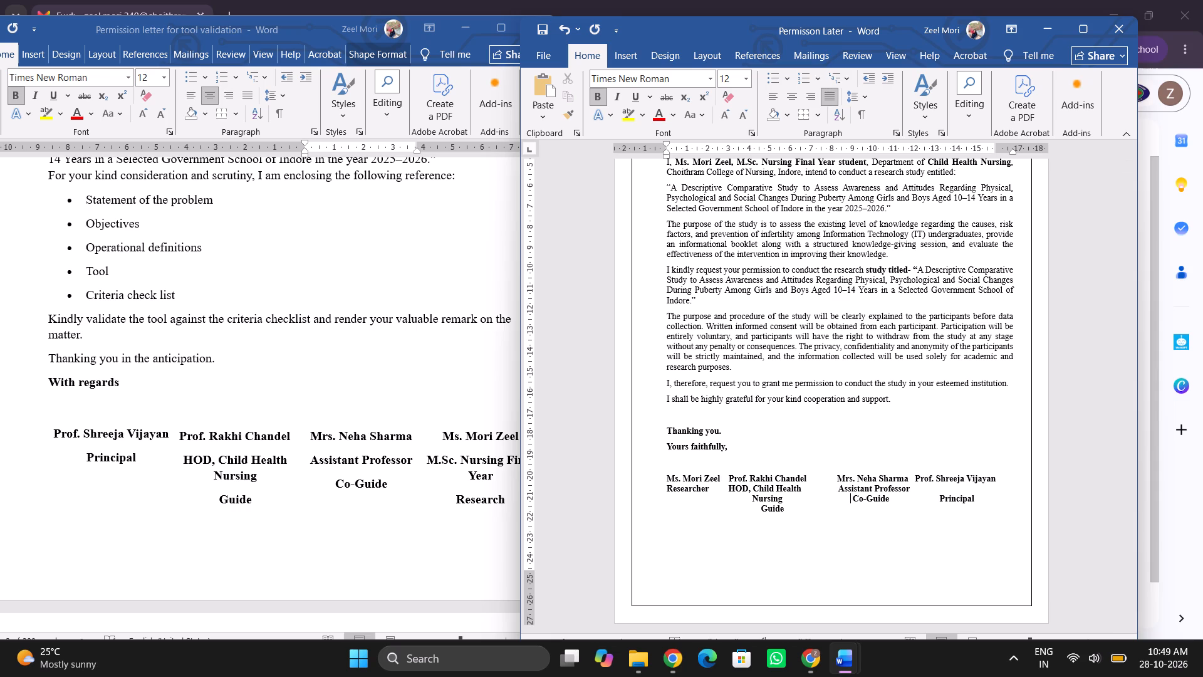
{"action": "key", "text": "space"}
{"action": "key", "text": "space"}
Remove five spaces before the co-guide's name to bring it closer to the guide's name.
{"action": "left_click", "coordinate": [837, 477]}
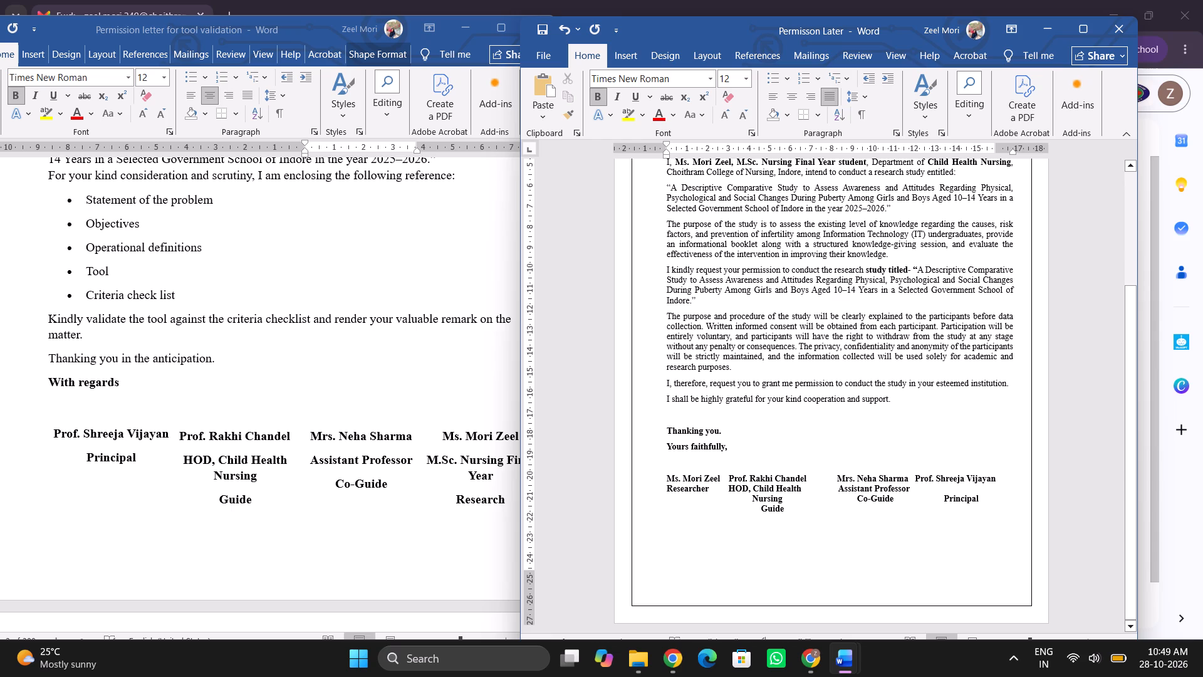
{"action": "key", "text": "BackSpace"}
{"action": "key", "text": "BackSpace"}
{"action": "key", "text": "BackSpace"}
{"action": "key", "text": "BackSpace"}
{"action": "key", "text": "BackSpace"}
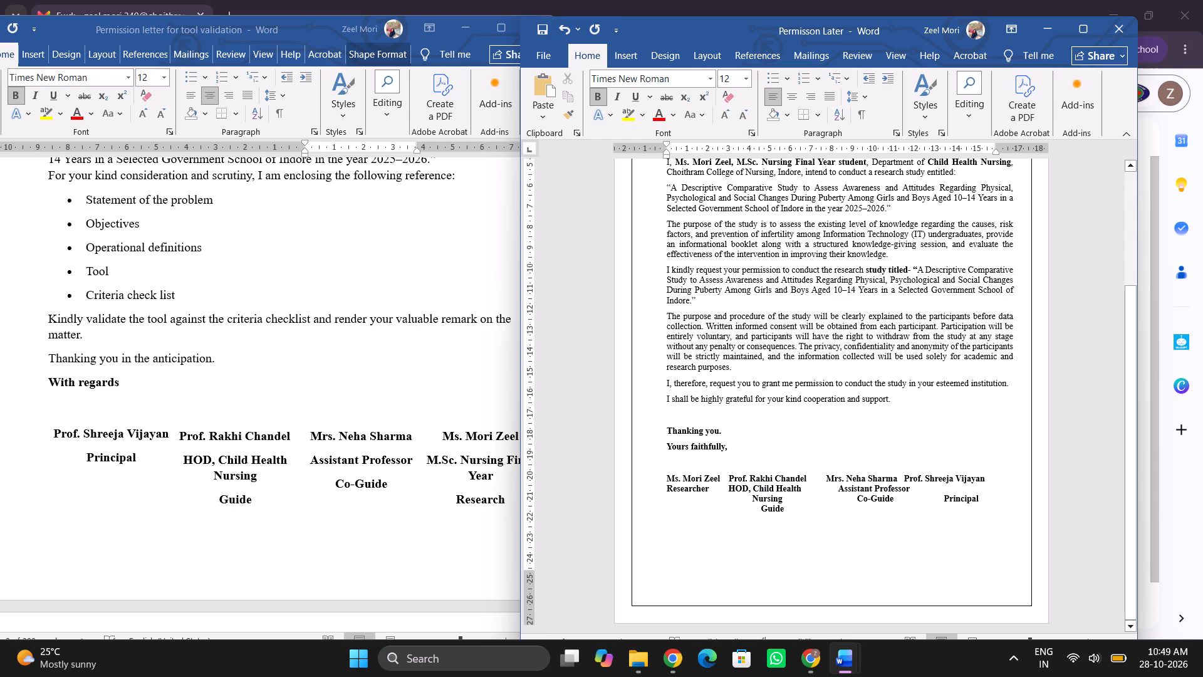
Remove six spaces before "Assistant Professor" and six before "Co-Guide" so that both line up beneath the co-guide's name.
{"action": "left_click", "coordinate": [837, 490]}
{"action": "key", "text": "BackSpace"}
{"action": "key", "text": "BackSpace"}
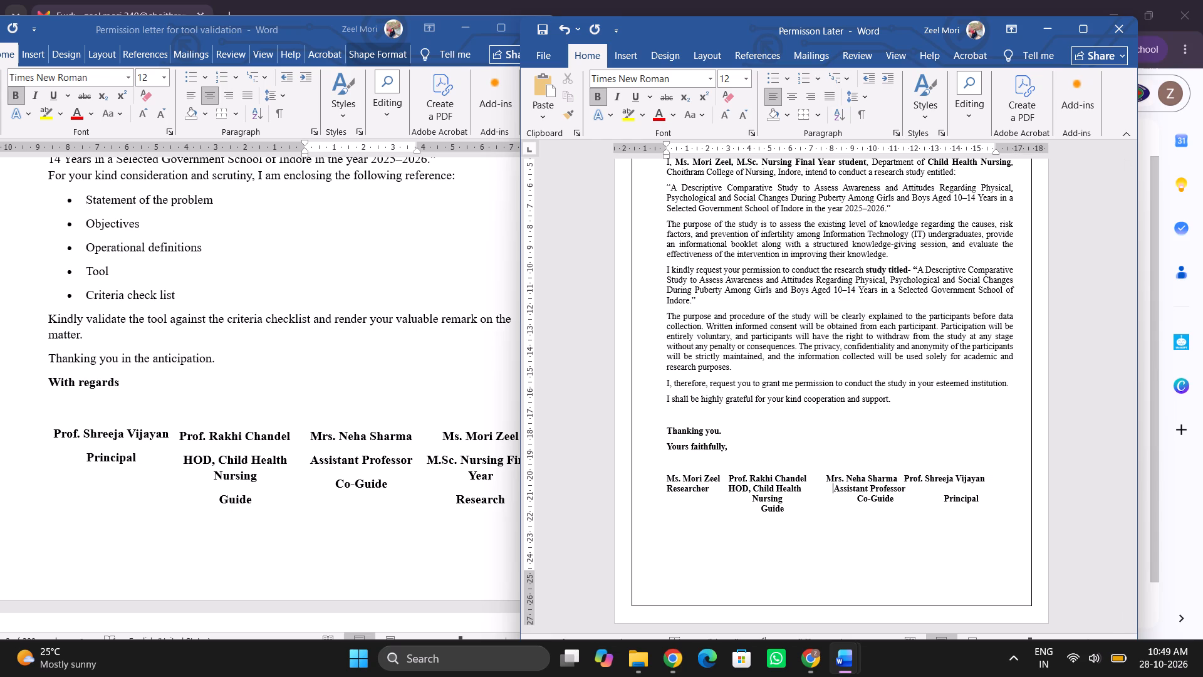
{"action": "key", "text": "BackSpace"}
{"action": "key", "text": "BackSpace"}
{"action": "key", "text": "BackSpace"}
{"action": "key", "text": "BackSpace"}
{"action": "left_click", "coordinate": [858, 503]}
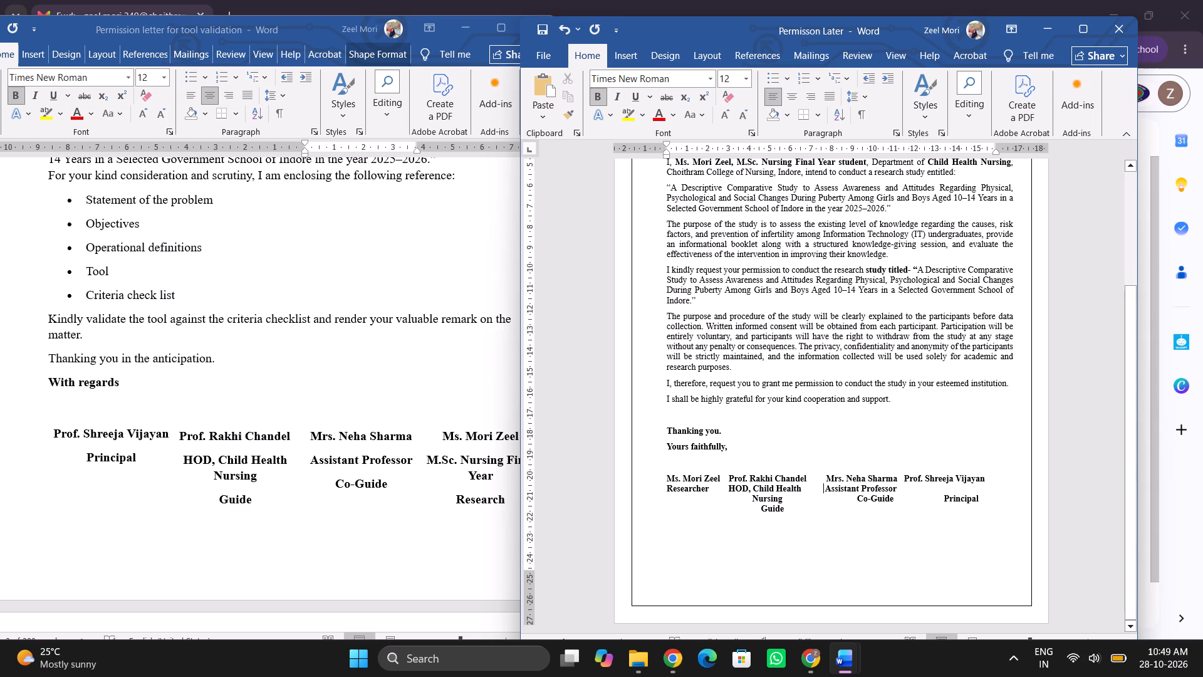
{"action": "key", "text": "BackSpace"}
{"action": "key", "text": "BackSpace"}
{"action": "key", "text": "BackSpace"}
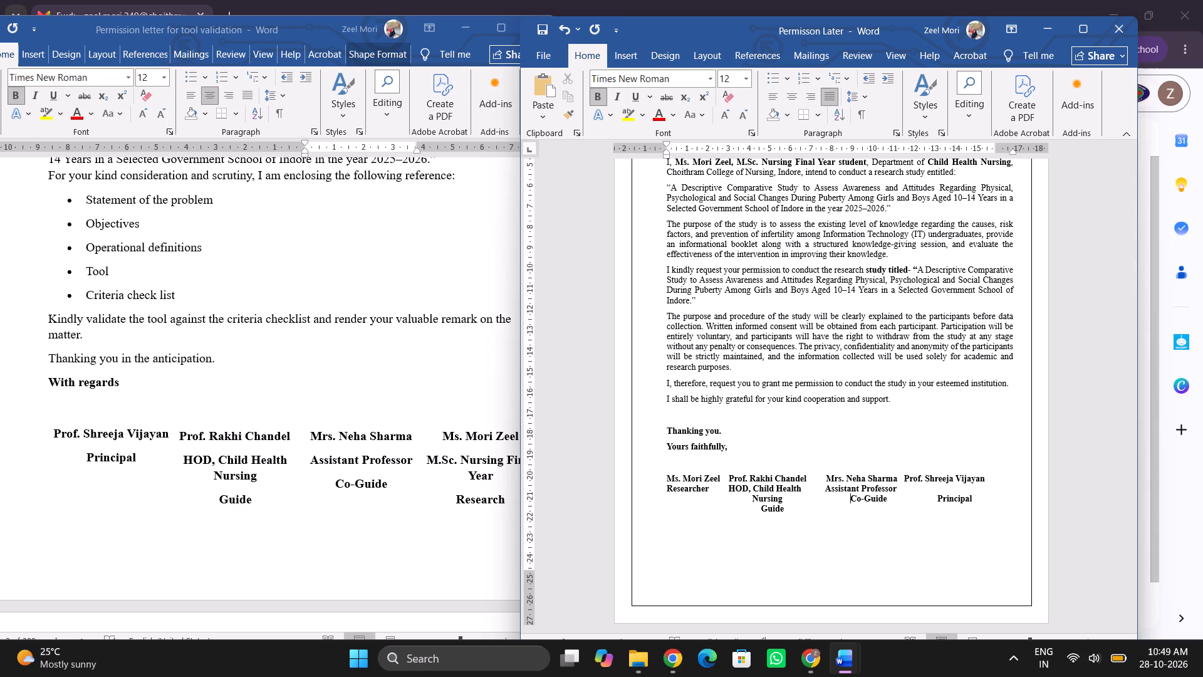
{"action": "key", "text": "BackSpace"}
{"action": "key", "text": "BackSpace"}
{"action": "key", "text": "BackSpace"}
Move "Principal" from the "Co-Guide" line to the end of the designation line above, 15 spaces after "Assistant Professor".
{"action": "left_click_drag", "start_coordinate": [969, 499], "coordinate": [930, 502]}
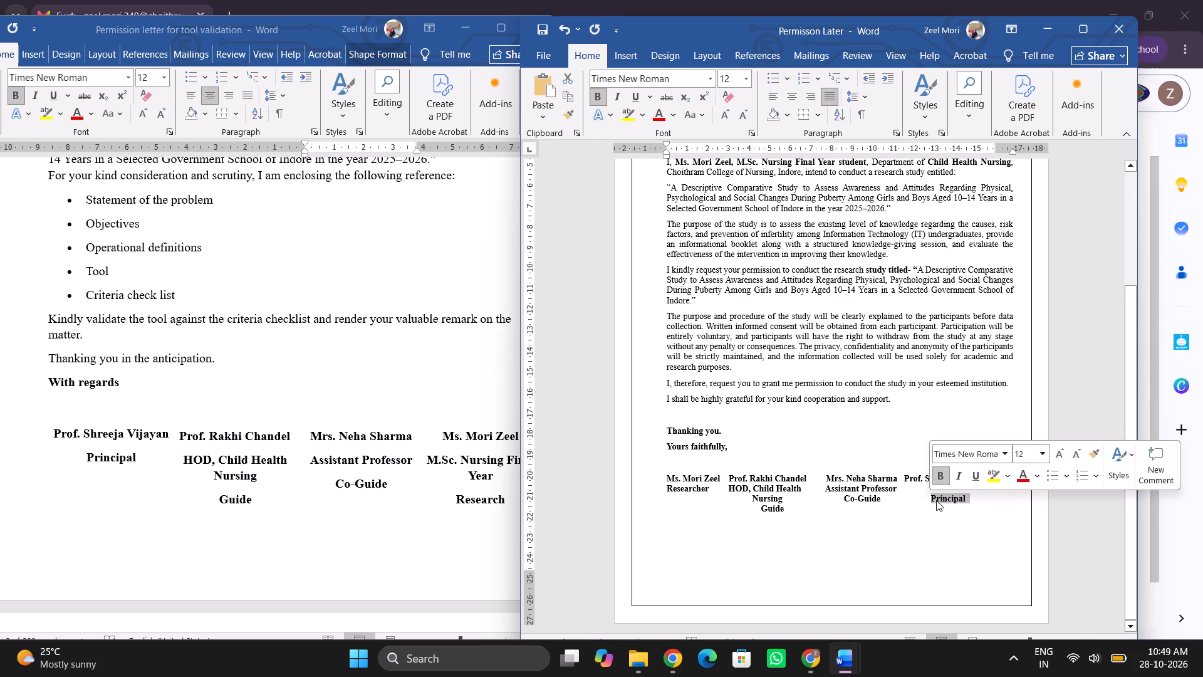
{"action": "right_click", "coordinate": [936, 500]}
{"action": "left_click", "coordinate": [982, 291]}
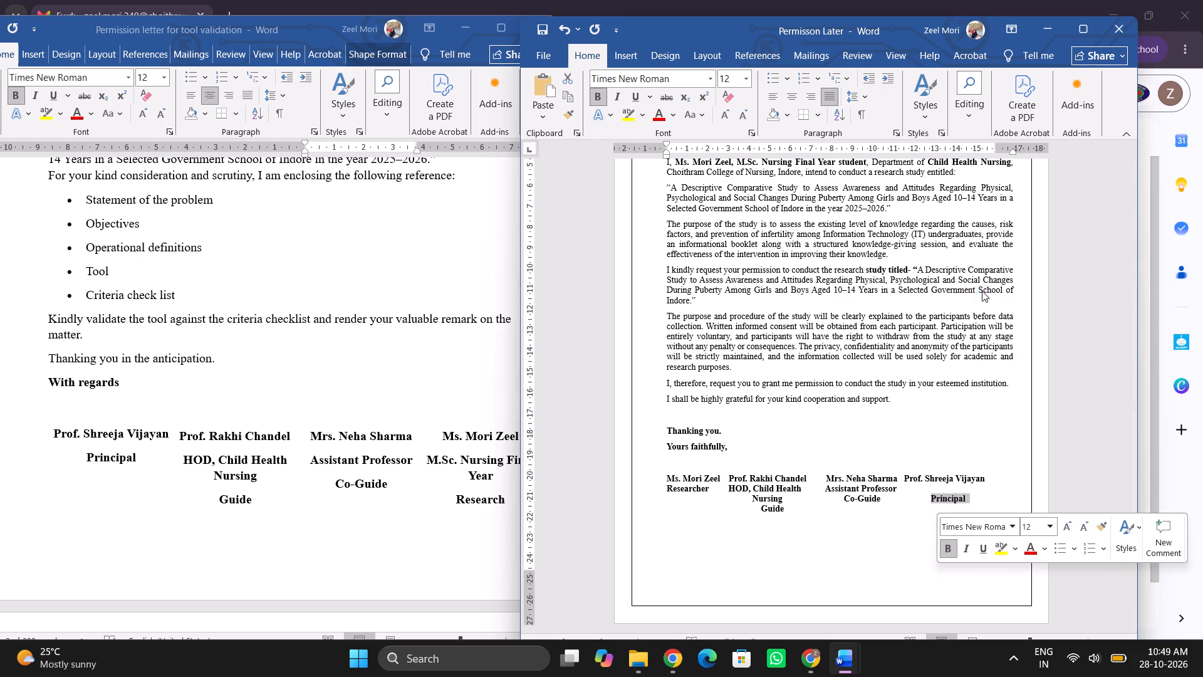
{"action": "left_click", "coordinate": [917, 489]}
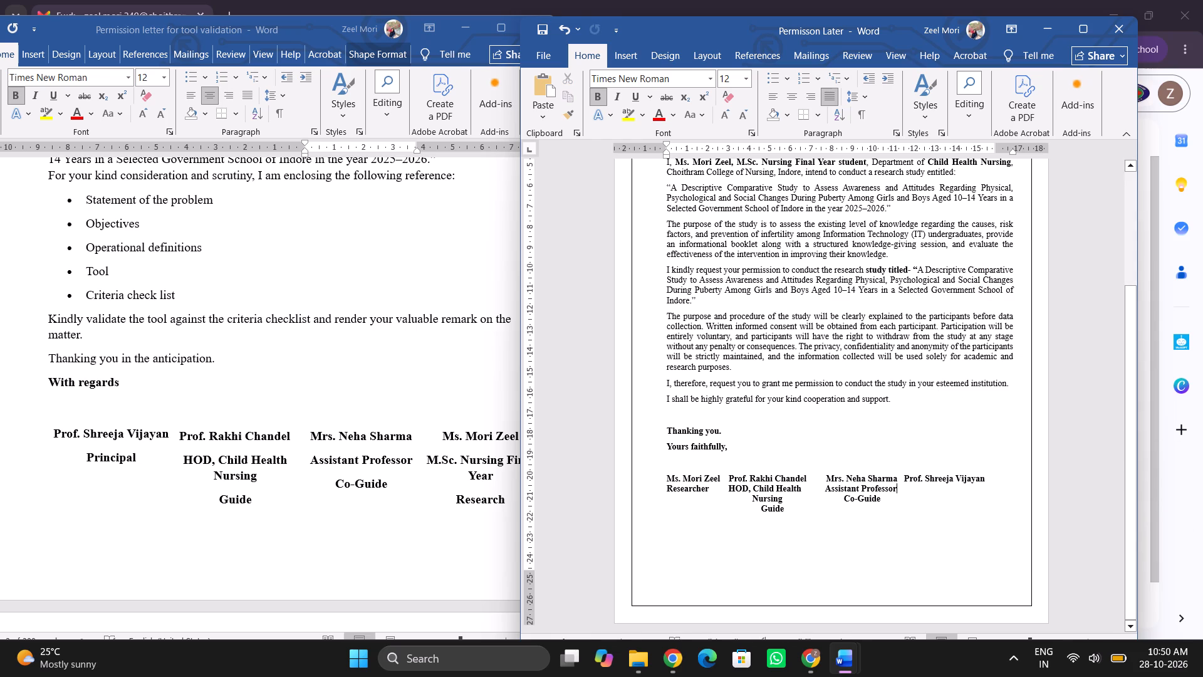
{"action": "key", "text": "space"}
{"action": "key", "text": "space"}
{"action": "key", "text": "space"}
{"action": "key", "text": "space"}
{"action": "key", "text": "space"}
{"action": "key", "text": "space"}
{"action": "key", "text": "space"}
{"action": "key", "text": "space"}
{"action": "key", "text": "space"}
{"action": "key", "text": "space"}
{"action": "key", "text": "space"}
{"action": "key", "text": "space"}
{"action": "key", "text": "space"}
{"action": "key", "text": "space"}
{"action": "key", "text": "space"}
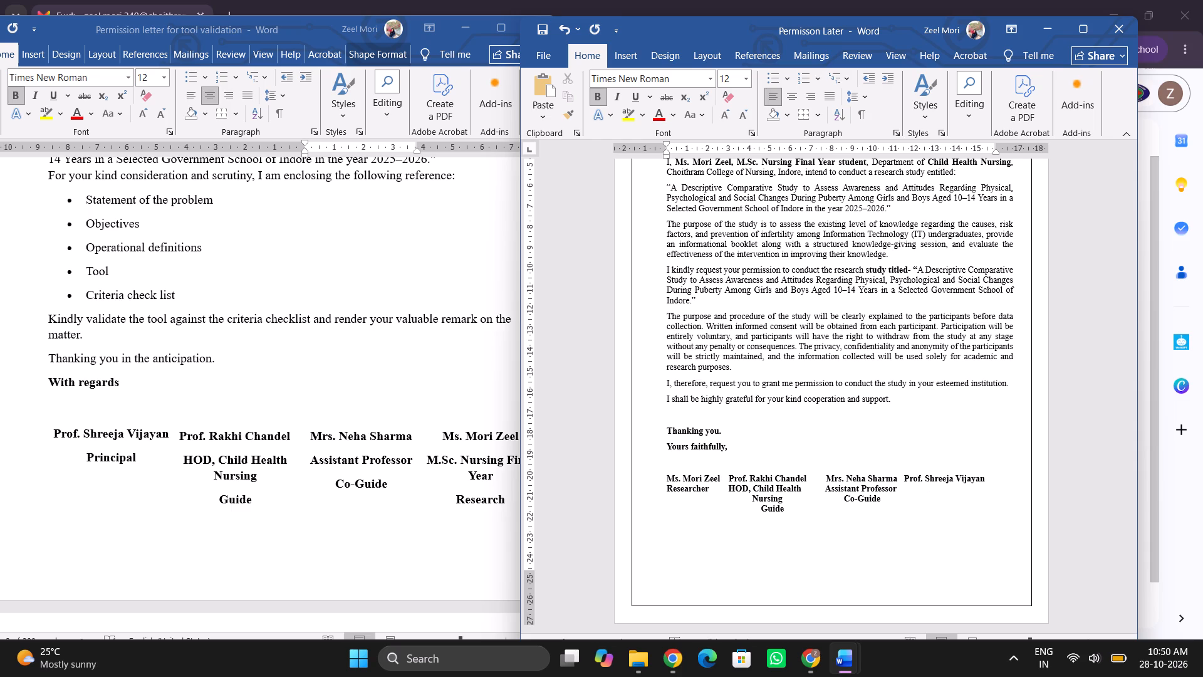
{"action": "key", "text": "ctrl+v"}
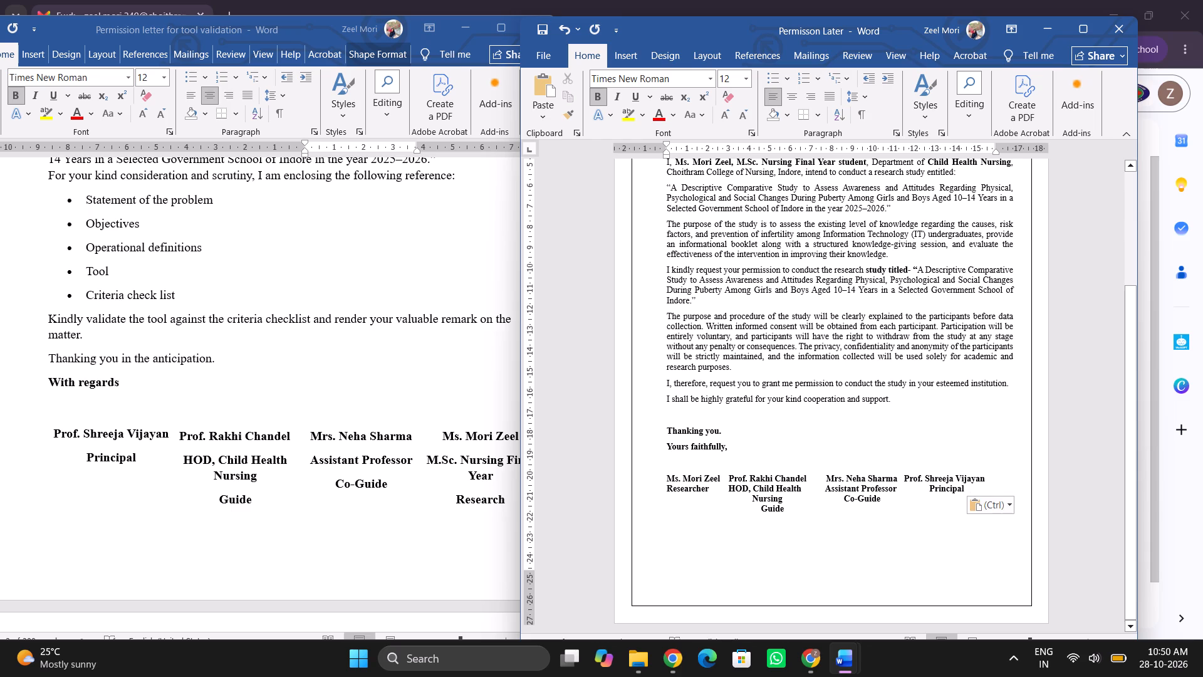
Widen the gap before the principal's name as far as possible while keeping all four names on one line.
{"action": "left_click", "coordinate": [903, 483]}
{"action": "key", "text": "space"}
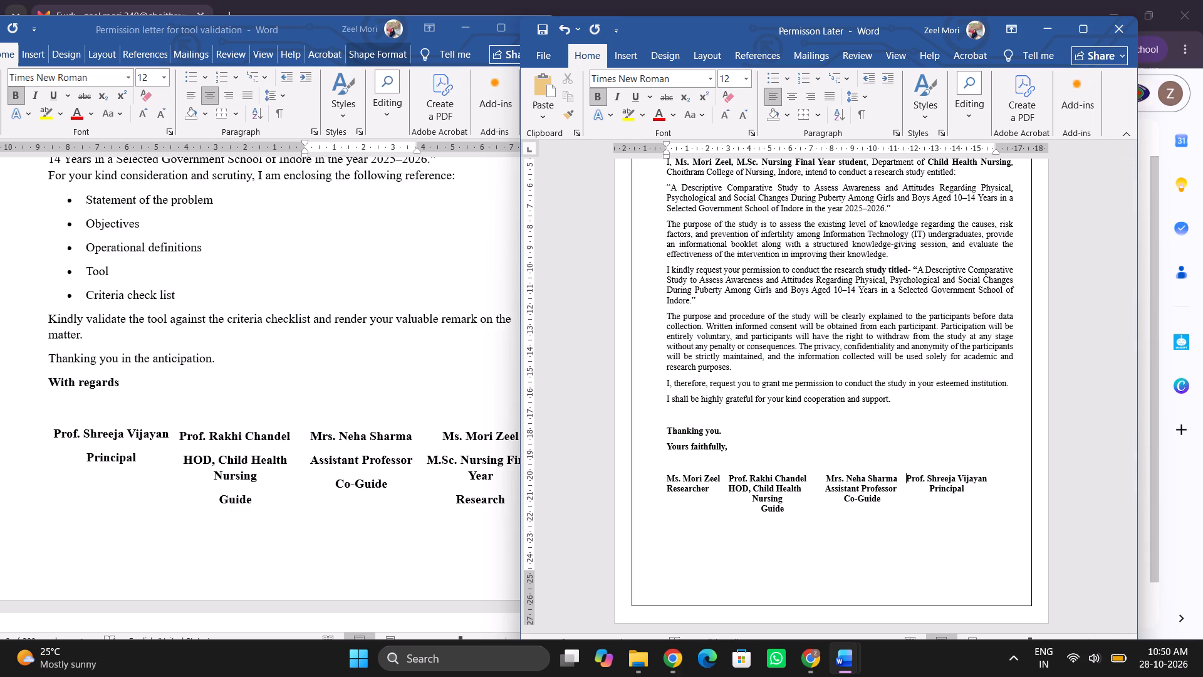
{"action": "key", "text": "space"}
{"action": "key", "text": "space"}
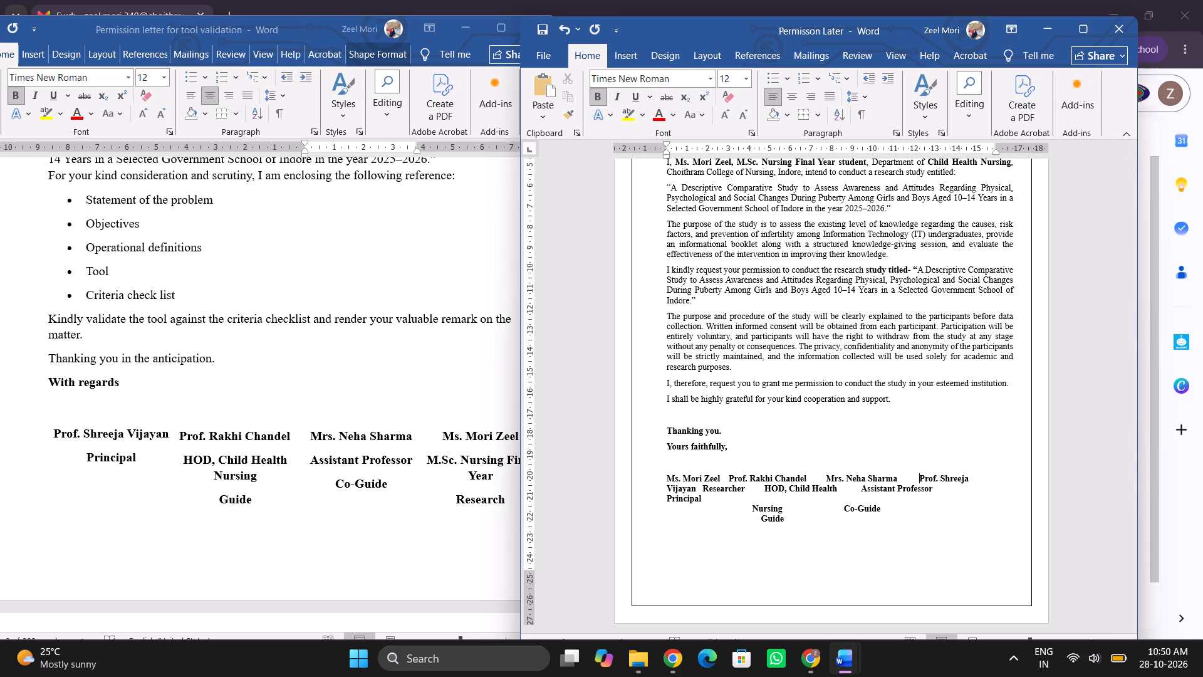
{"action": "key", "text": "BackSpace"}
{"action": "key", "text": "BackSpace"}
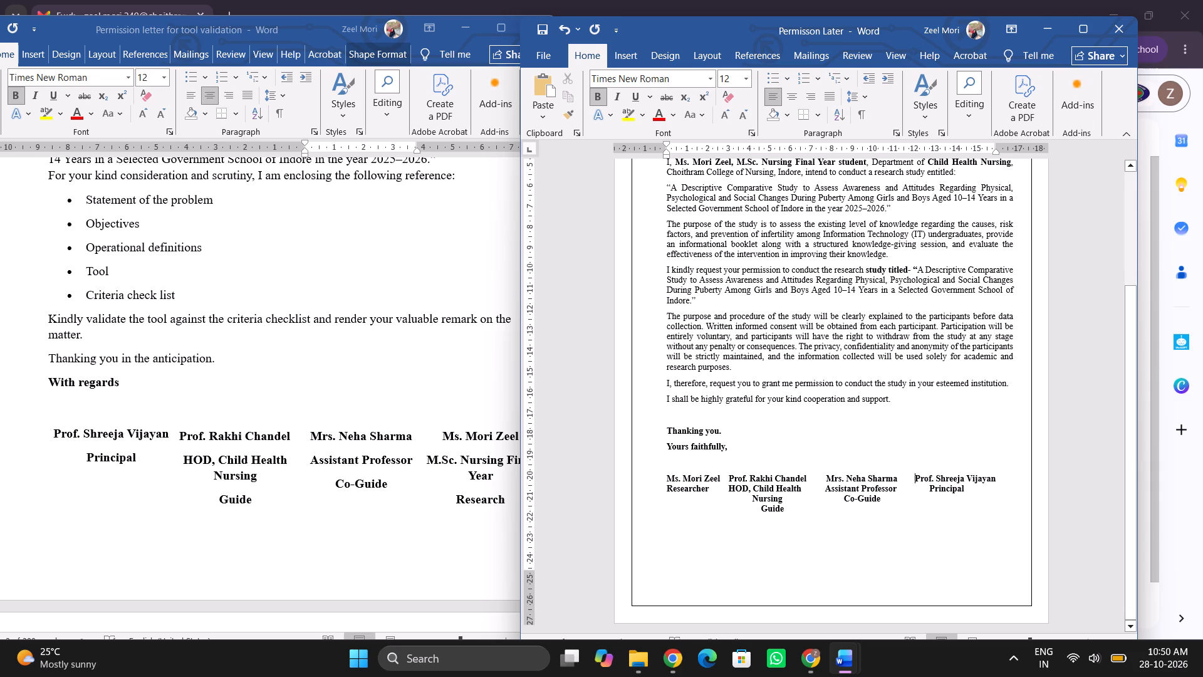
{"action": "key", "text": "space"}
{"action": "key", "text": "BackSpace"}
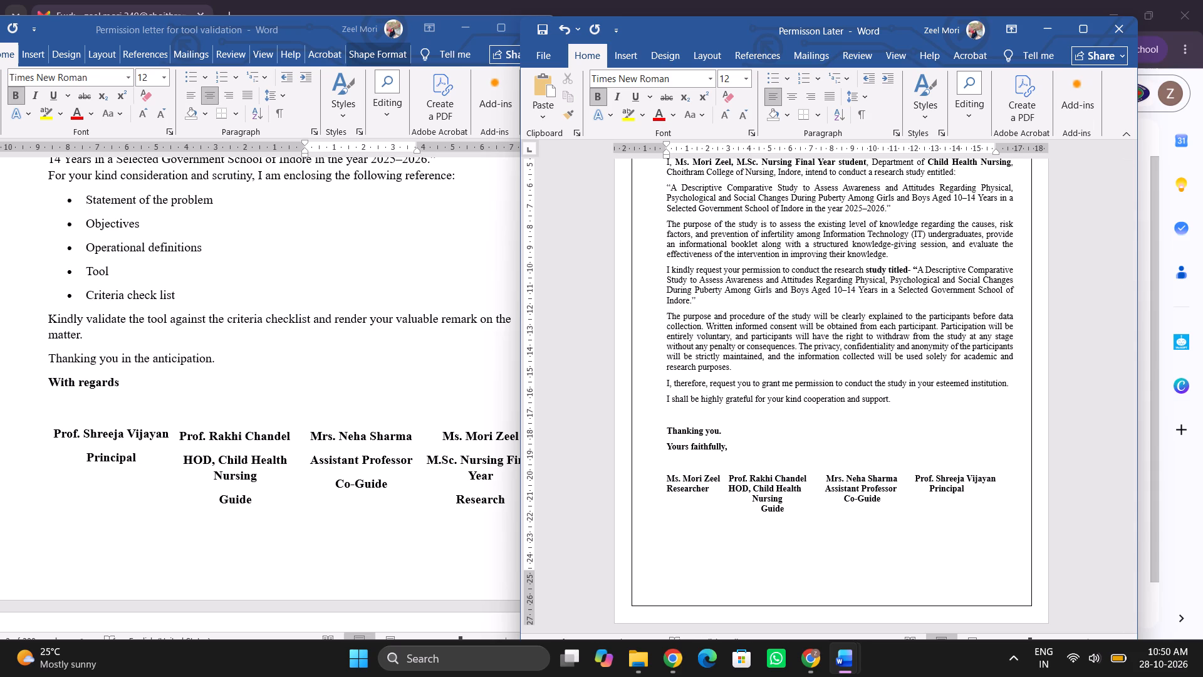
Increase the spacing before "Principal" by a net four spaces to centre it beneath the principal's name.
{"action": "left_click", "coordinate": [925, 489]}
{"action": "key", "text": "BackSpace"}
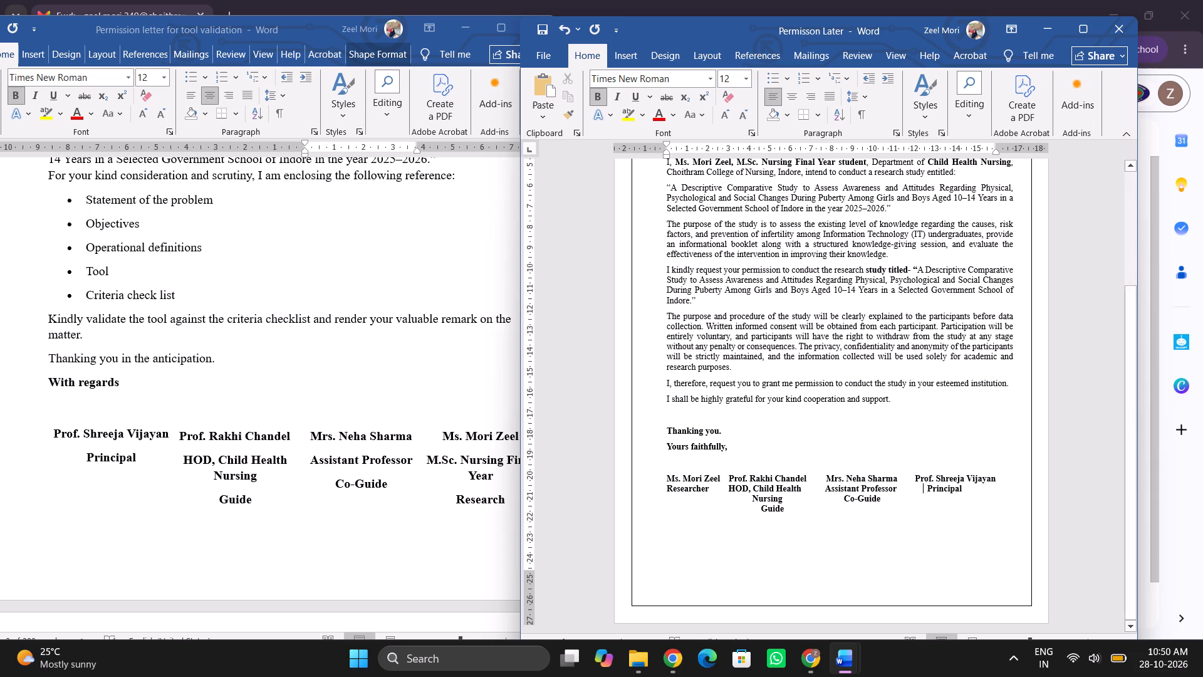
{"action": "key", "text": "BackSpace"}
{"action": "key", "text": "space"}
{"action": "key", "text": "space"}
{"action": "key", "text": "space"}
{"action": "key", "text": "space"}
{"action": "key", "text": "space"}
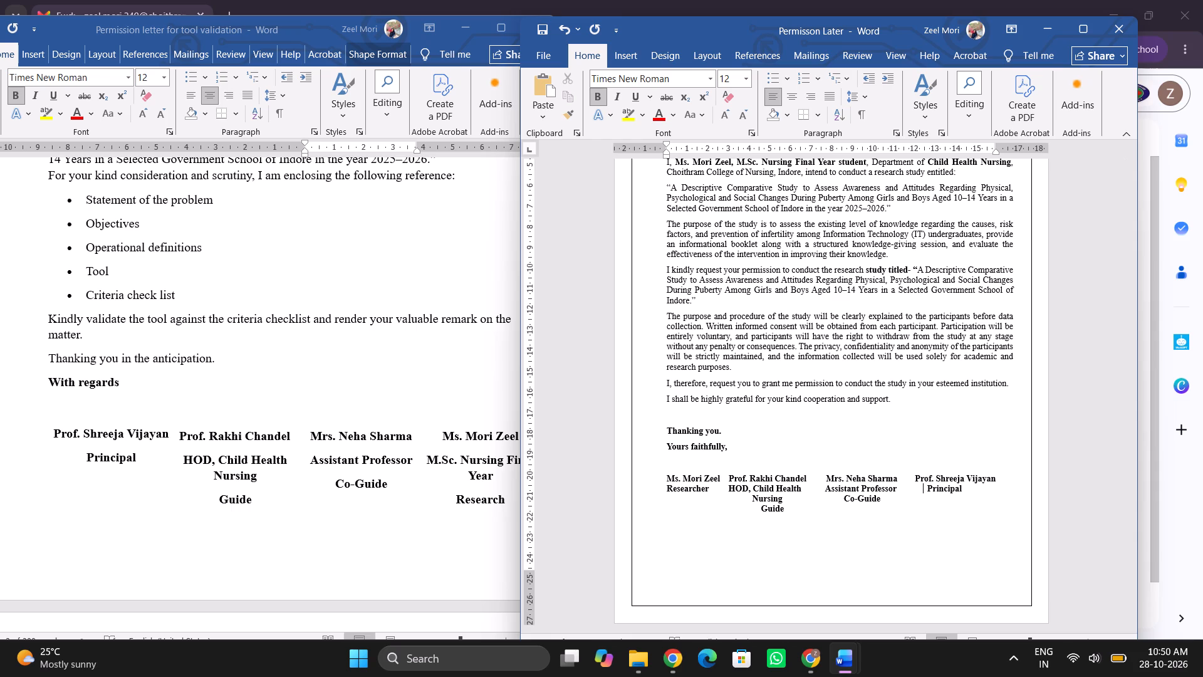
{"action": "key", "text": "space"}
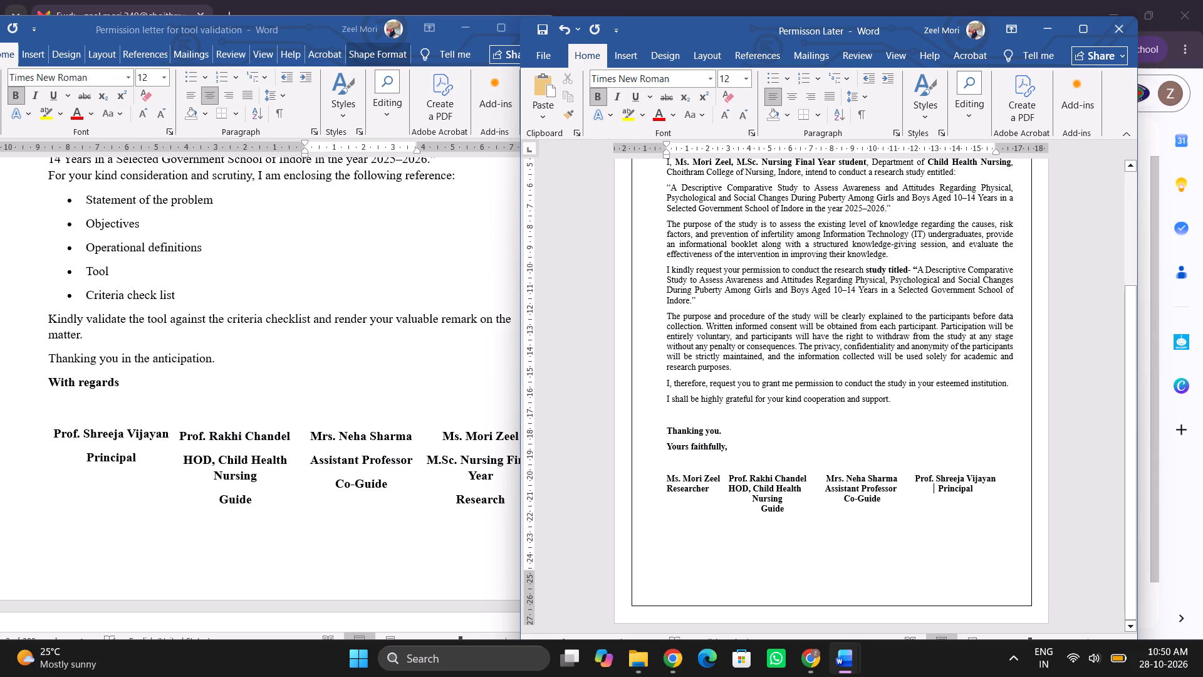
Remove two spaces before "Guide" to centre it beneath "Nursing".
{"action": "left_click", "coordinate": [760, 509]}
{"action": "key", "text": "BackSpace"}
{"action": "key", "text": "BackSpace"}
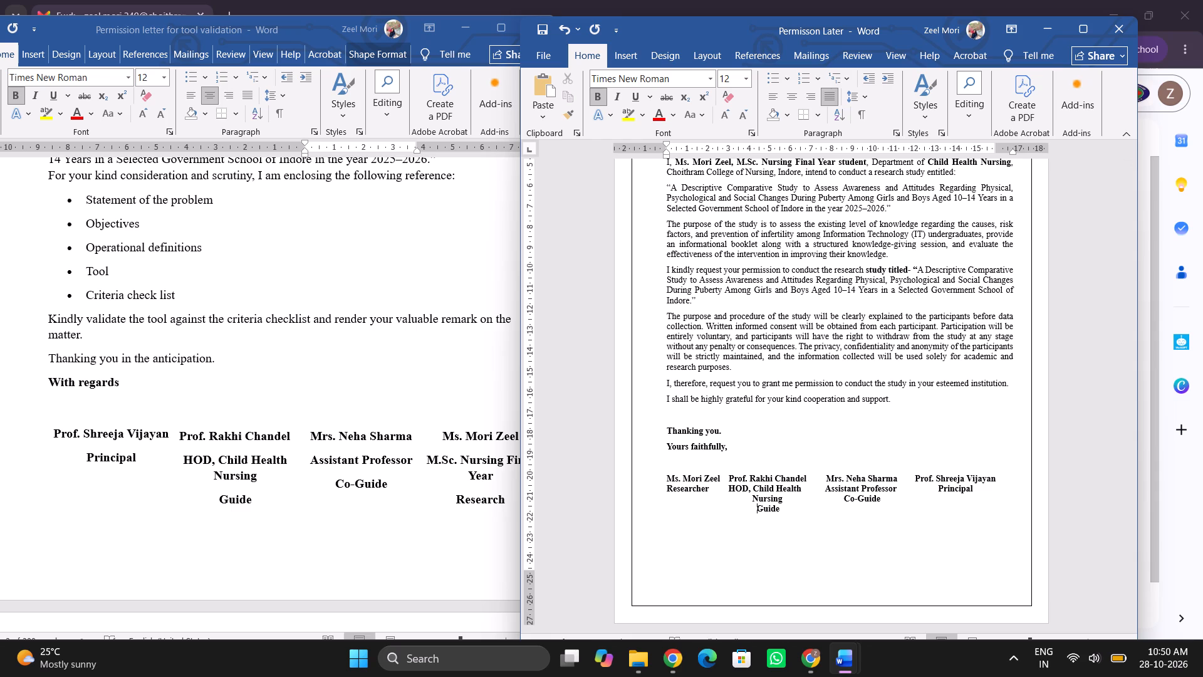
Insert the designation "M.Sc. Nursing Final Year" directly before "Researcher", beneath the student's name.
{"action": "left_click", "coordinate": [667, 490]}
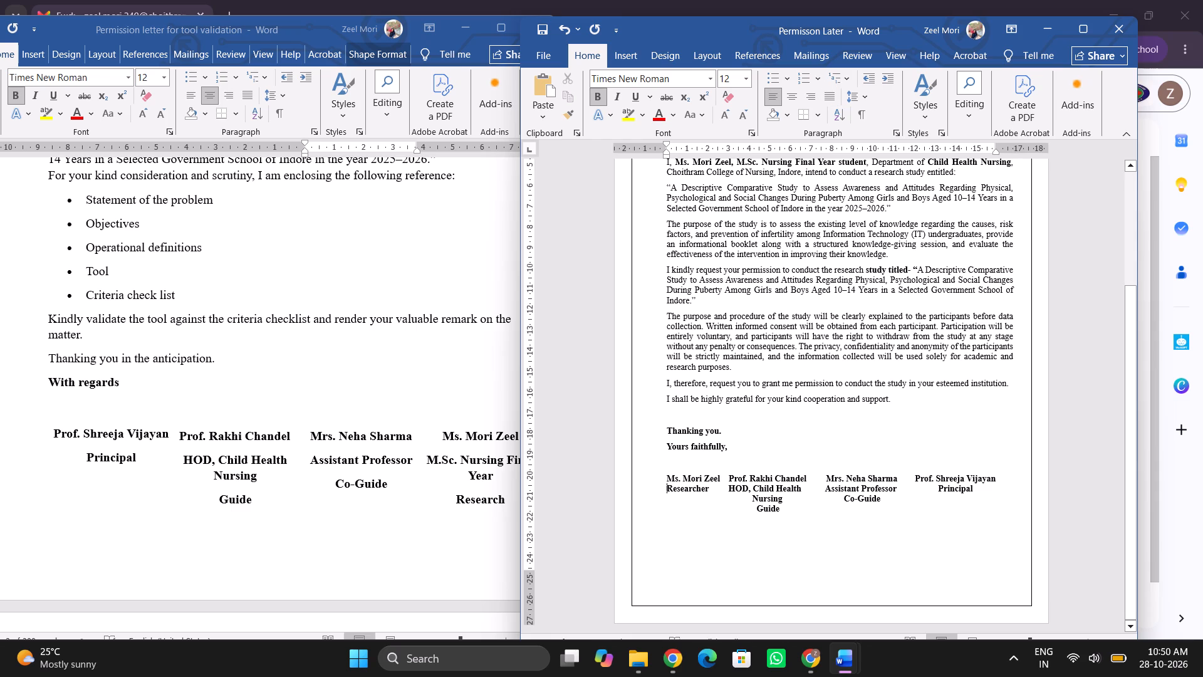
{"action": "key", "text": "shift+m"}
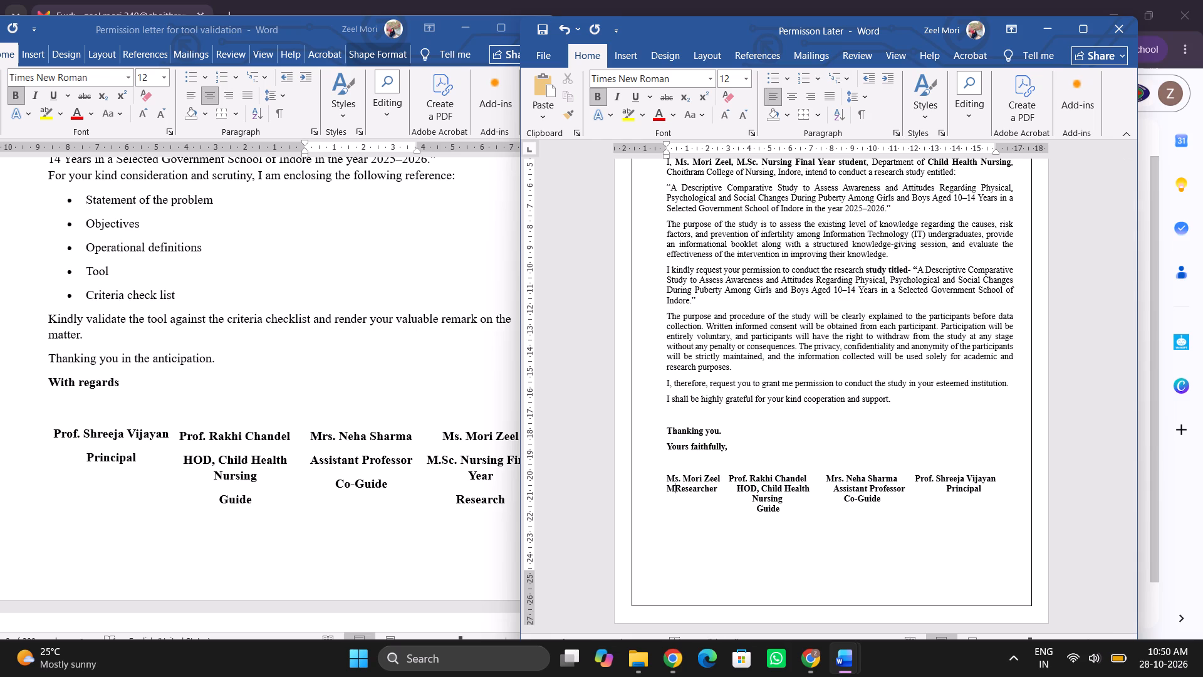
{"action": "key", "text": "period"}
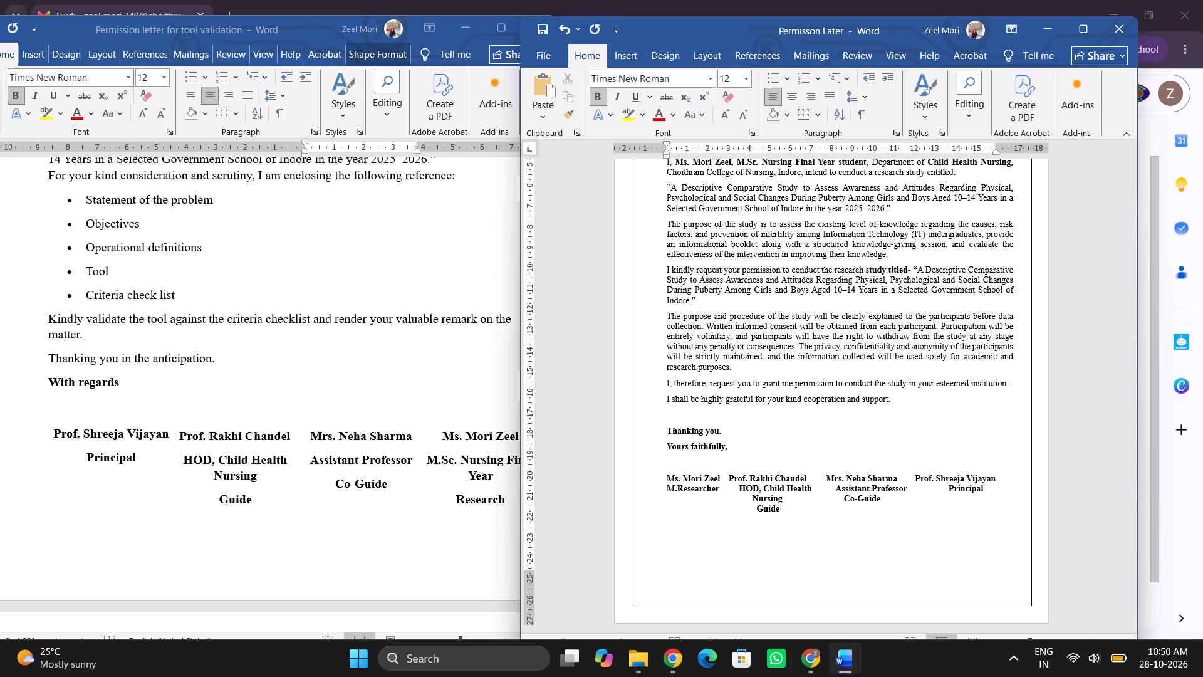
{"action": "type", "text": "Sc"}
{"action": "key", "text": "comma"}
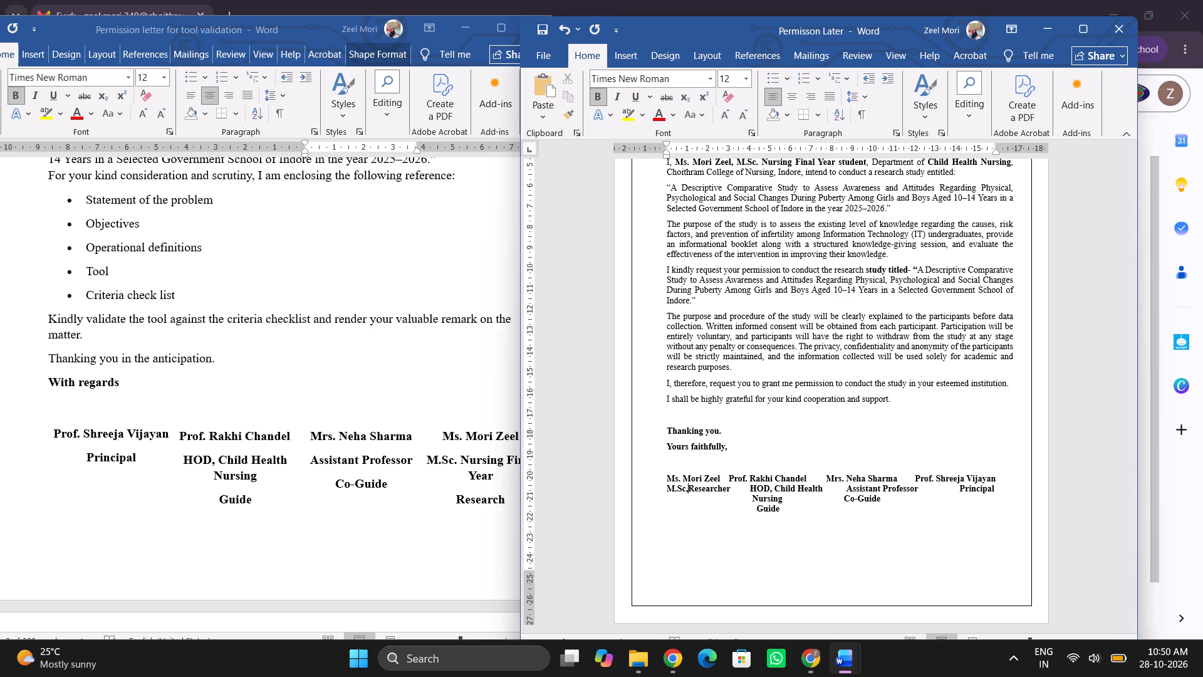
{"action": "key", "text": "BackSpace"}
{"action": "type", "text": "."}
{"action": "key", "text": "space"}
{"action": "type", "text": "Nursing Finalk"}
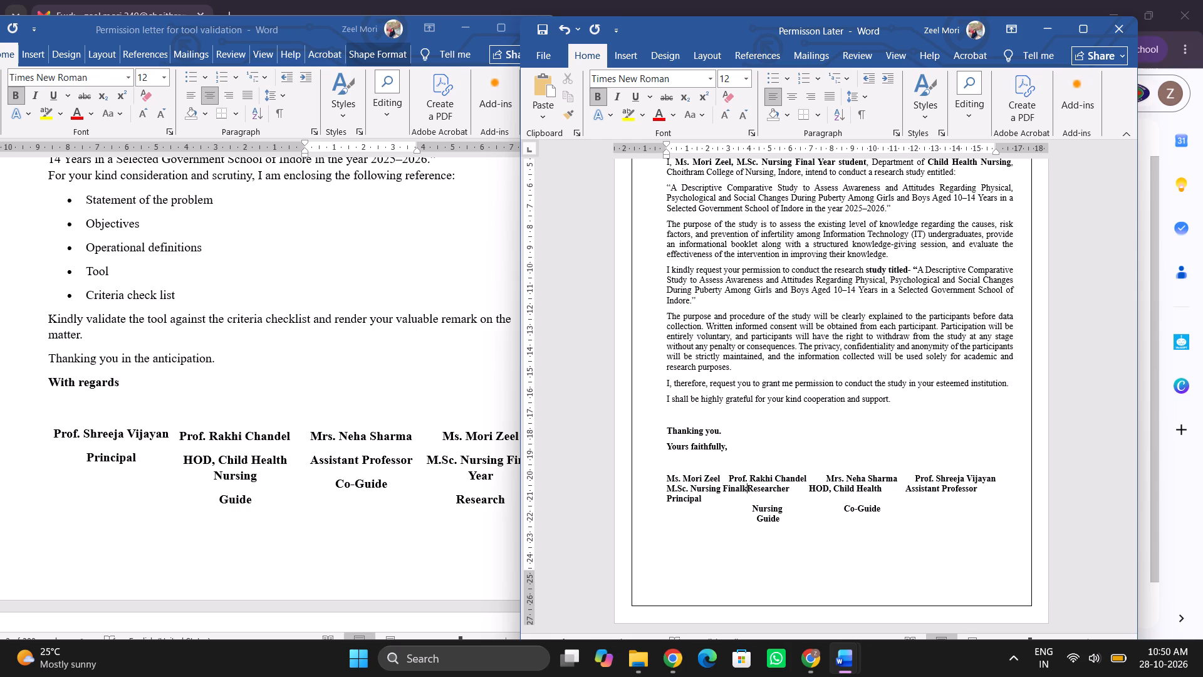
{"action": "key", "text": "BackSpace"}
{"action": "key", "text": "space"}
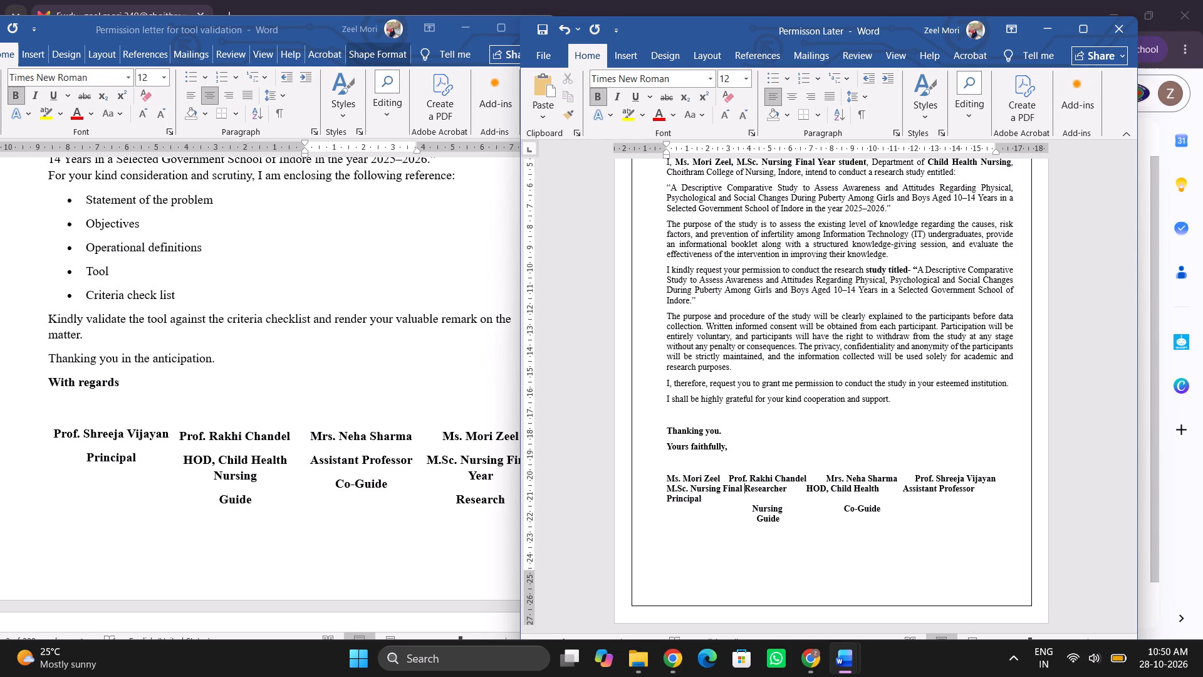
{"action": "type", "text": "Year"}
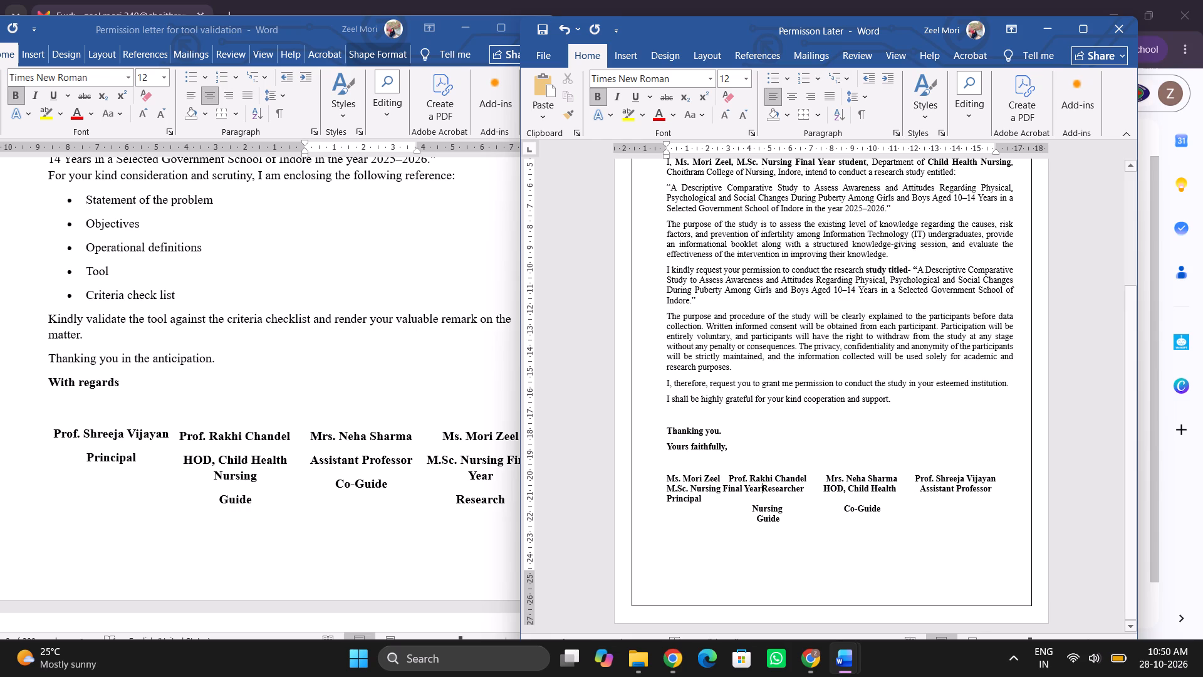
{"action": "left_click_drag", "start_coordinate": [721, 487], "coordinate": [739, 487]}
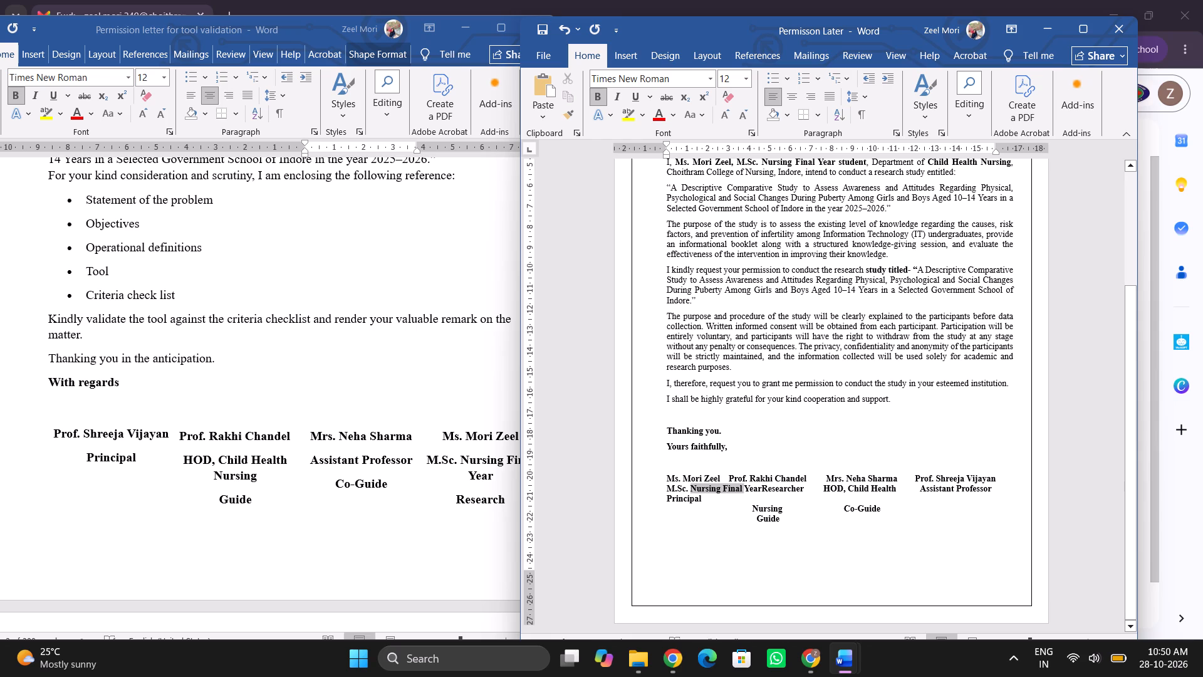
{"action": "left_click_drag", "start_coordinate": [739, 487], "coordinate": [741, 487]}
{"action": "left_click", "coordinate": [741, 487]}
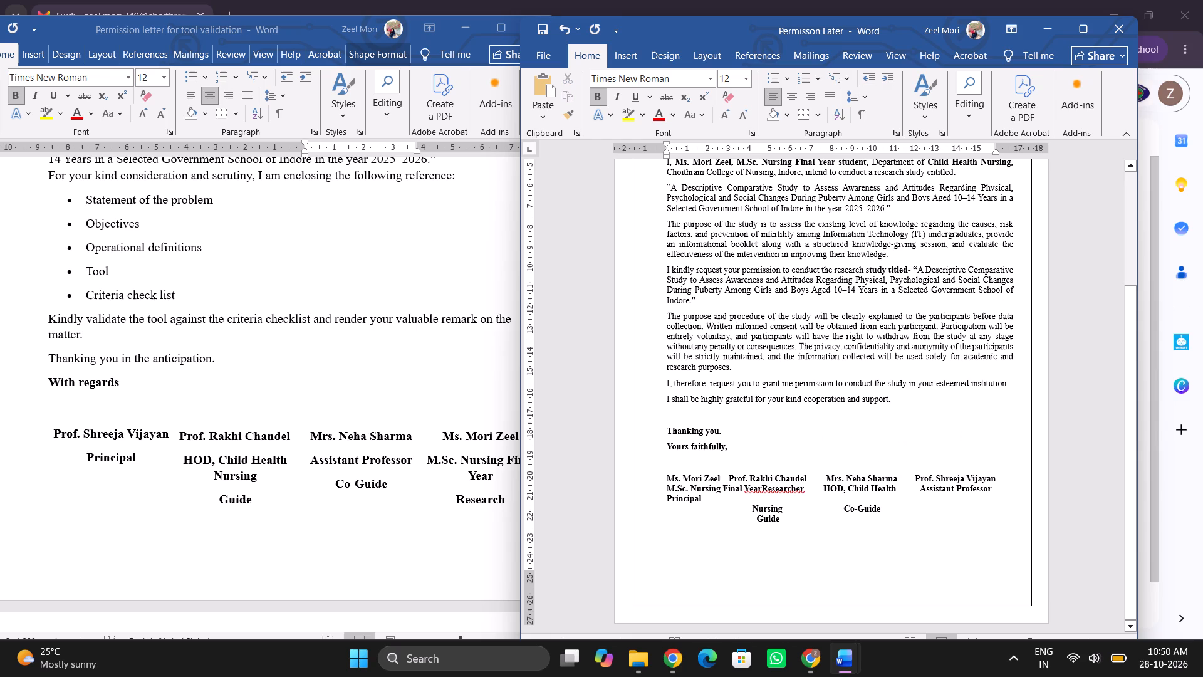
Move "Final YearResearcher" to the start of the following line, flush with the margin beneath "M.Sc. Nursing".
{"action": "left_click", "coordinate": [761, 492]}
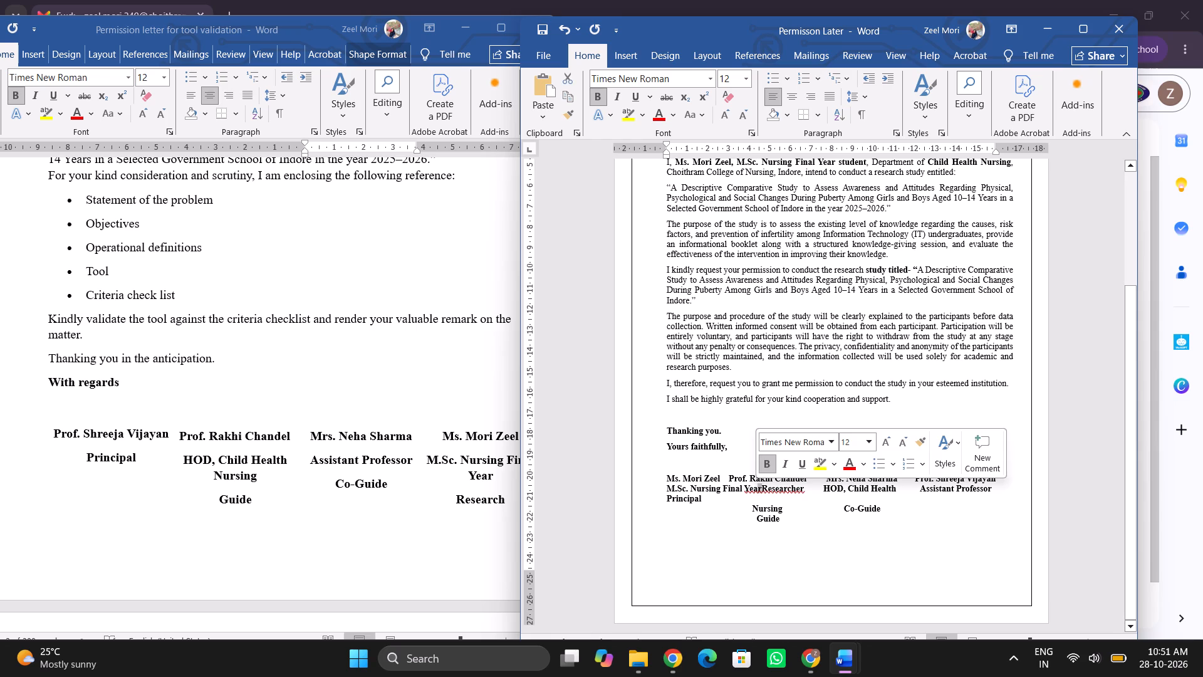
{"action": "scroll", "coordinate": [756, 490], "scroll_direction": "left", "scroll_amount": 1}
{"action": "left_click_drag", "start_coordinate": [724, 489], "coordinate": [784, 492]}
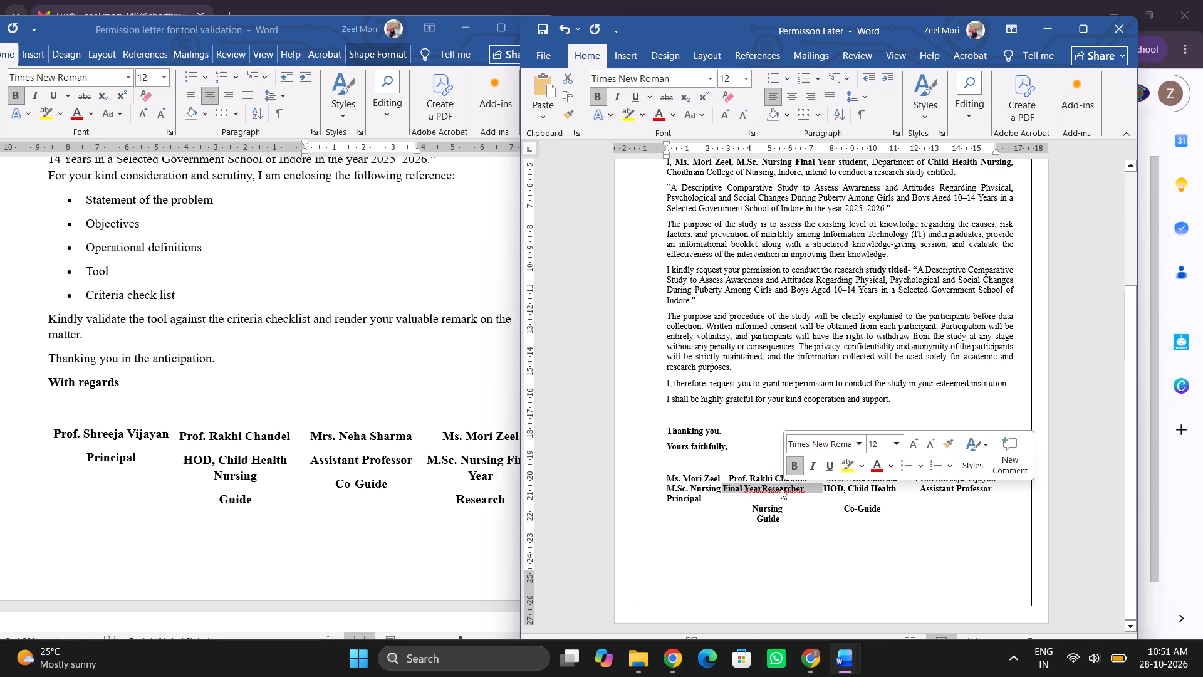
{"action": "right_click", "coordinate": [778, 487]}
{"action": "left_click", "coordinate": [843, 273]}
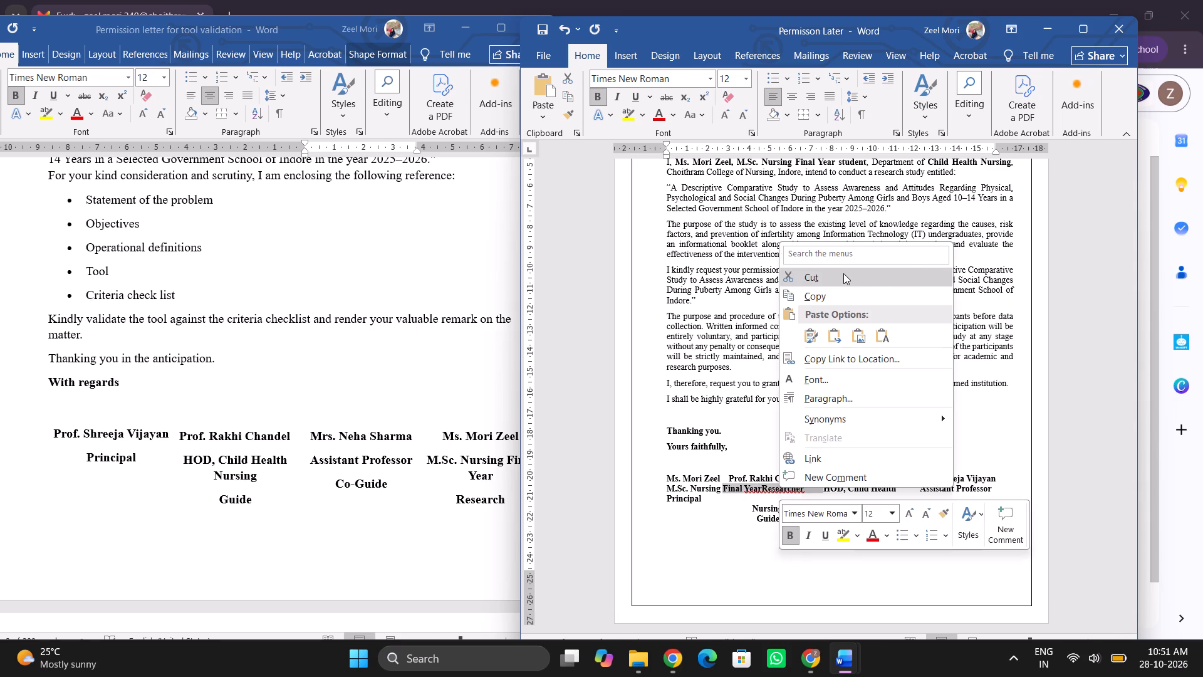
{"action": "left_click", "coordinate": [673, 501]}
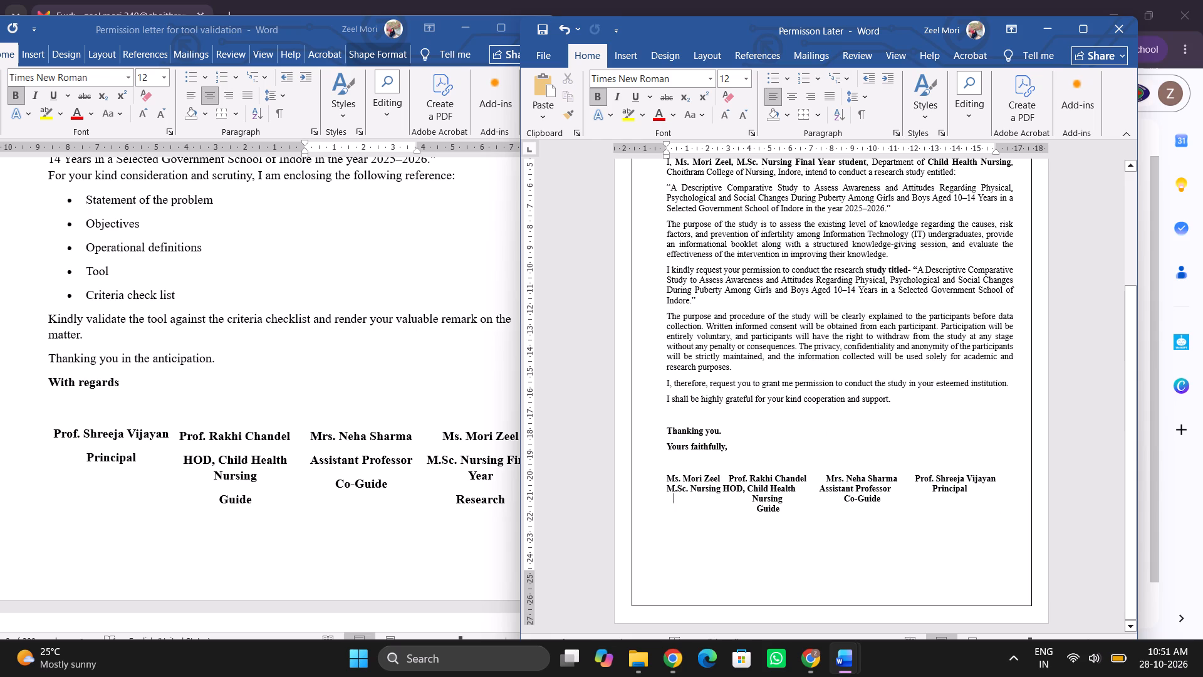
{"action": "key", "text": "ctrl+v"}
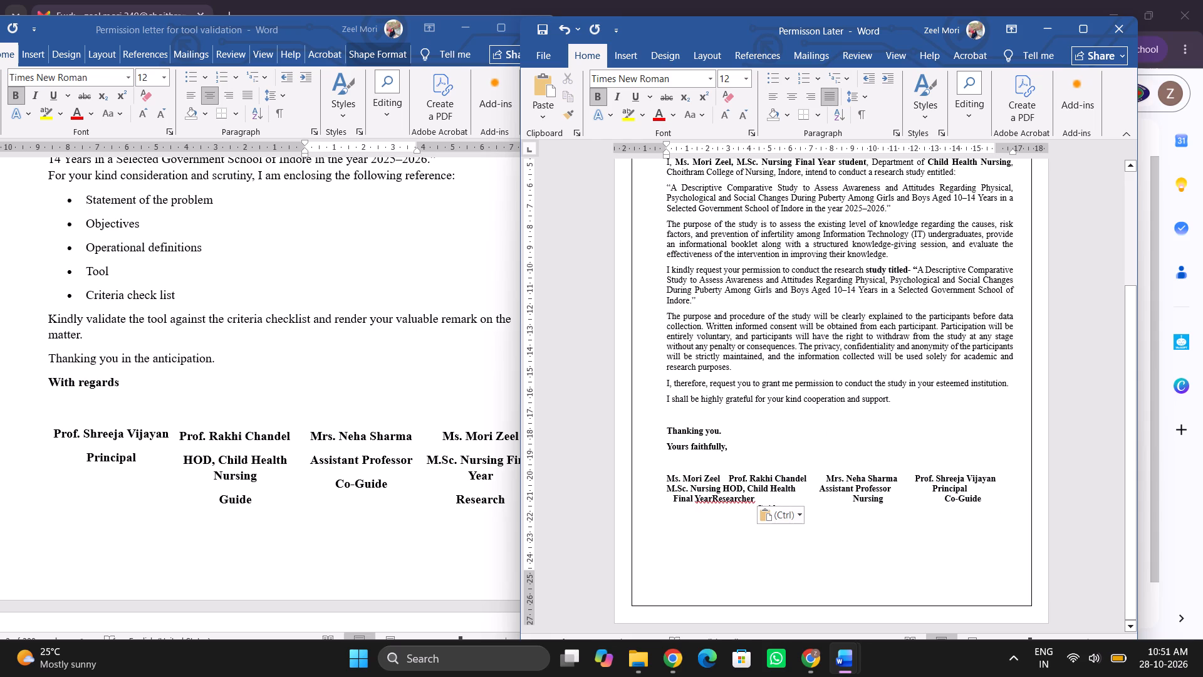
{"action": "left_click", "coordinate": [672, 500]}
{"action": "key", "text": "BackSpace"}
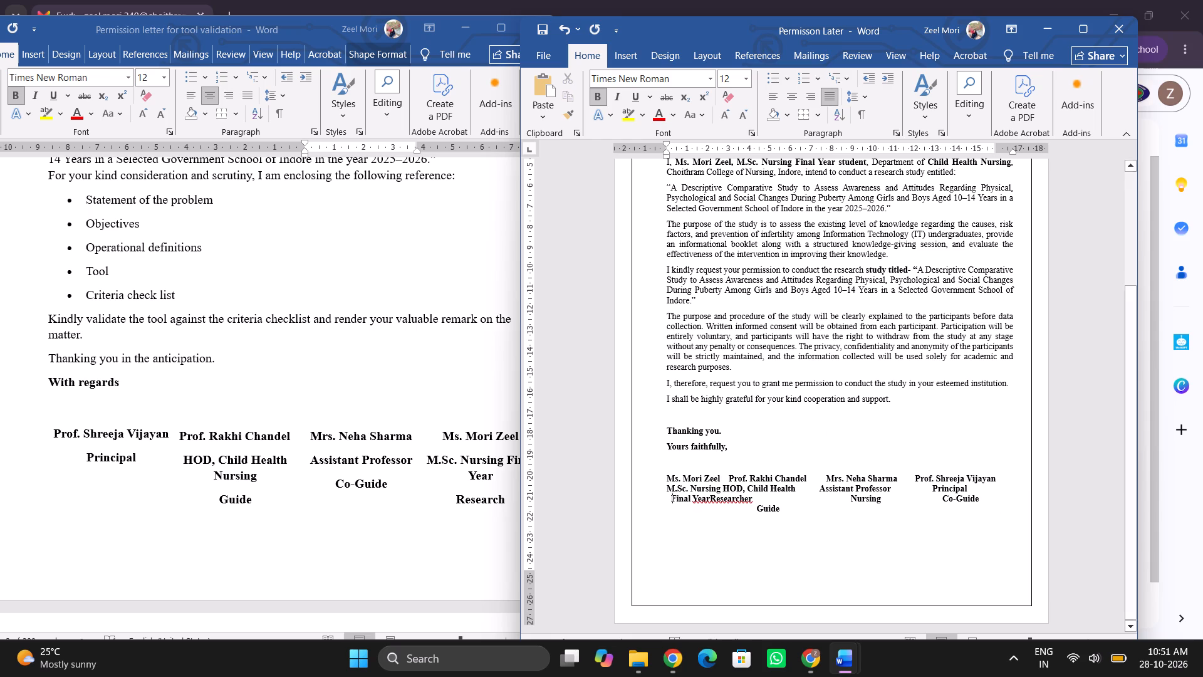
{"action": "key", "text": "BackSpace"}
{"action": "key", "text": "BackSpace"}
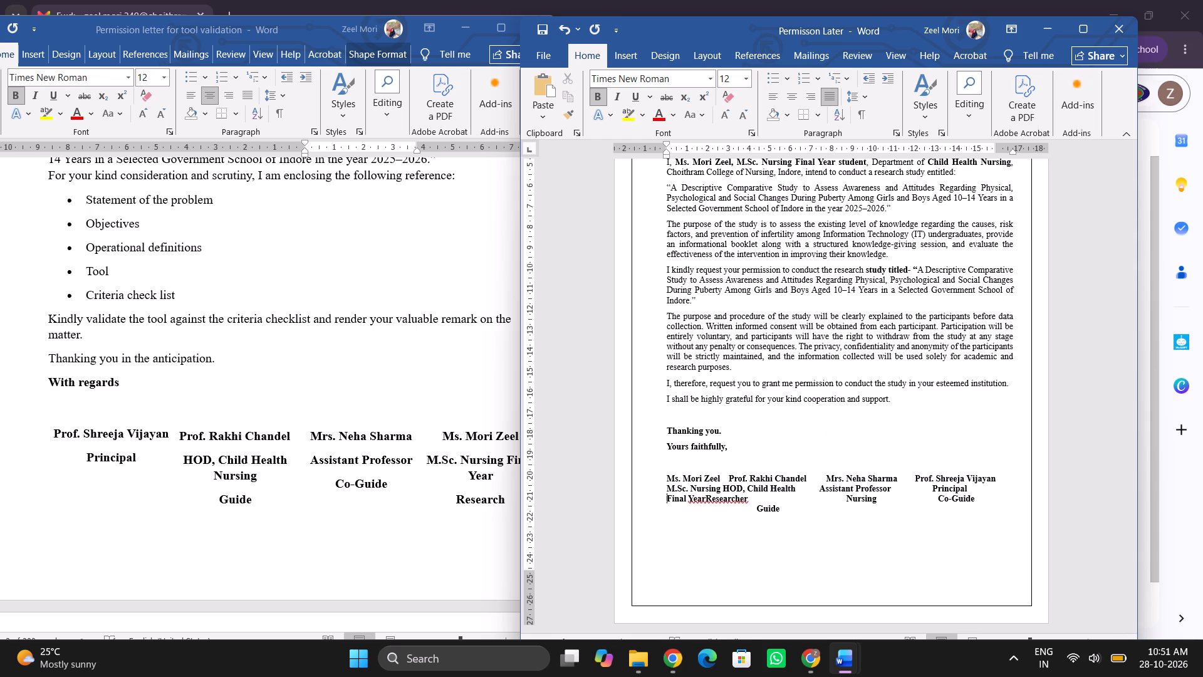
Insert a space between "Final Year" and "Researcher" in the student's signature block.
{"action": "left_click", "coordinate": [706, 501]}
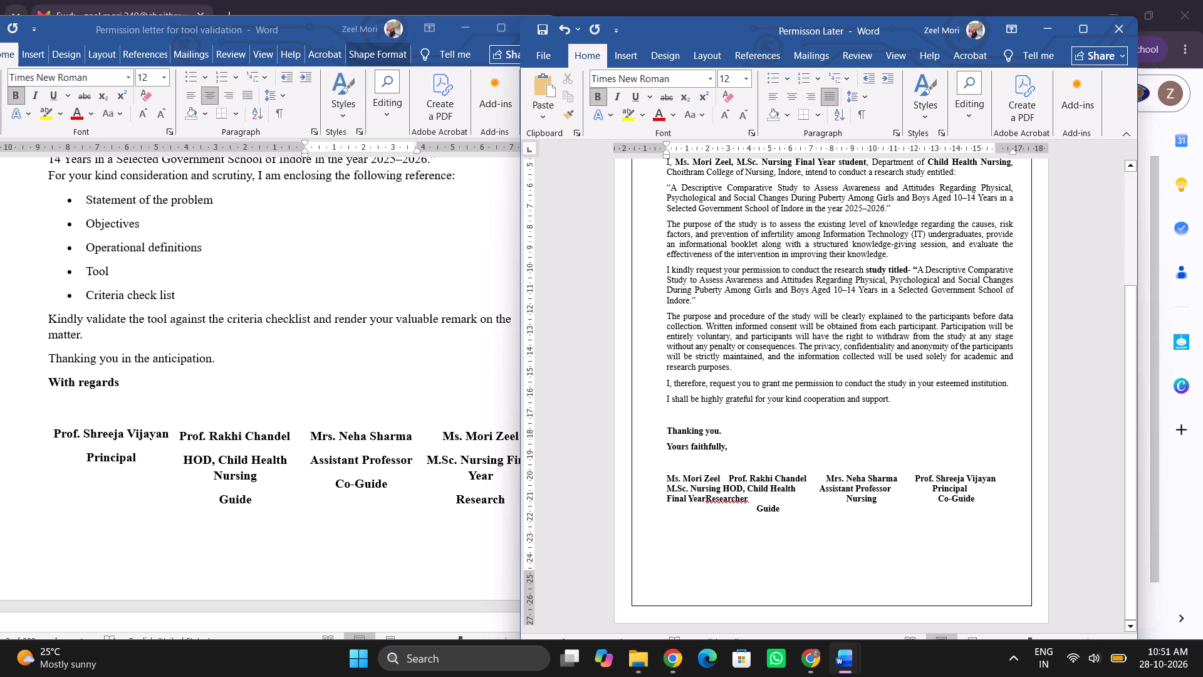
{"action": "left_click_drag", "start_coordinate": [751, 500], "coordinate": [712, 505]}
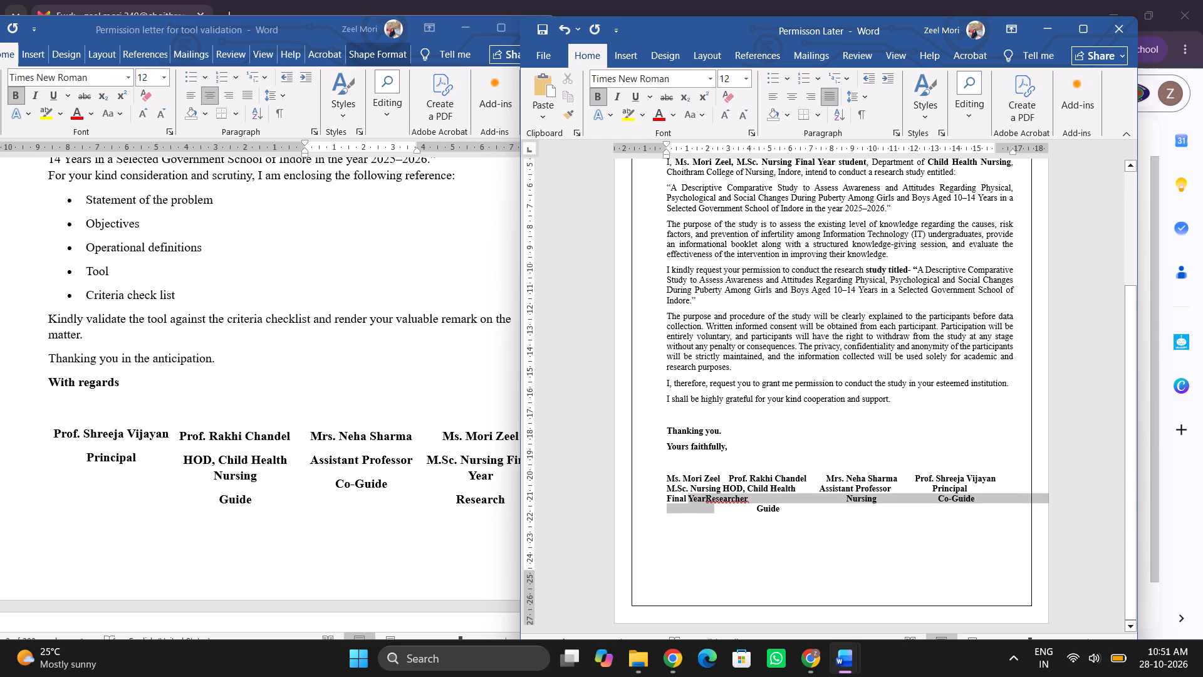
{"action": "left_click_drag", "start_coordinate": [712, 505], "coordinate": [713, 498]}
{"action": "left_click", "coordinate": [713, 498]}
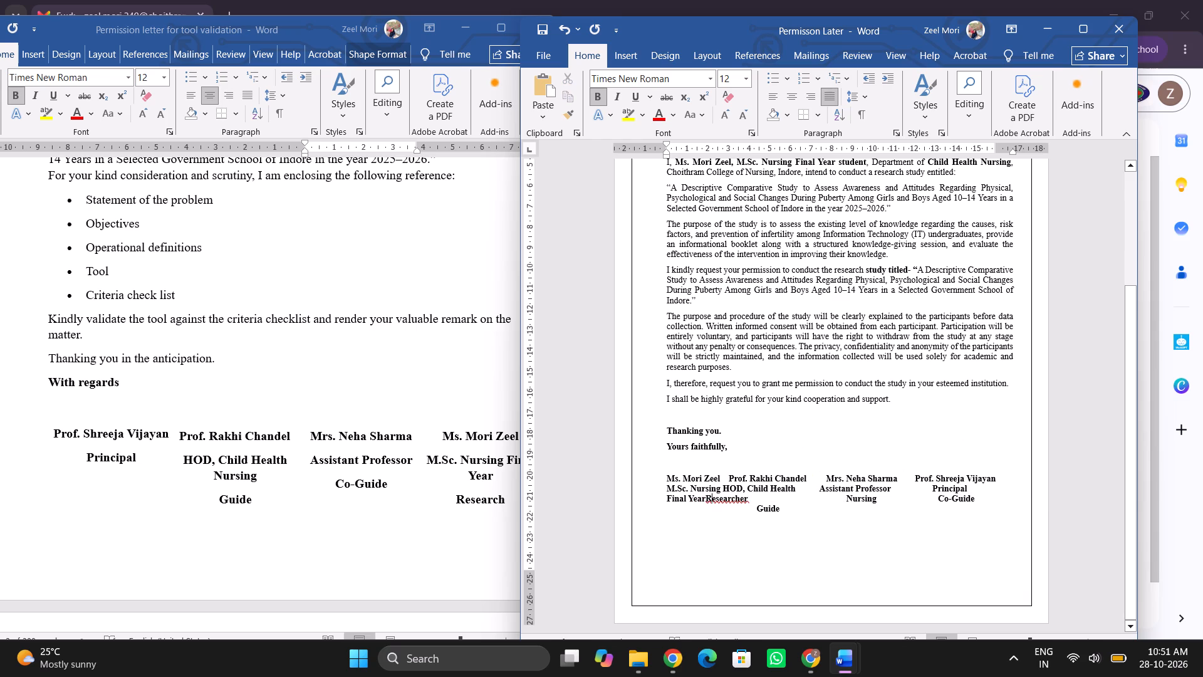
{"action": "left_click", "coordinate": [706, 500]}
{"action": "key", "text": "space"}
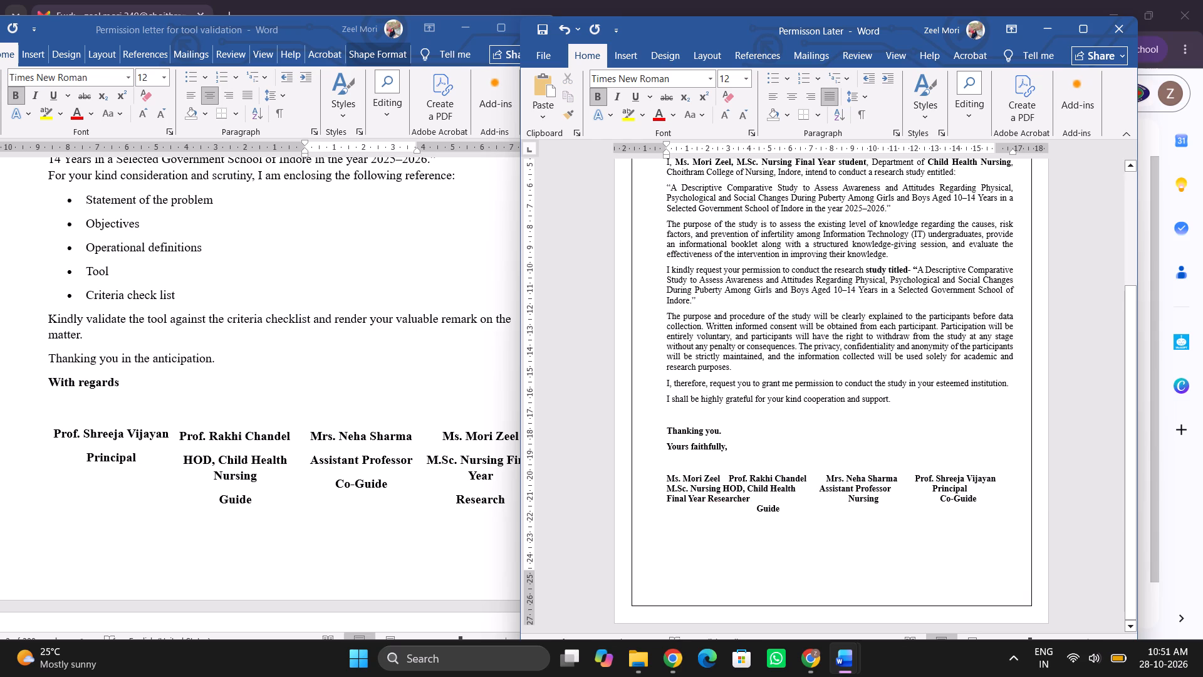
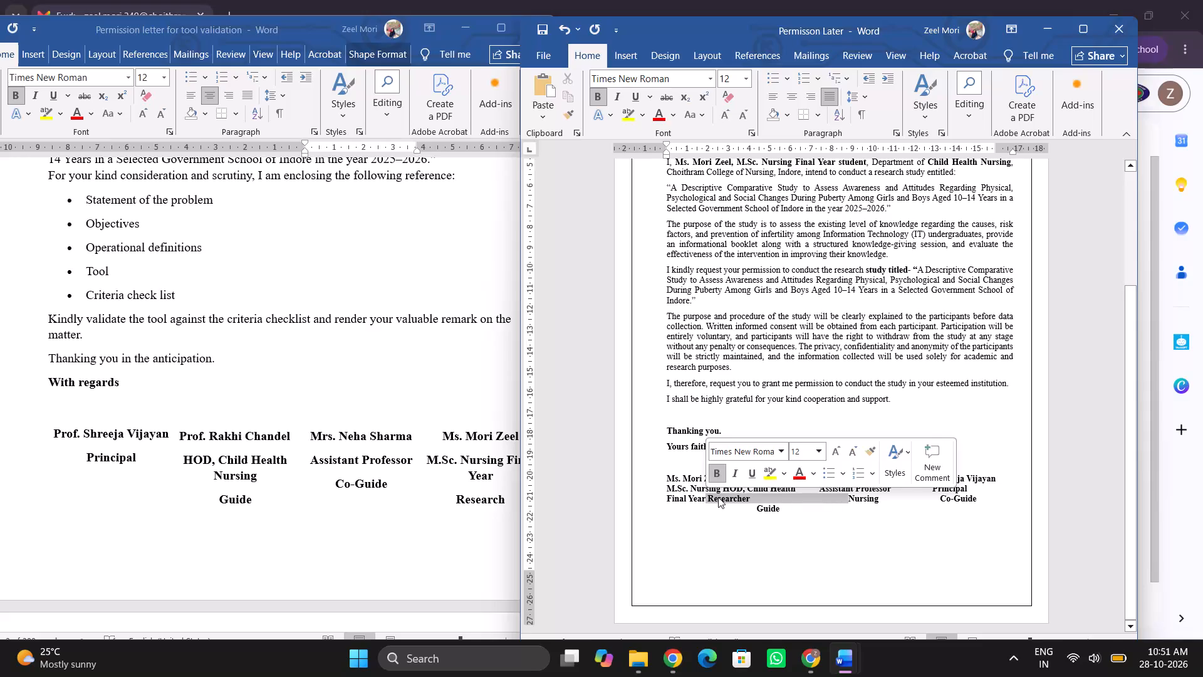
Move "Researcher" from beside "Final Year" to the line below it in the student's signature block.
{"action": "right_click", "coordinate": [718, 497]}
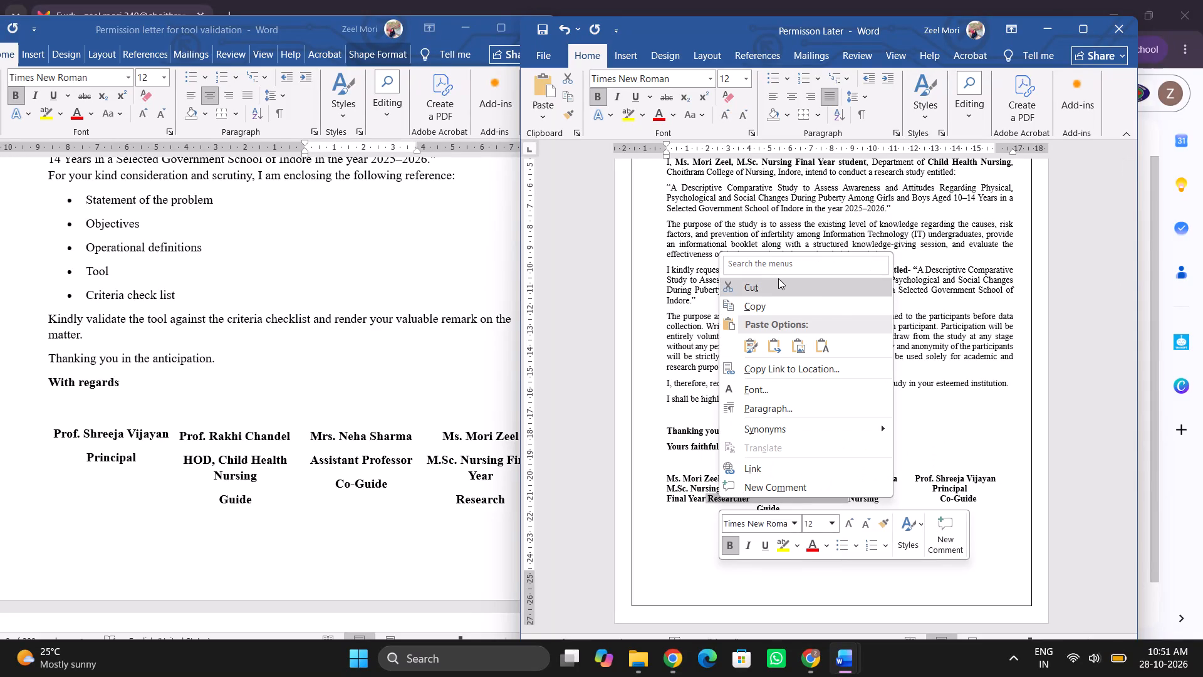
{"action": "left_click", "coordinate": [778, 278]}
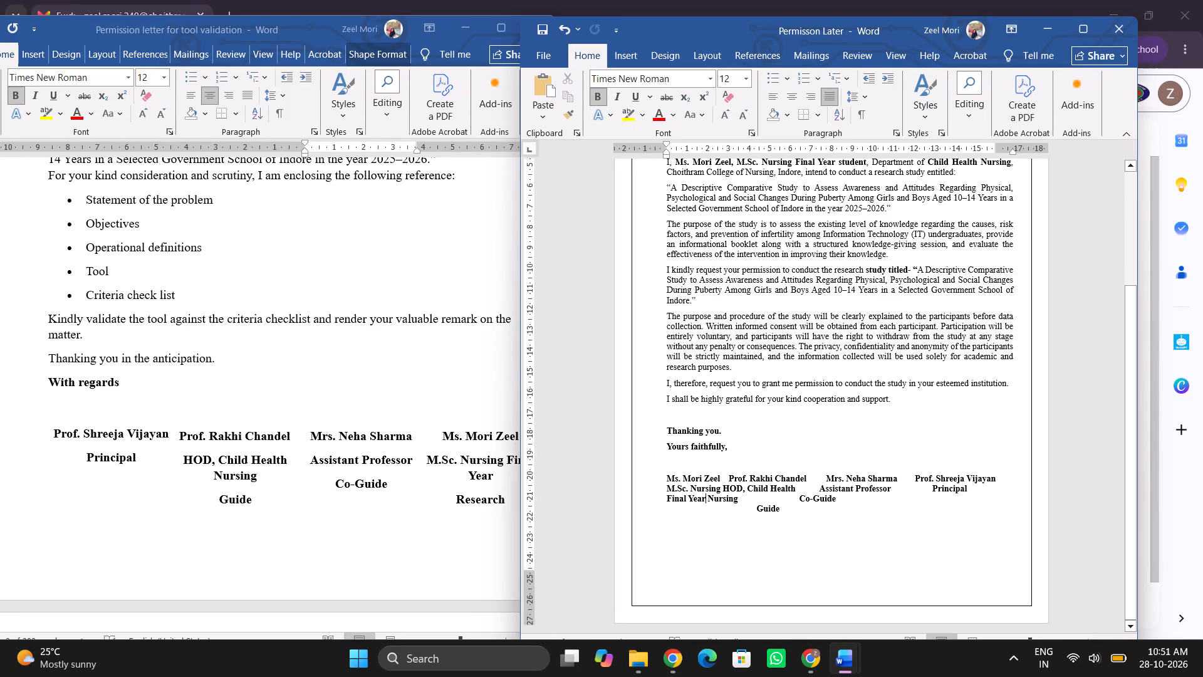
{"action": "left_click", "coordinate": [684, 508]}
{"action": "key", "text": "ctrl+v"}
Insert spaces after "Final Year" to shift "Nursing" under the HOD designation and "Co-Guide" under "Assistant Professor".
{"action": "left_click", "coordinate": [706, 502]}
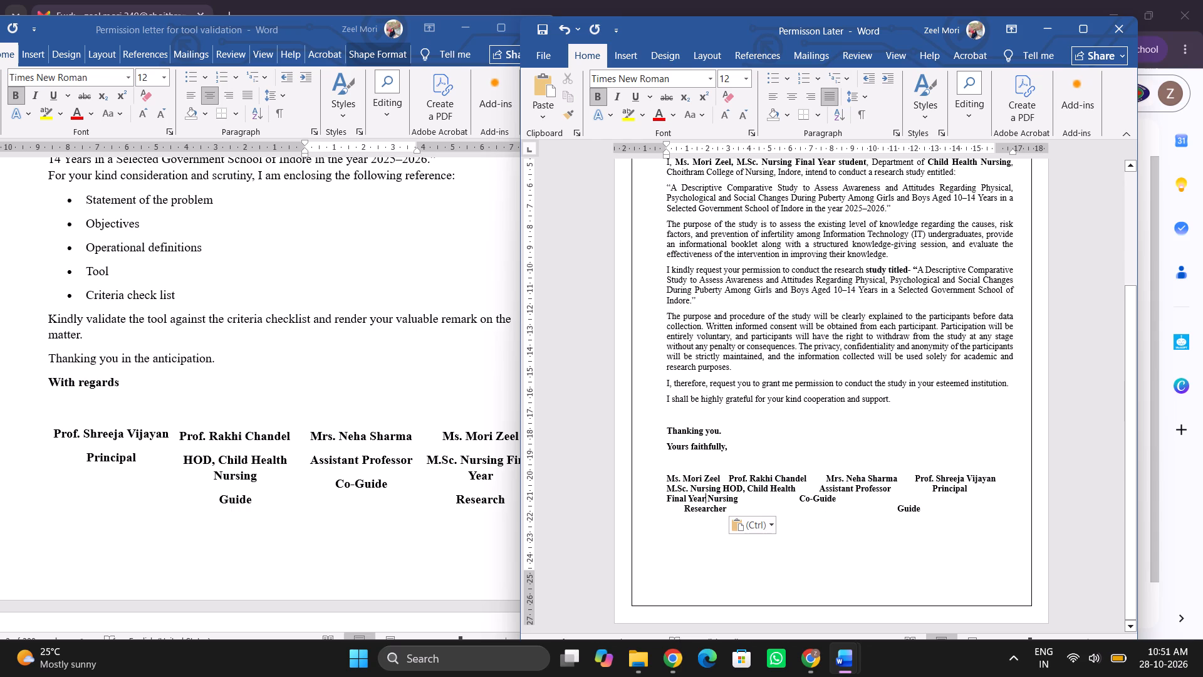
{"action": "key", "text": "space"}
{"action": "key", "text": "space"}
{"action": "key", "text": "space"}
{"action": "key", "text": "space"}
{"action": "key", "text": "space"}
{"action": "key", "text": "space"}
{"action": "key", "text": "space"}
{"action": "key", "text": "space"}
{"action": "key", "text": "space"}
{"action": "key", "text": "space"}
{"action": "key", "text": "space"}
{"action": "key", "text": "space"}
{"action": "key", "text": "space"}
{"action": "key", "text": "space"}
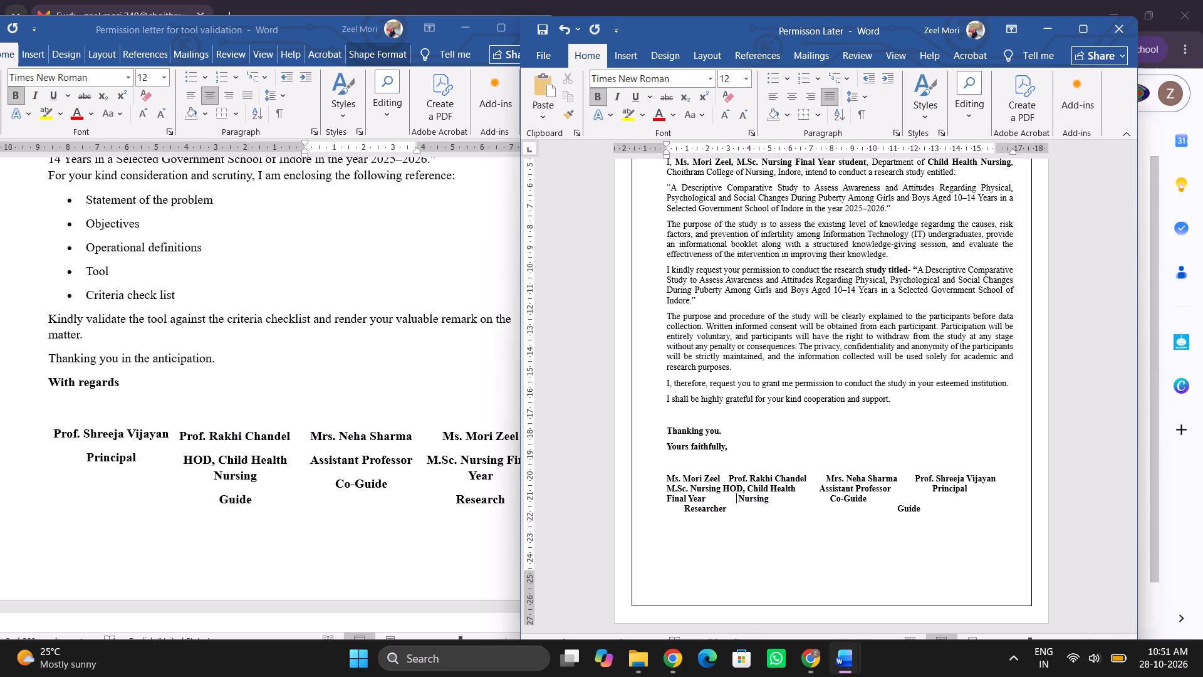
{"action": "key", "text": "space"}
{"action": "key", "text": "space"}
{"action": "key", "text": "space"}
{"action": "key", "text": "space"}
{"action": "key", "text": "space"}
{"action": "key", "text": "space"}
{"action": "key", "text": "space"}
{"action": "key", "text": "space"}
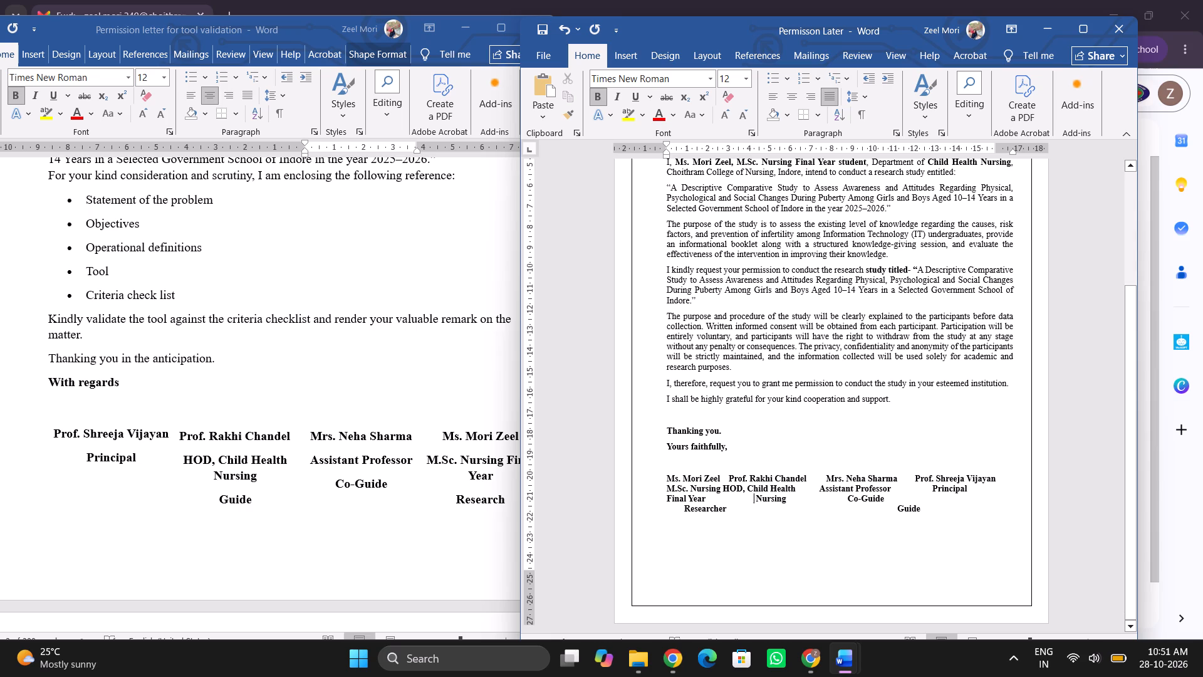
Insert four spaces before "HOD, Child Health" to separate it from "M.Sc. Nursing" and align it under its name.
{"action": "left_click", "coordinate": [724, 484]}
{"action": "key", "text": "space"}
{"action": "key", "text": "space"}
{"action": "key", "text": "space"}
{"action": "key", "text": "space"}
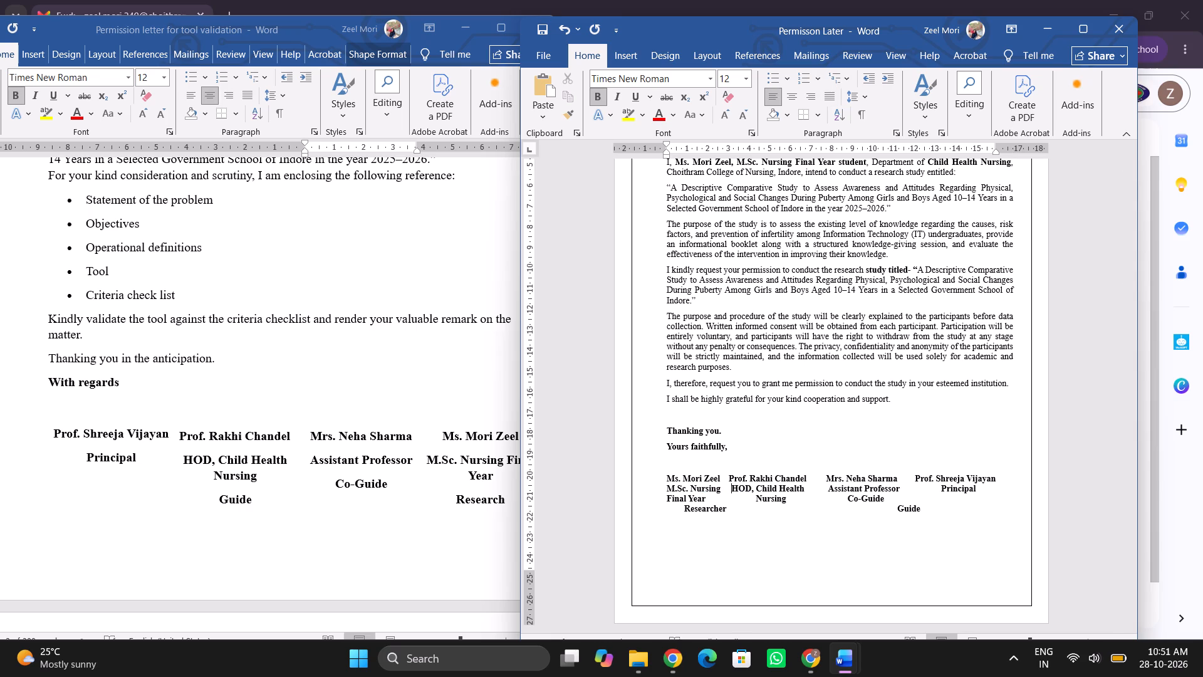
{"action": "key", "text": "space"}
{"action": "key", "text": "BackSpace"}
Remove 20 spaces before "Guide" to bring it back beneath "Nursing" in the HOD's signature block.
{"action": "left_click", "coordinate": [898, 511]}
{"action": "key", "text": "BackSpace"}
{"action": "key", "text": "BackSpace"}
{"action": "key", "text": "BackSpace"}
{"action": "key", "text": "BackSpace"}
{"action": "key", "text": "BackSpace"}
{"action": "key", "text": "BackSpace"}
{"action": "key", "text": "BackSpace"}
{"action": "key", "text": "BackSpace"}
{"action": "key", "text": "BackSpace"}
{"action": "key", "text": "BackSpace"}
{"action": "key", "text": "BackSpace"}
{"action": "key", "text": "BackSpace"}
{"action": "key", "text": "BackSpace"}
{"action": "key", "text": "BackSpace"}
{"action": "key", "text": "BackSpace"}
{"action": "key", "text": "BackSpace"}
{"action": "key", "text": "BackSpace"}
{"action": "key", "text": "BackSpace"}
{"action": "key", "text": "BackSpace"}
{"action": "key", "text": "BackSpace"}
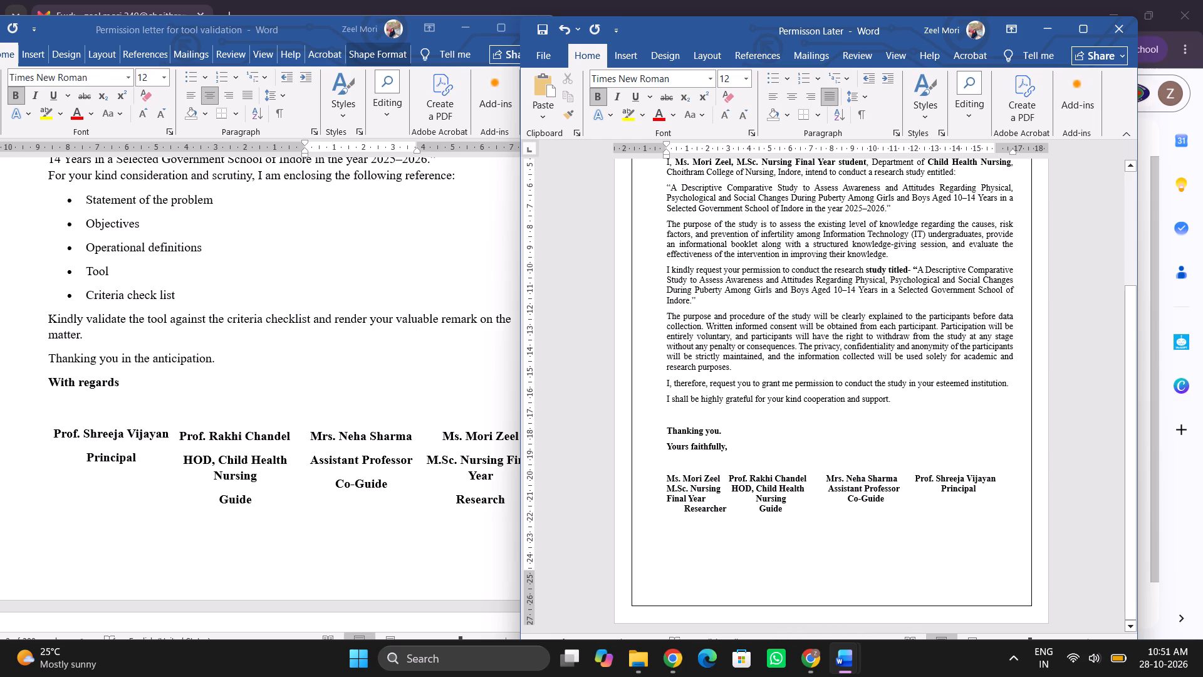
Remove six spaces before "Researcher" to move it beneath "Final Year" in the student's signature block.
{"action": "left_click", "coordinate": [686, 510]}
{"action": "key", "text": "BackSpace"}
{"action": "key", "text": "BackSpace"}
{"action": "key", "text": "BackSpace"}
{"action": "key", "text": "BackSpace"}
{"action": "key", "text": "BackSpace"}
{"action": "key", "text": "BackSpace"}
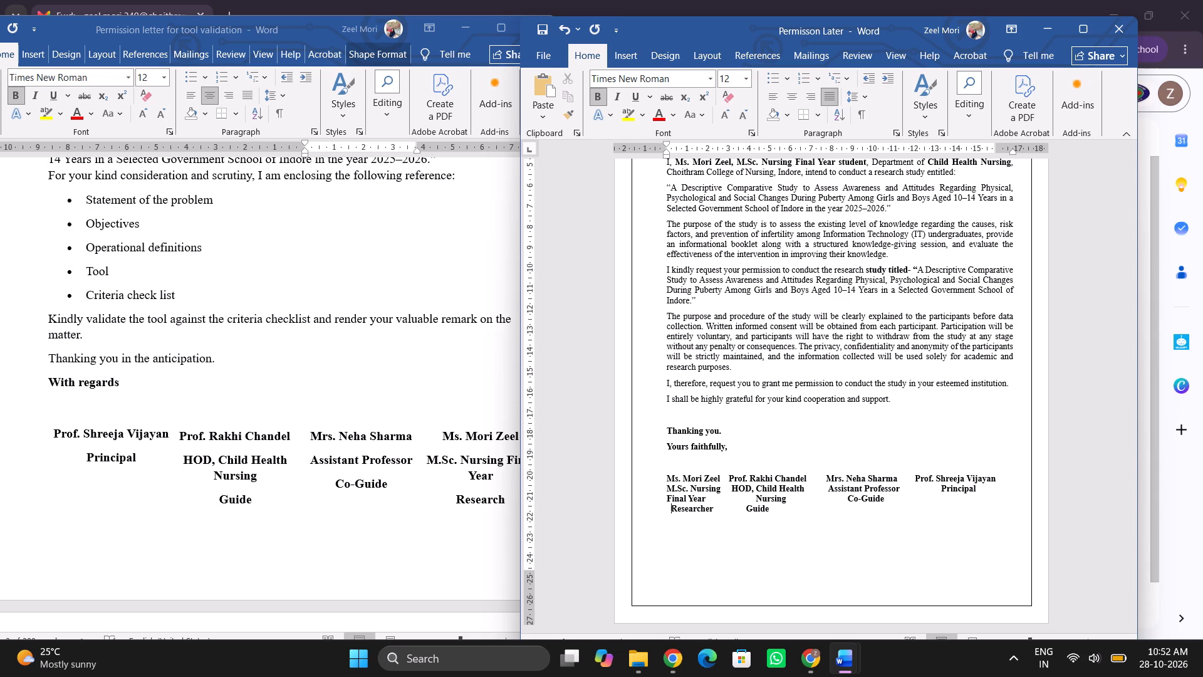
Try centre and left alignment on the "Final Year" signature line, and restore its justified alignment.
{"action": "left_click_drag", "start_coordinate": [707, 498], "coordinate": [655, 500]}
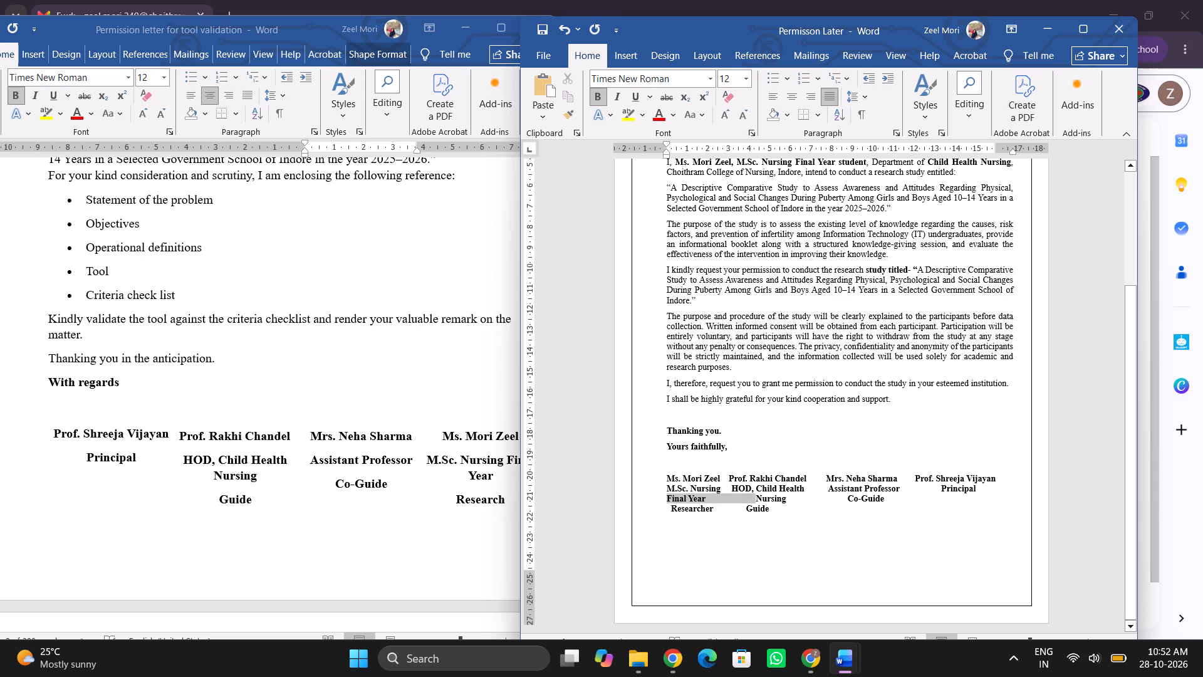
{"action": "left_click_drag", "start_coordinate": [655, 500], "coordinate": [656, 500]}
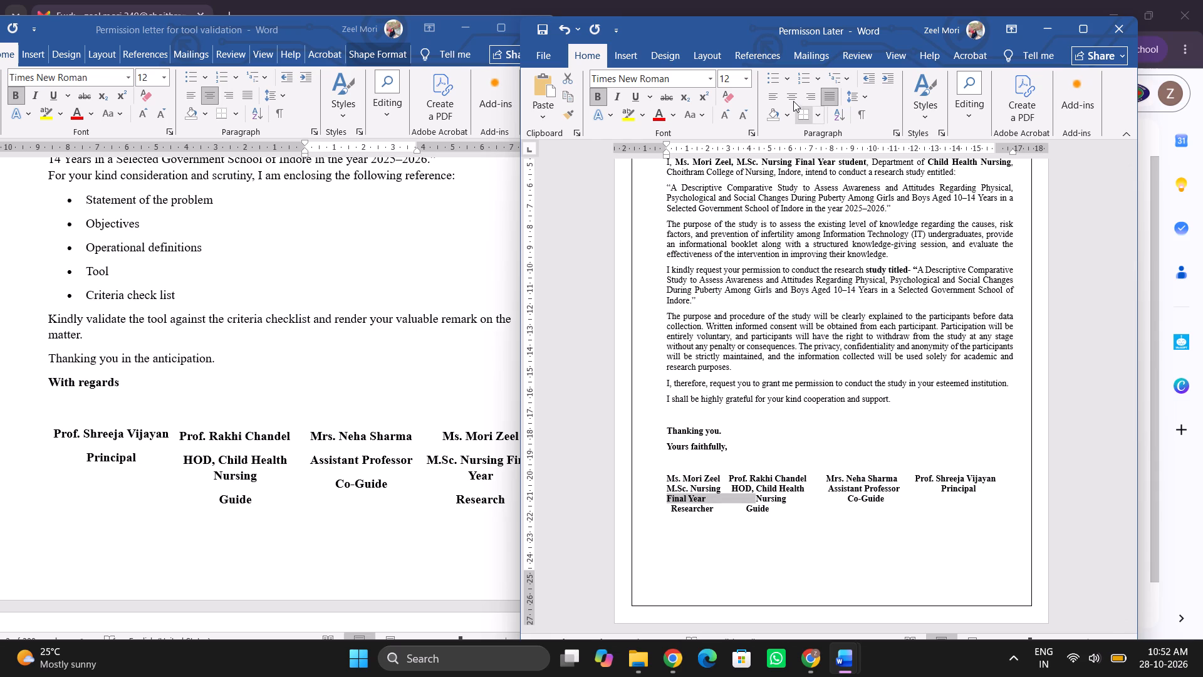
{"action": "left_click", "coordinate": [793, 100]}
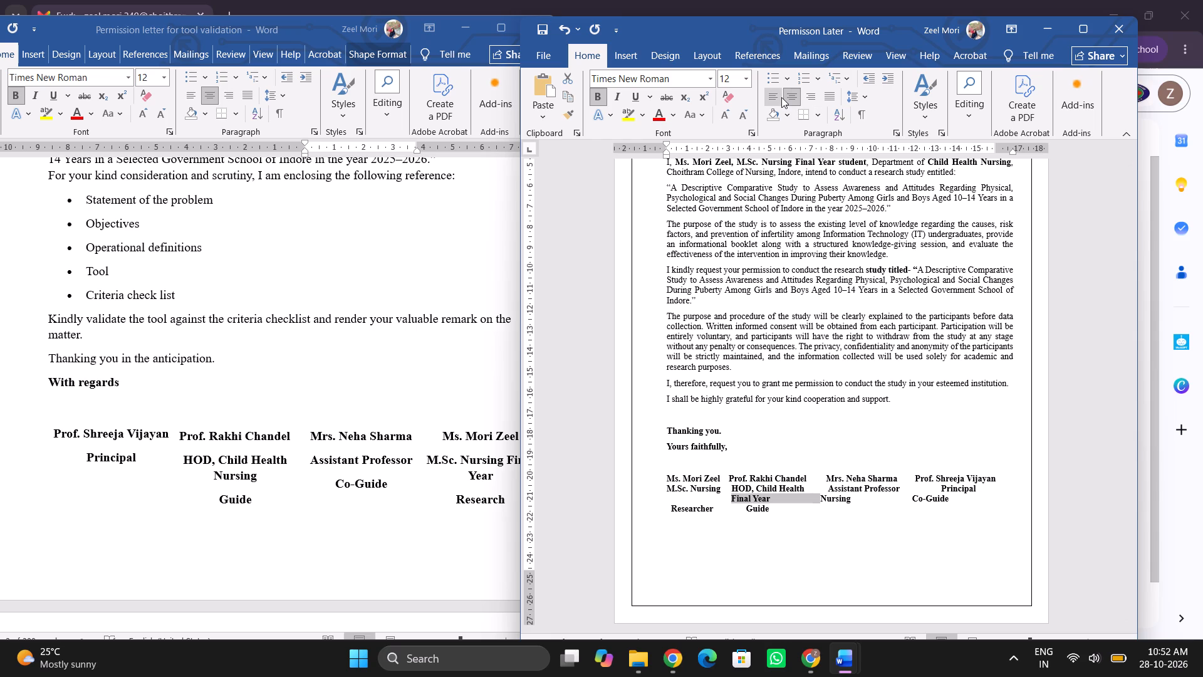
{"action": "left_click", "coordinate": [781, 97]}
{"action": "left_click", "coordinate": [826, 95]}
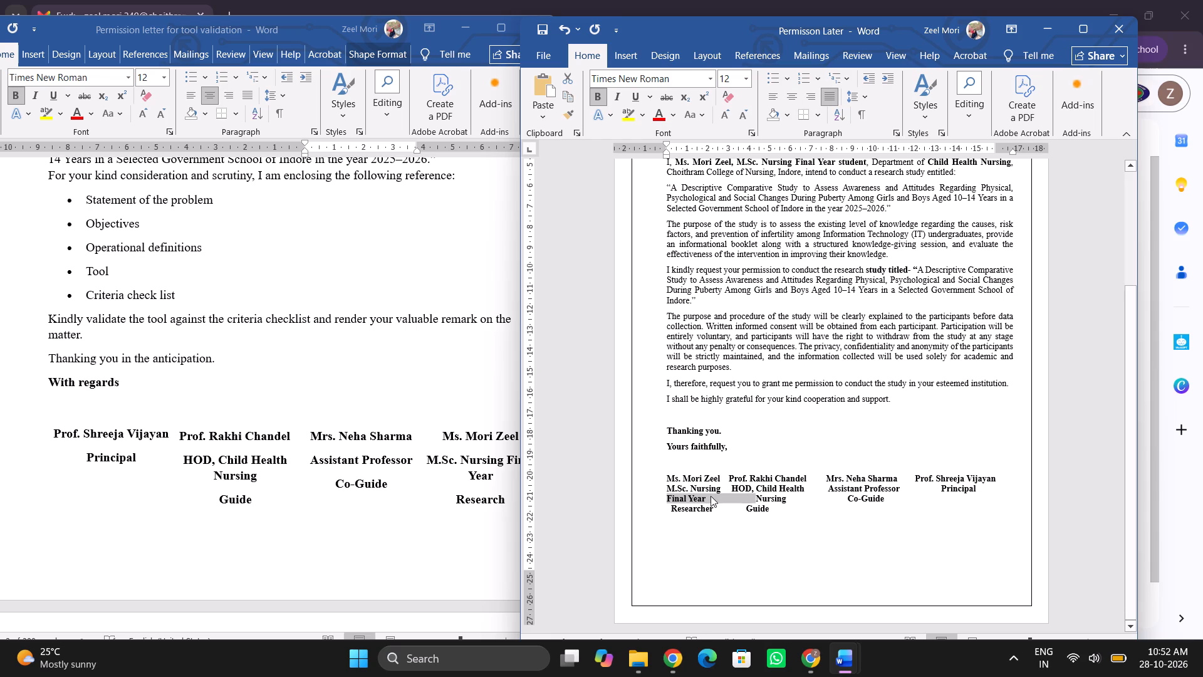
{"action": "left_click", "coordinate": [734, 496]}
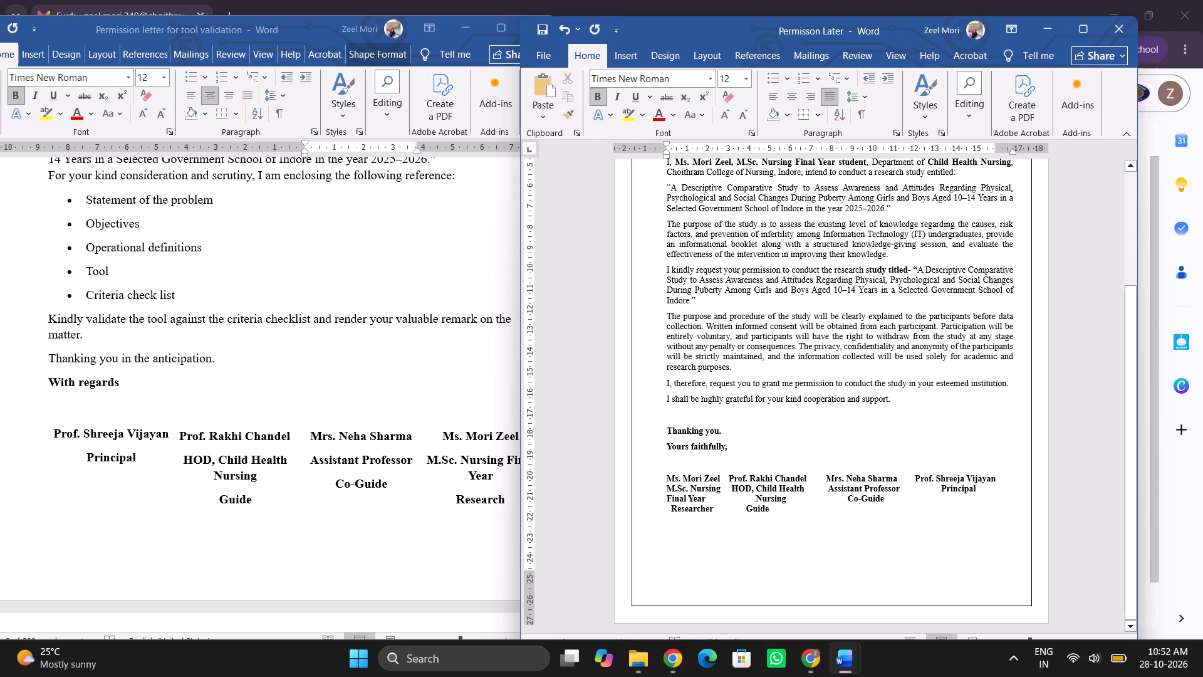
Insert three spaces before "Final Year" to centre it beneath "M.Sc. Nursing".
{"action": "left_click", "coordinate": [665, 502]}
{"action": "key", "text": "space"}
{"action": "key", "text": "space"}
{"action": "key", "text": "space"}
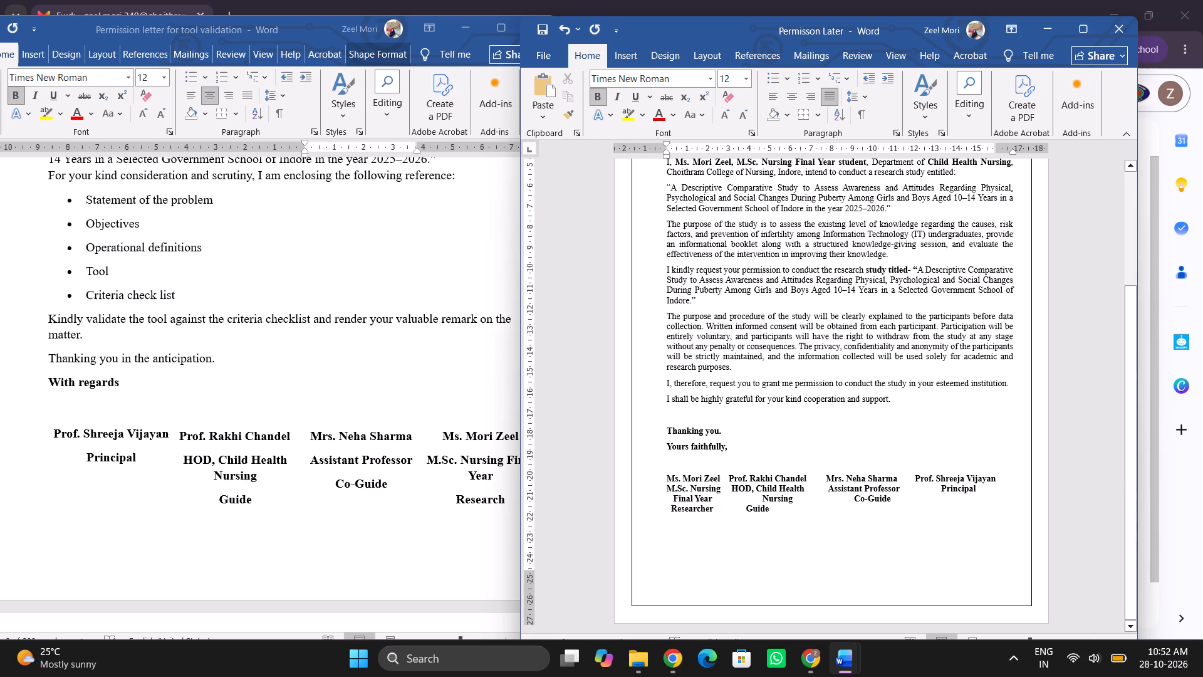
Remove a net five spaces before "Nursing" to centre it beneath "HOD, Child Health".
{"action": "left_click", "coordinate": [760, 496]}
{"action": "key", "text": "BackSpace"}
{"action": "key", "text": "BackSpace"}
{"action": "key", "text": "BackSpace"}
{"action": "key", "text": "BackSpace"}
{"action": "key", "text": "BackSpace"}
{"action": "key", "text": "BackSpace"}
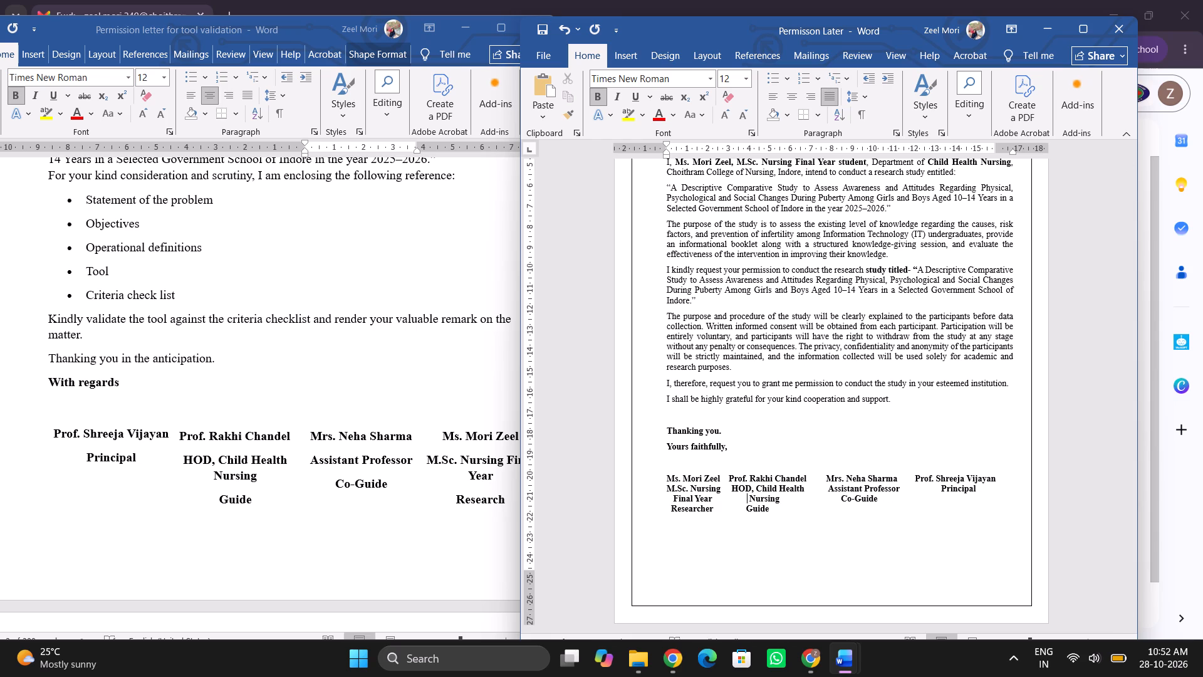
{"action": "key", "text": "space"}
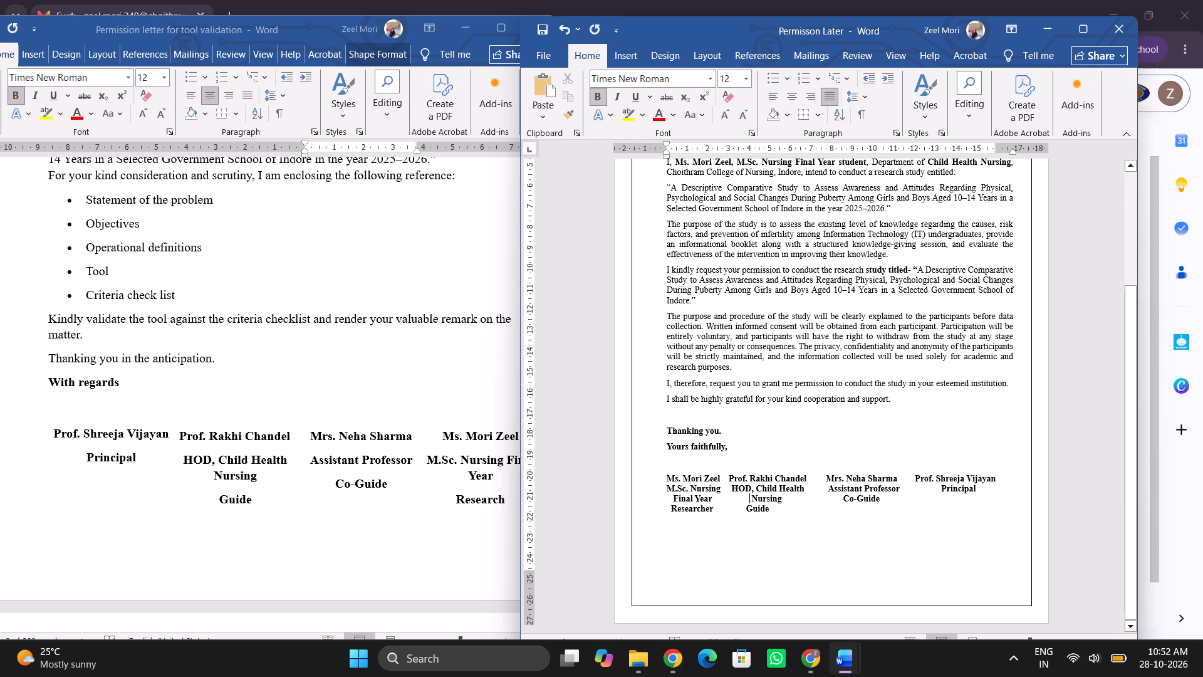
Insert four spaces before "Guide" to centre it beneath "Nursing" in the HOD's signature block.
{"action": "left_click", "coordinate": [744, 511]}
{"action": "key", "text": "space"}
{"action": "key", "text": "space"}
{"action": "key", "text": "space"}
{"action": "key", "text": "space"}
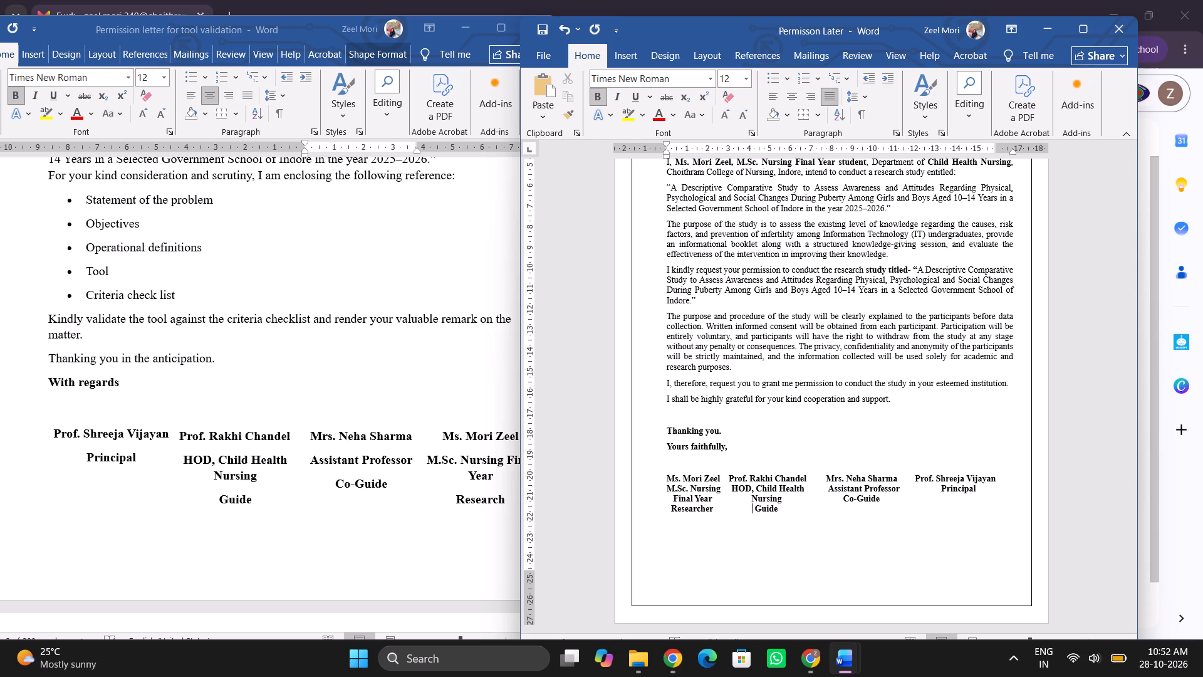
Review the permission letter from the signature row up to the address block, and look over the tool validation letter.
{"action": "scroll", "coordinate": [932, 318], "scroll_direction": "up", "scroll_amount": 1}
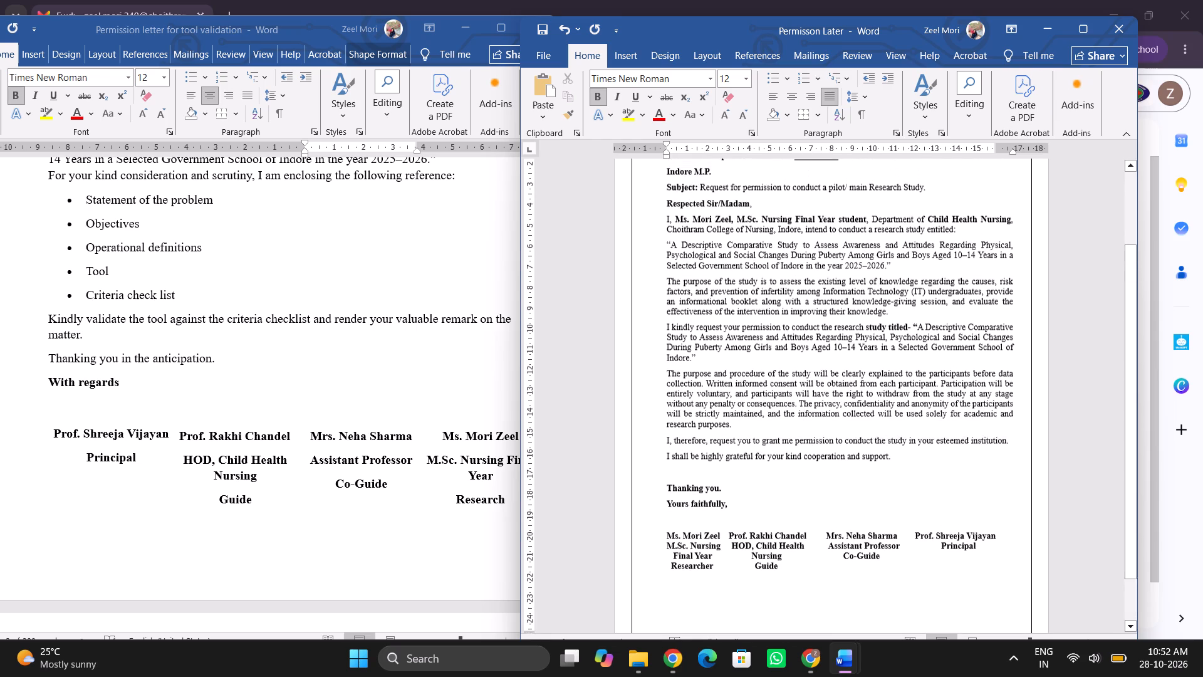
{"action": "scroll", "coordinate": [932, 318], "scroll_direction": "up", "scroll_amount": 1}
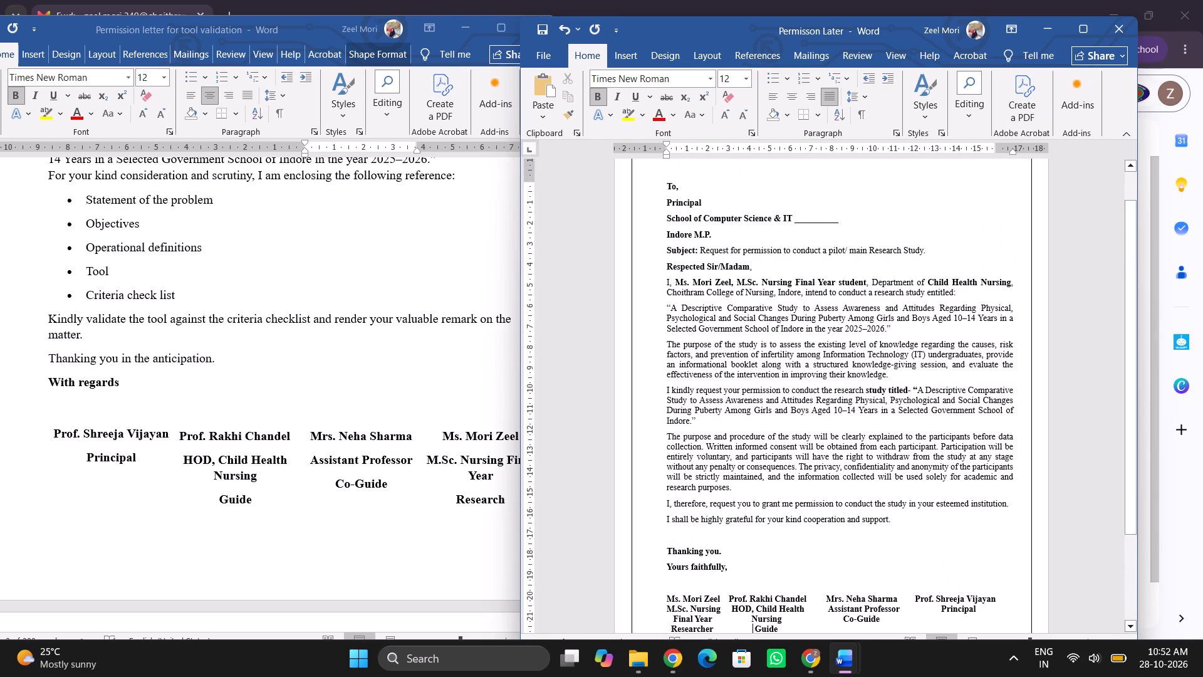
{"action": "scroll", "coordinate": [932, 318], "scroll_direction": "up", "scroll_amount": 4}
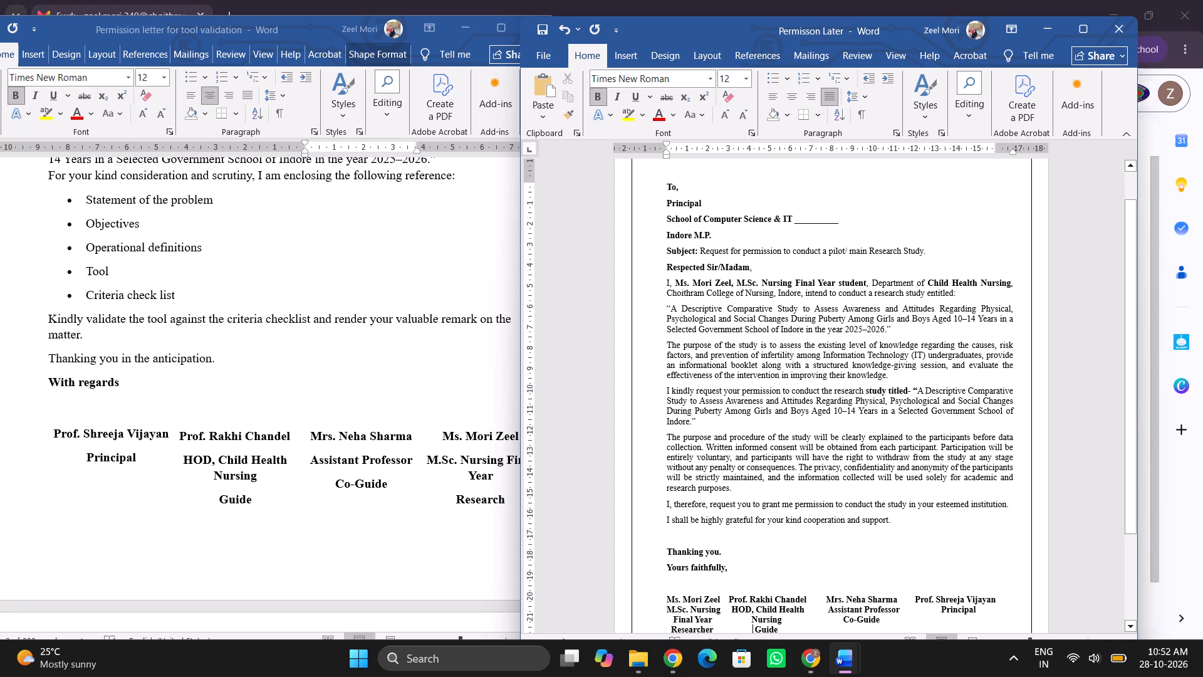
{"action": "scroll", "coordinate": [932, 318], "scroll_direction": "up", "scroll_amount": 4}
{"action": "scroll", "coordinate": [503, 306], "scroll_direction": "up", "scroll_amount": 1}
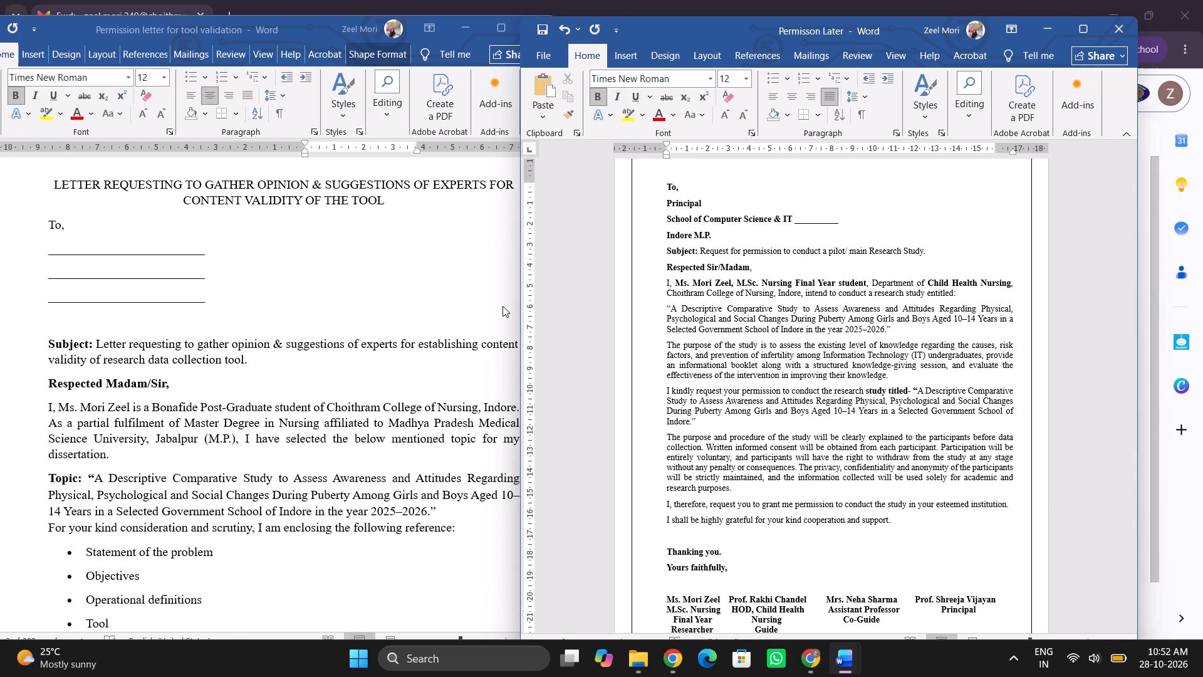
{"action": "scroll", "coordinate": [503, 306], "scroll_direction": "up", "scroll_amount": 1}
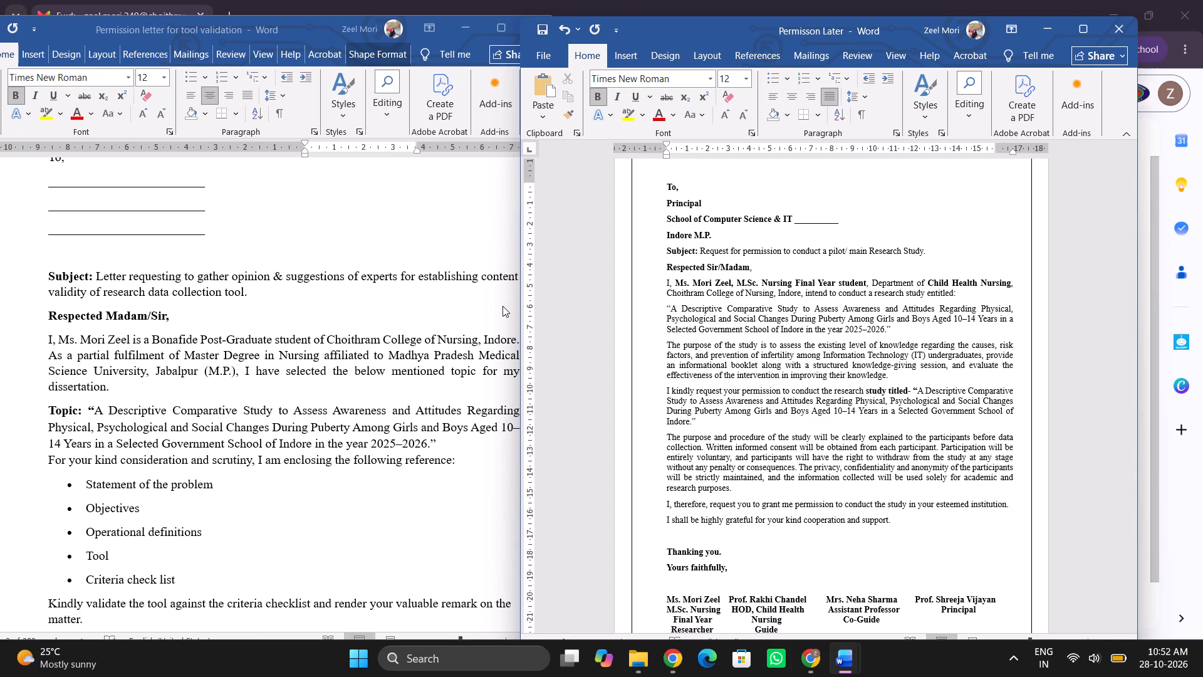
{"action": "scroll", "coordinate": [503, 306], "scroll_direction": "up", "scroll_amount": 1}
{"action": "scroll", "coordinate": [503, 306], "scroll_direction": "down", "scroll_amount": 2, "text": "ctrl"}
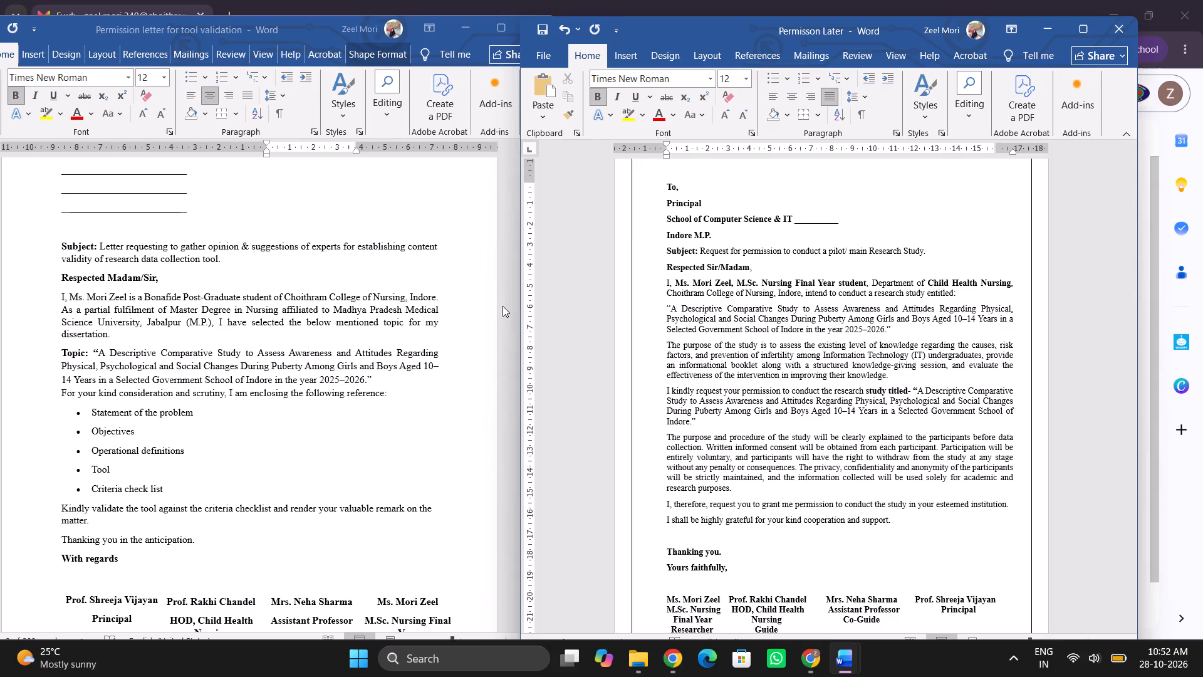
Save the tool validation letter and close it.
{"action": "left_click", "coordinate": [447, 418]}
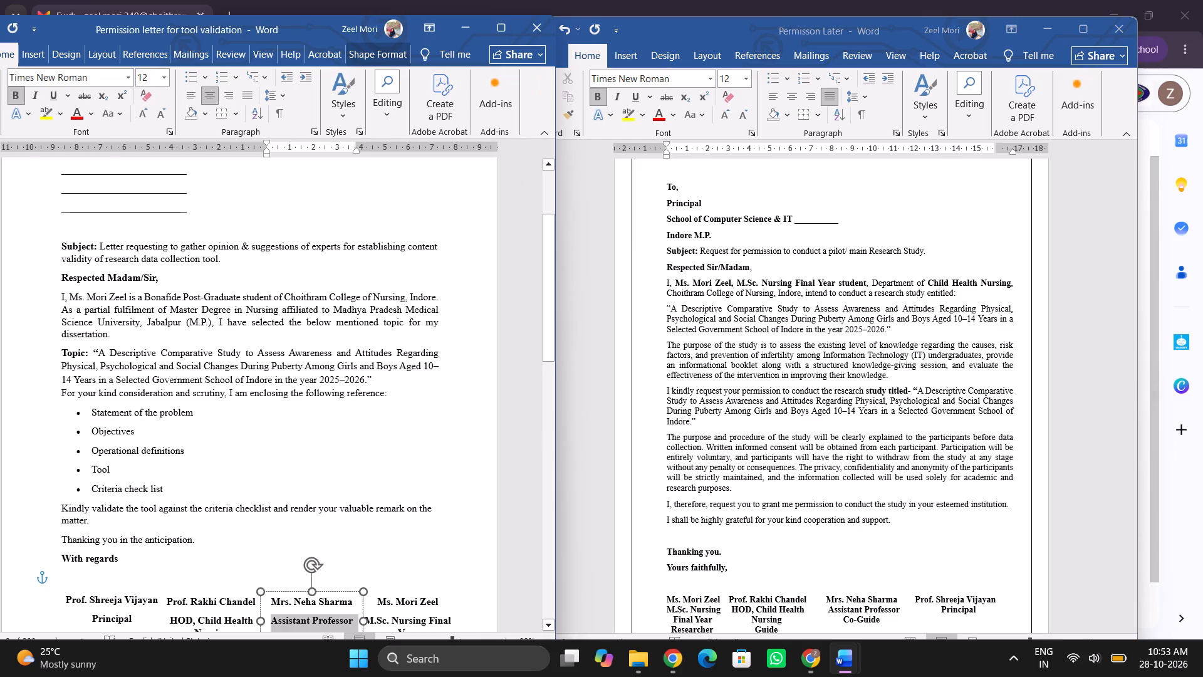
{"action": "key", "text": "ctrl+s"}
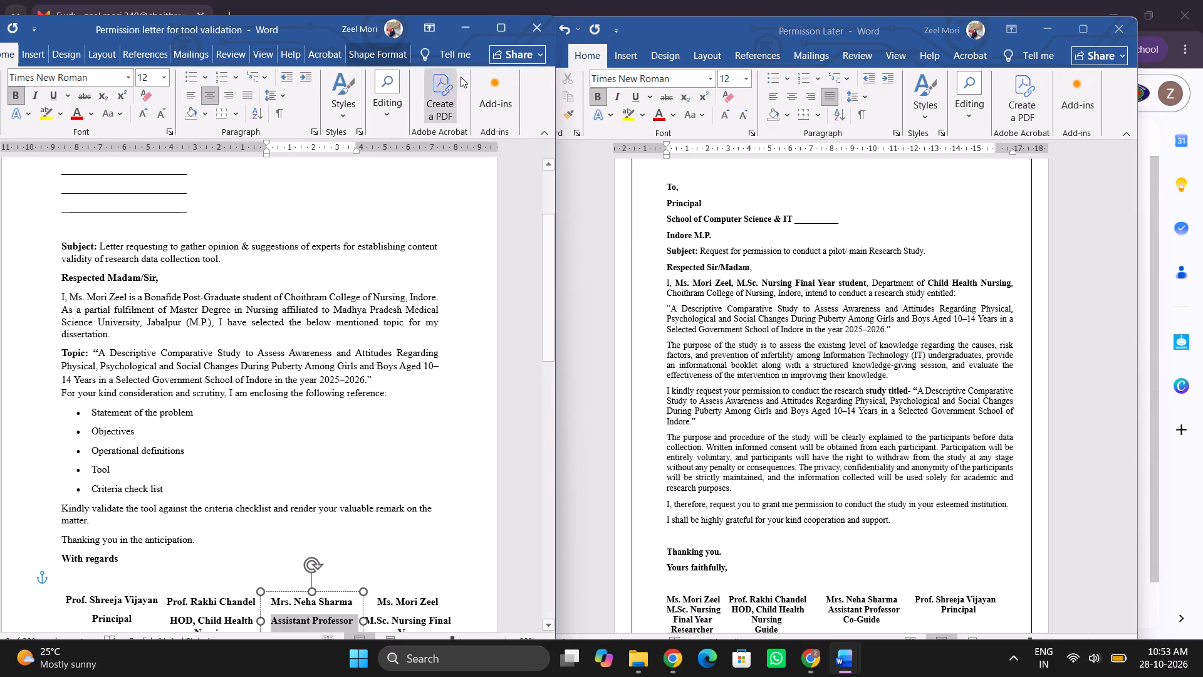
{"action": "left_click", "coordinate": [529, 21]}
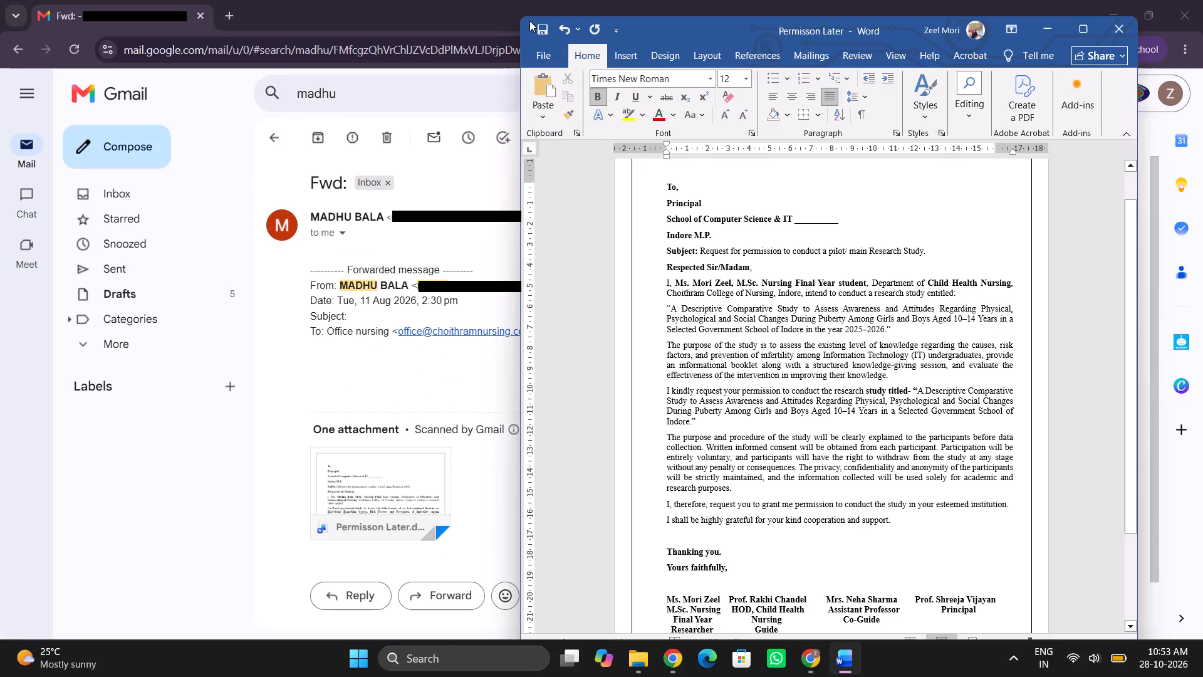
Maximize the permission letter and delete "School of Computer Science & IT" beneath "Principal", keeping only the blank underline on that line.
{"action": "left_click", "coordinate": [1086, 32]}
{"action": "scroll", "coordinate": [846, 290], "scroll_direction": "up", "scroll_amount": 4, "text": "ctrl"}
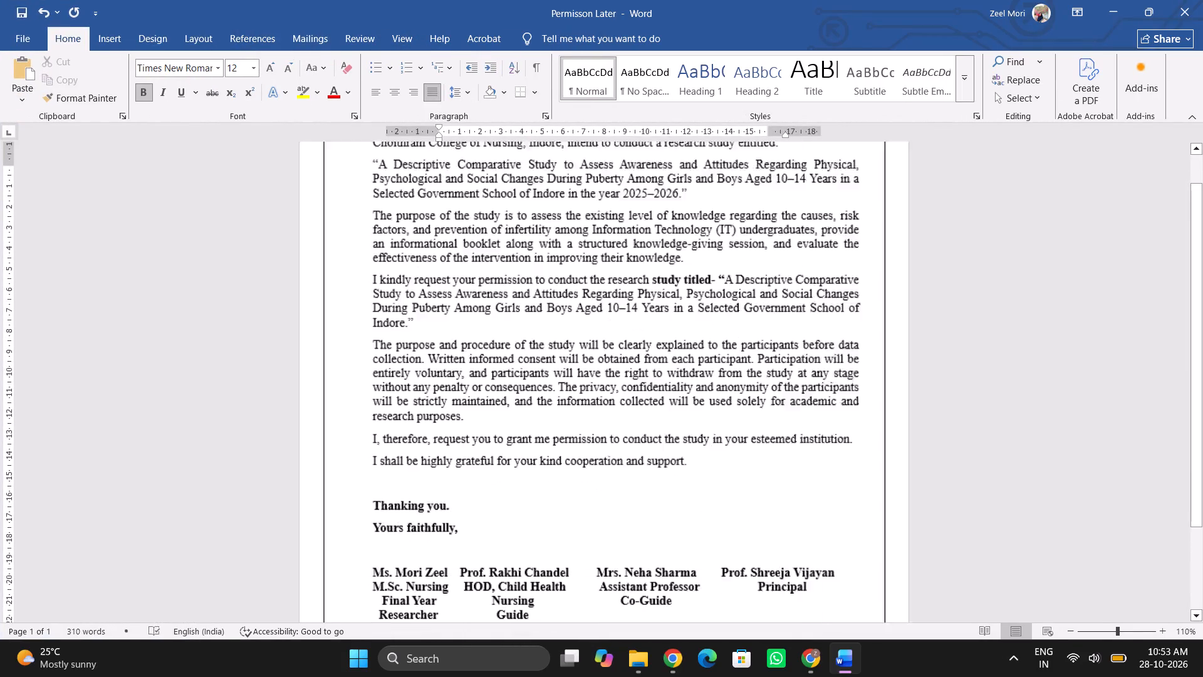
{"action": "scroll", "coordinate": [846, 290], "scroll_direction": "up", "scroll_amount": 1, "text": "ctrl"}
{"action": "scroll", "coordinate": [846, 290], "scroll_direction": "up", "scroll_amount": 1}
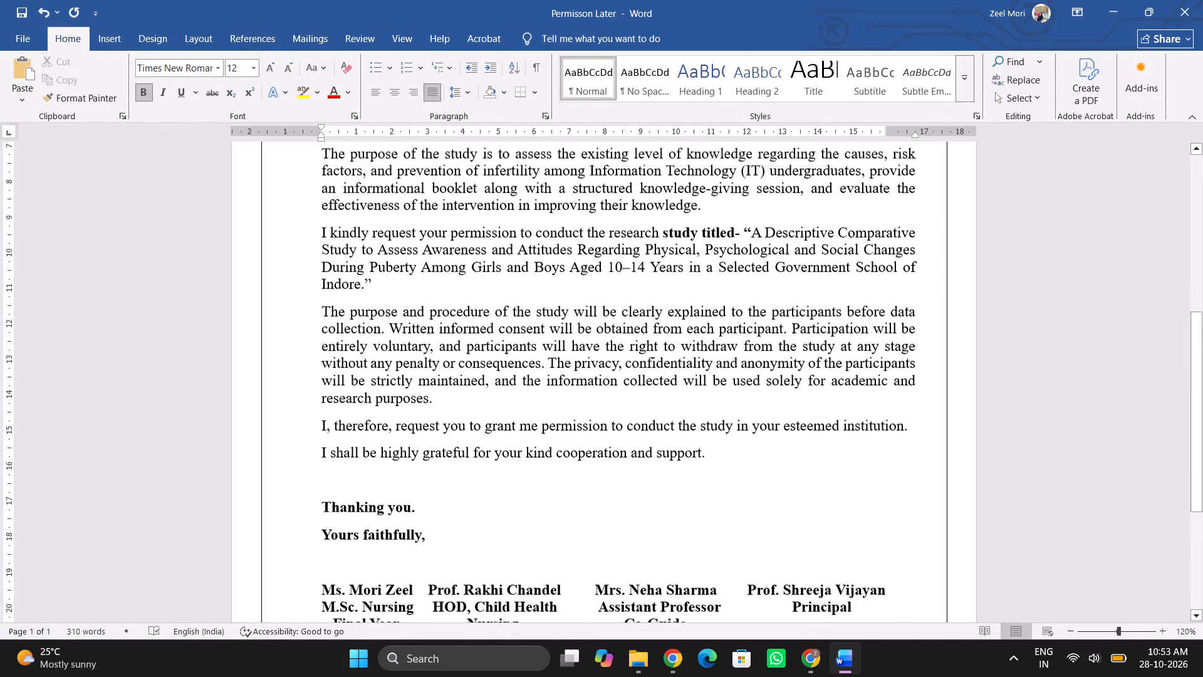
{"action": "scroll", "coordinate": [846, 290], "scroll_direction": "up", "scroll_amount": 2}
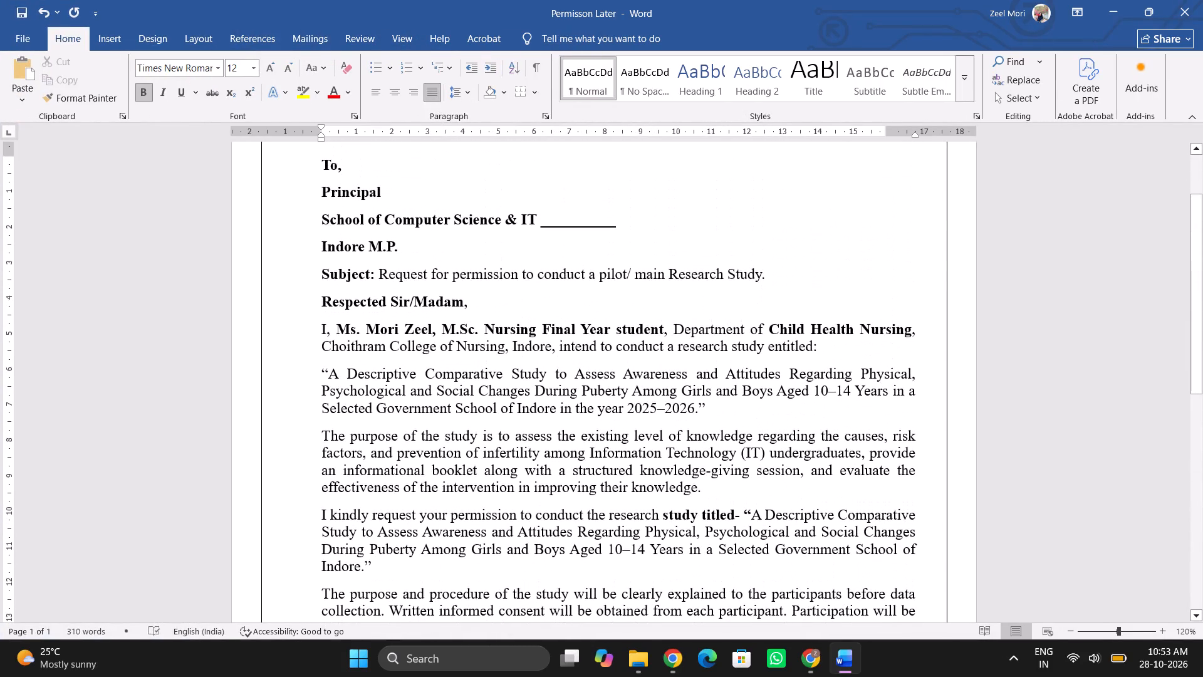
{"action": "scroll", "coordinate": [846, 290], "scroll_direction": "up", "scroll_amount": 1}
{"action": "left_click", "coordinate": [538, 216]}
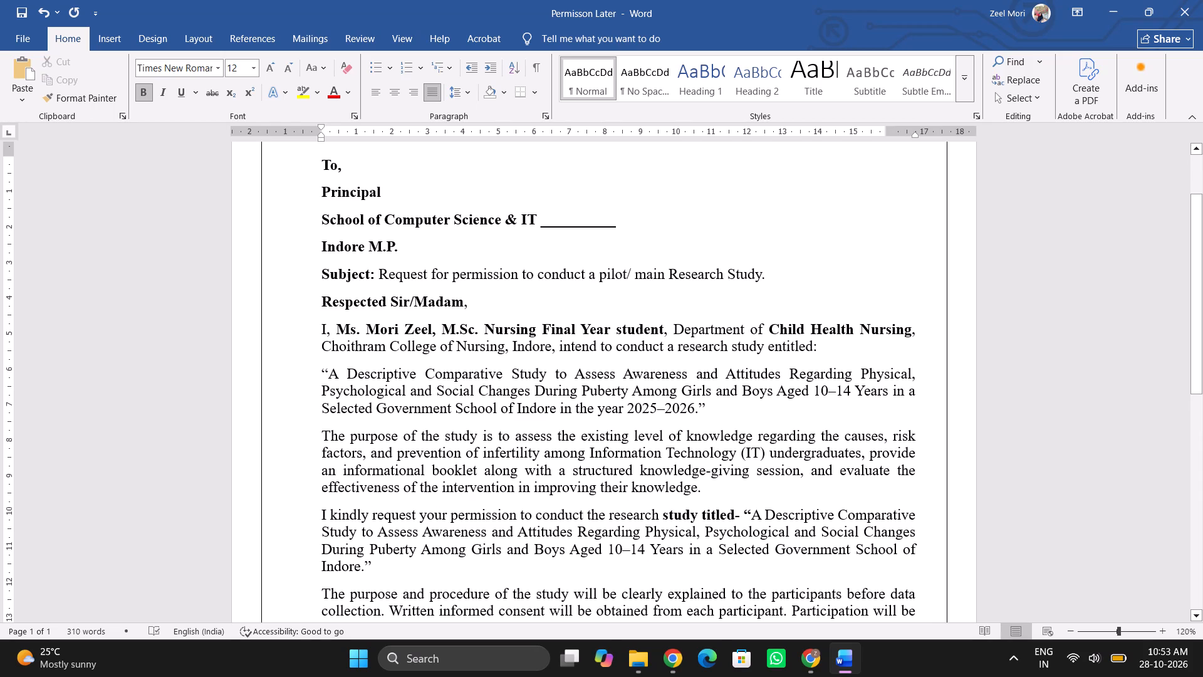
{"action": "key", "text": "BackSpace"}
{"action": "key", "text": "BackSpace"}
{"action": "key", "text": "BackSpace"}
{"action": "key", "text": "BackSpace"}
{"action": "key", "text": "BackSpace"}
{"action": "key", "text": "BackSpace"}
{"action": "key", "text": "BackSpace"}
{"action": "key", "text": "BackSpace"}
{"action": "key", "text": "BackSpace"}
{"action": "key", "text": "BackSpace"}
{"action": "key", "text": "BackSpace"}
{"action": "key", "text": "BackSpace"}
{"action": "key", "text": "BackSpace"}
{"action": "key", "text": "BackSpace"}
{"action": "key", "text": "BackSpace"}
{"action": "key", "text": "BackSpace"}
{"action": "key", "text": "BackSpace"}
{"action": "key", "text": "BackSpace"}
{"action": "key", "text": "BackSpace"}
{"action": "key", "text": "BackSpace"}
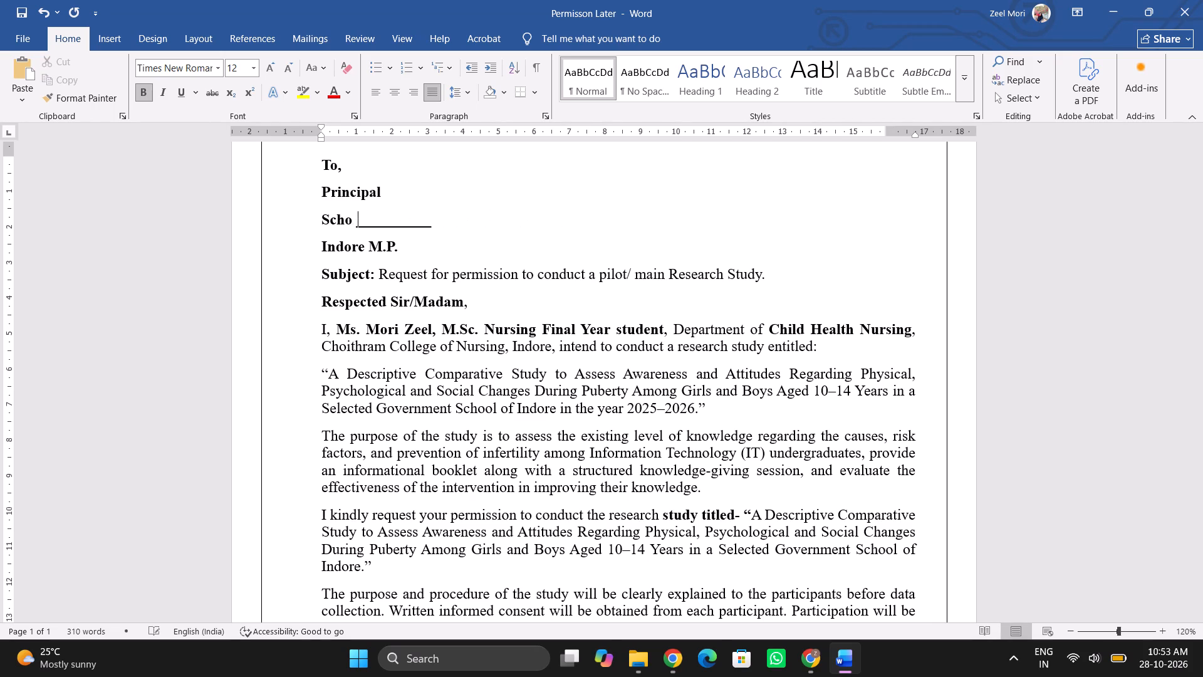
{"action": "key", "text": "BackSpace"}
{"action": "key", "text": "BackSpace"}
{"action": "left_click", "coordinate": [324, 223]}
{"action": "key", "text": "BackSpace"}
Lengthen the blank address line beneath "Principal" by adding 23 underscores at its end.
{"action": "left_click", "coordinate": [397, 223]}
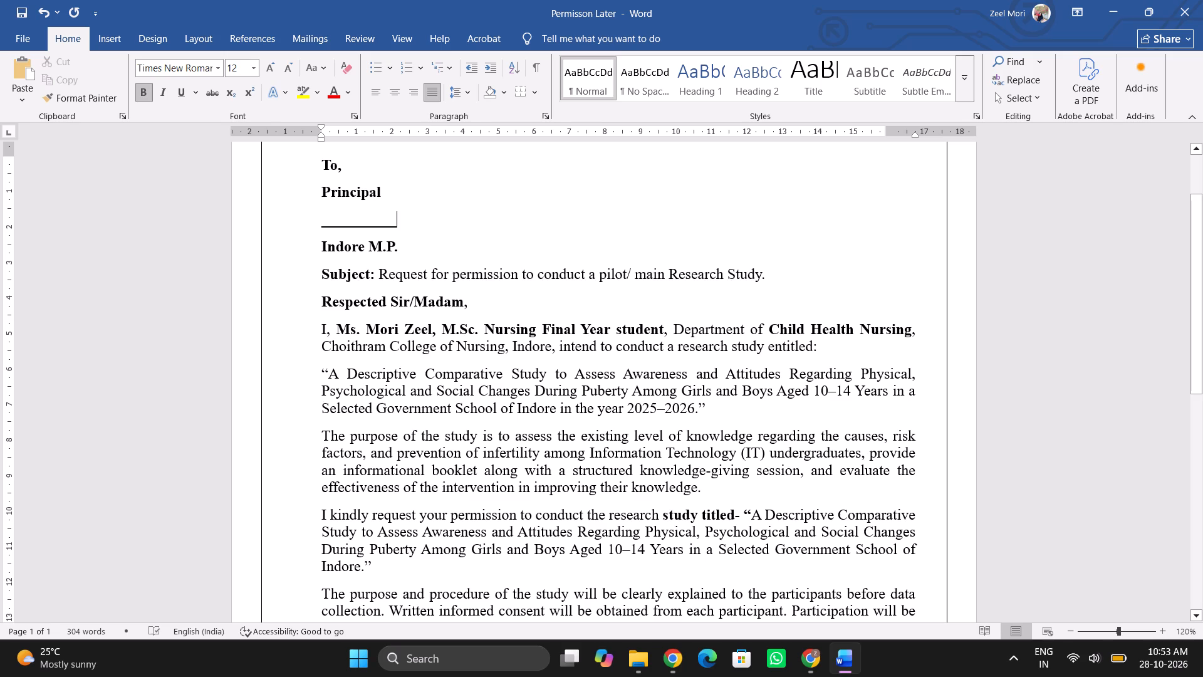
{"action": "key", "text": "shift+underscore"}
{"action": "key", "text": "shift+underscore"}
{"action": "key", "text": "shift+underscore"}
{"action": "key", "text": "shift+underscore"}
{"action": "key", "text": "shift+underscore"}
{"action": "key", "text": "shift+underscore"}
{"action": "key", "text": "shift+underscore"}
{"action": "key", "text": "shift+underscore"}
{"action": "key", "text": "shift+underscore"}
{"action": "key", "text": "shift+underscore"}
{"action": "key", "text": "shift+underscore"}
{"action": "key", "text": "shift+underscore"}
{"action": "key", "text": "shift+underscore"}
{"action": "key", "text": "shift+underscore"}
{"action": "key", "text": "shift+underscore"}
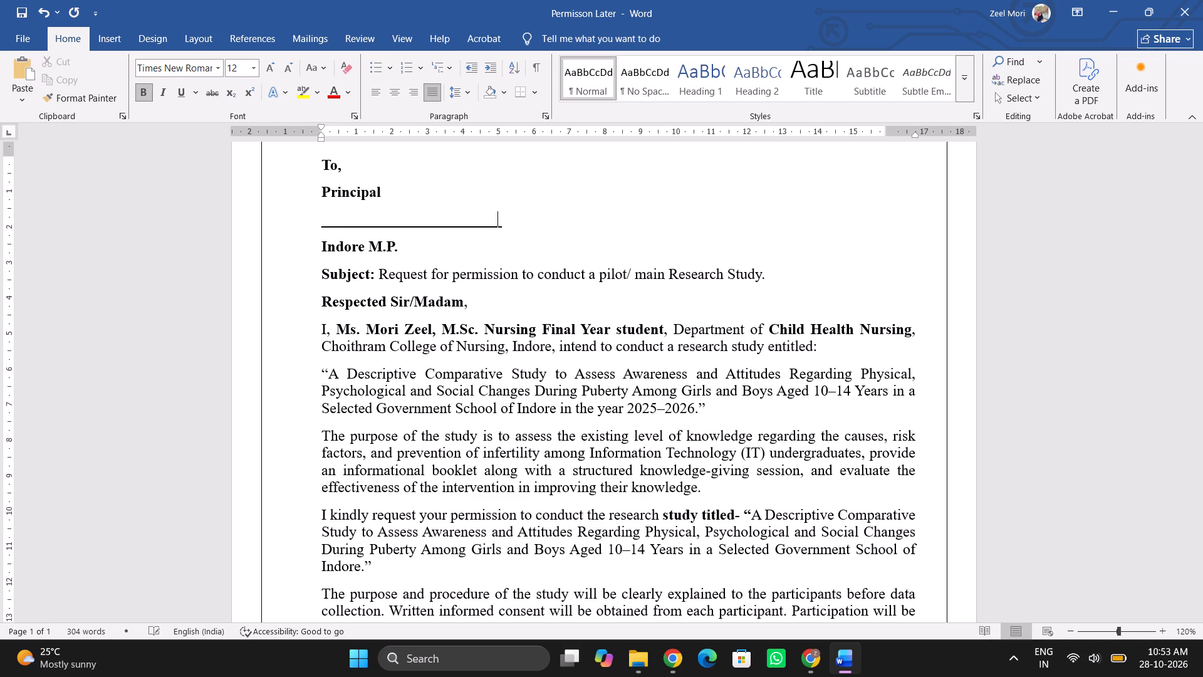
{"action": "key", "text": "shift+underscore"}
{"action": "key", "text": "shift+underscore"}
{"action": "key", "text": "shift+underscore"}
{"action": "key", "text": "shift+underscore"}
{"action": "key", "text": "shift+underscore"}
{"action": "key", "text": "shift+underscore"}
{"action": "key", "text": "shift+underscore"}
{"action": "key", "text": "shift+underscore"}
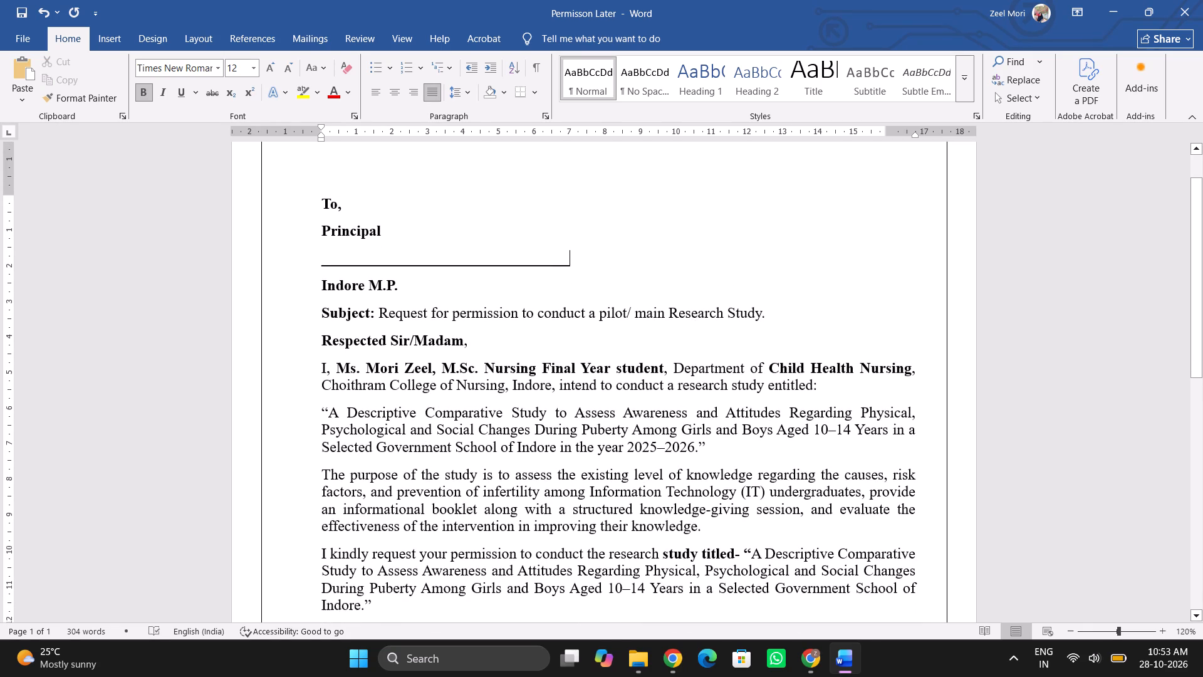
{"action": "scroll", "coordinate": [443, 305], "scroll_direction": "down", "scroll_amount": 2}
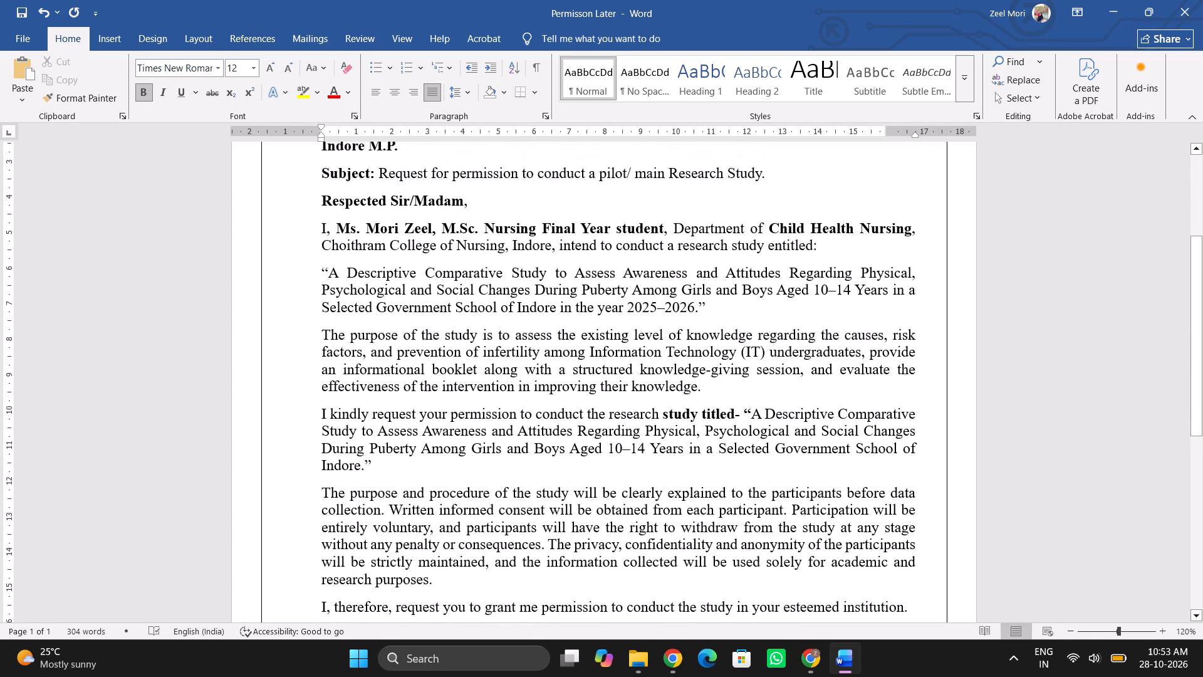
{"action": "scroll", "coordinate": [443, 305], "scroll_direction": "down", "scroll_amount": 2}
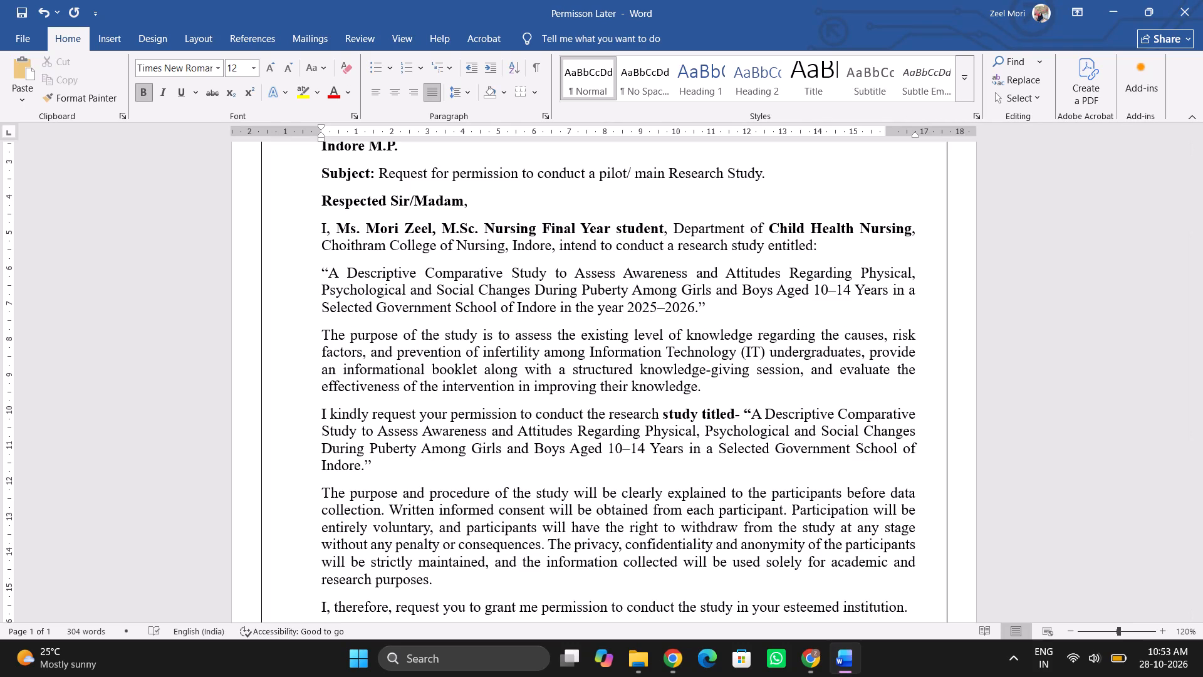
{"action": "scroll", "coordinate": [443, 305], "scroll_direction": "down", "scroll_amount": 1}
In File Explorer, open the document "LETTER SEEKING PERMISSION FOR CONDUCTING PILOT STUDY" from the PPT folder inside PAEDIATRIC HEALTH NURSING's RESEARCH folder.
{"action": "left_click", "coordinate": [1150, 0]}
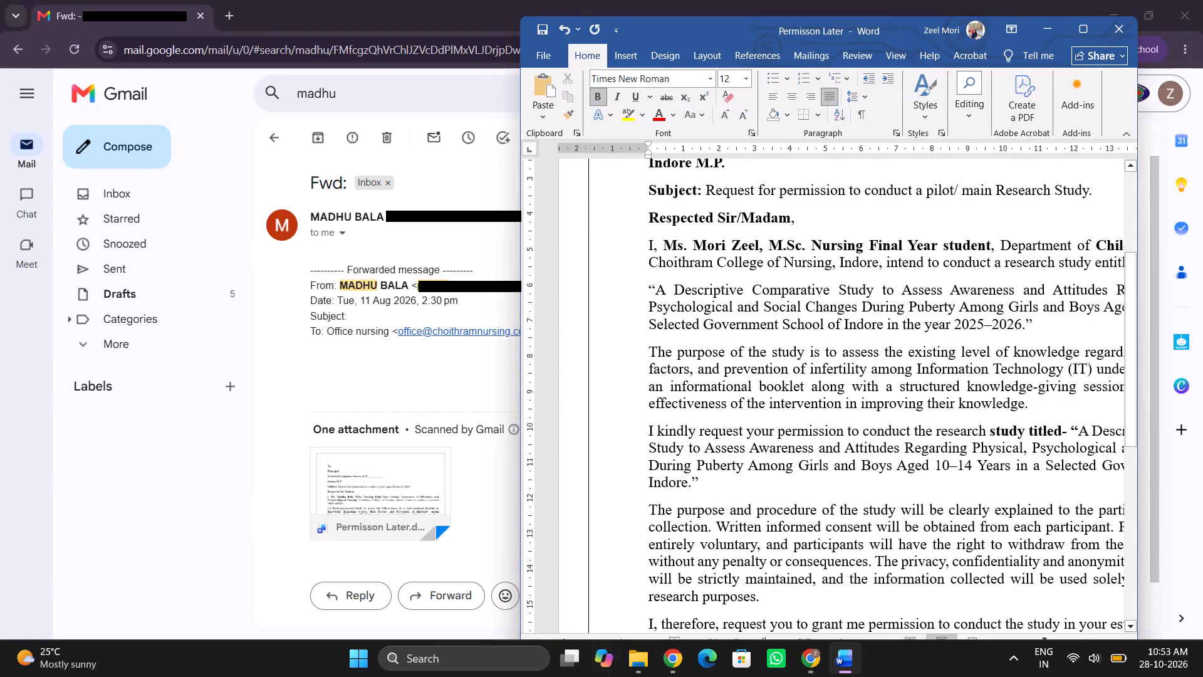
{"action": "left_click", "coordinate": [640, 658]}
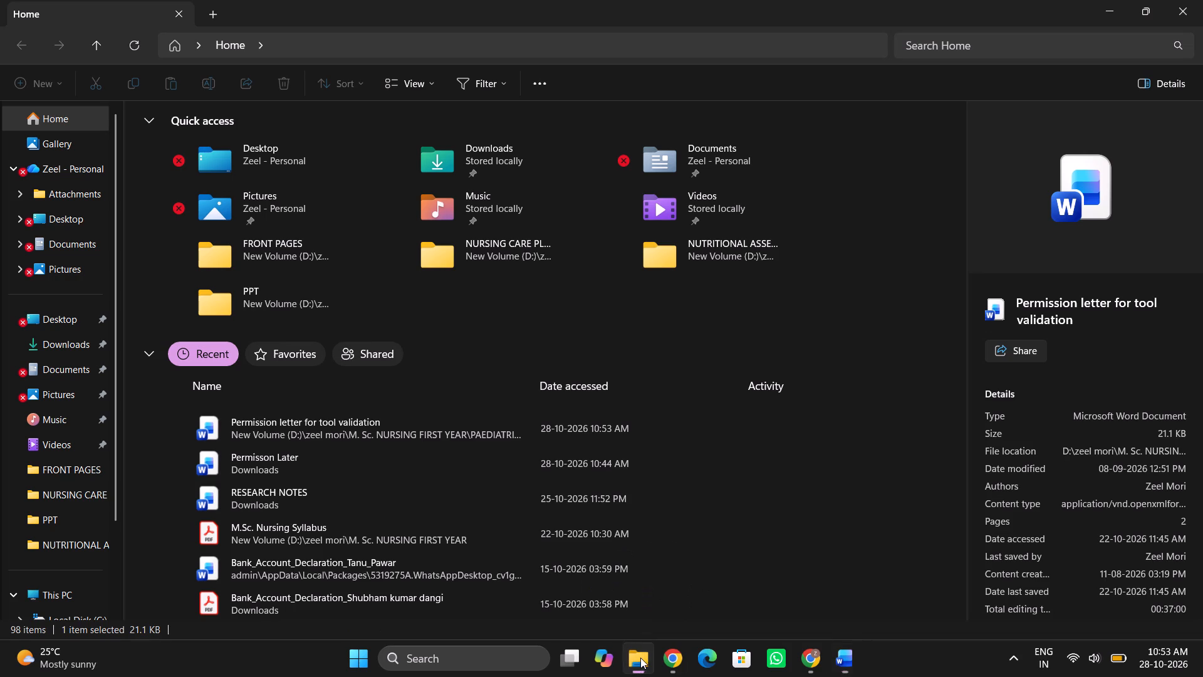
{"action": "double_click", "coordinate": [515, 265]}
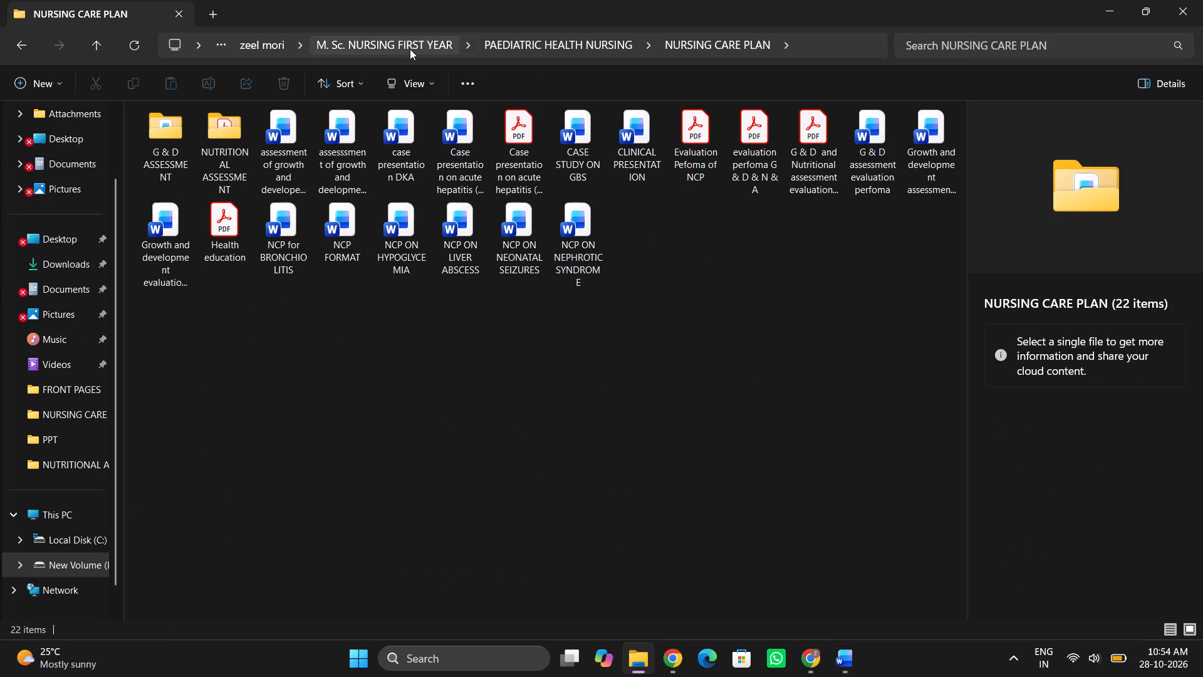
{"action": "left_click", "coordinate": [412, 48]}
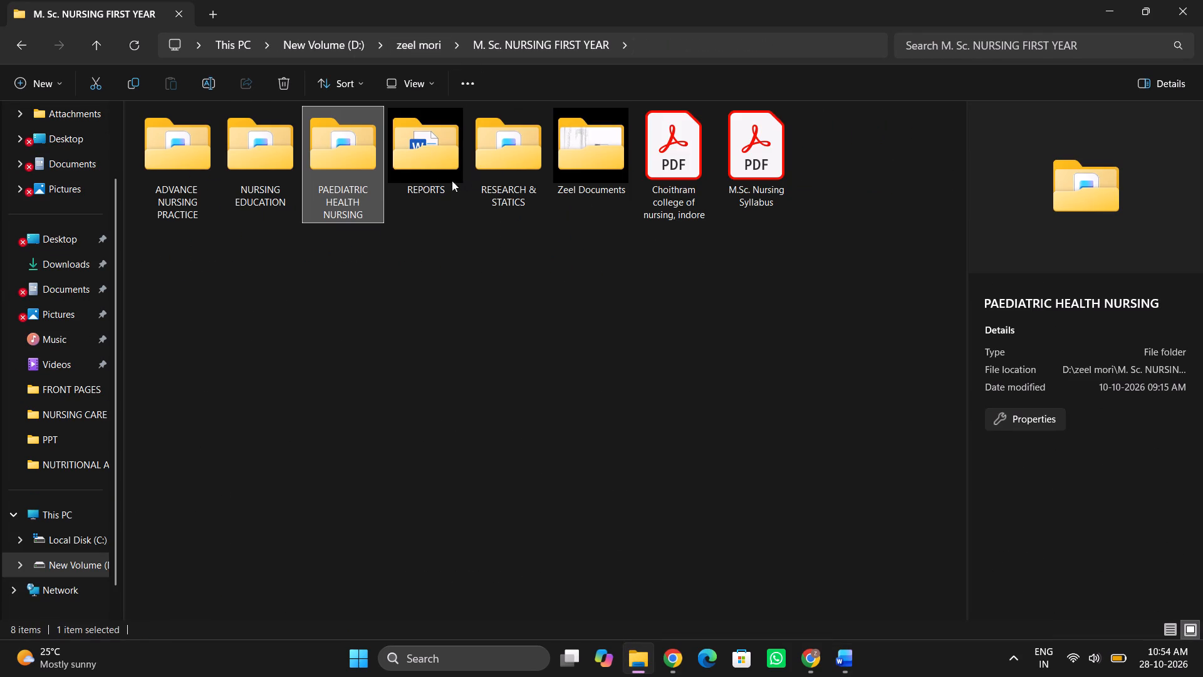
{"action": "double_click", "coordinate": [358, 194]}
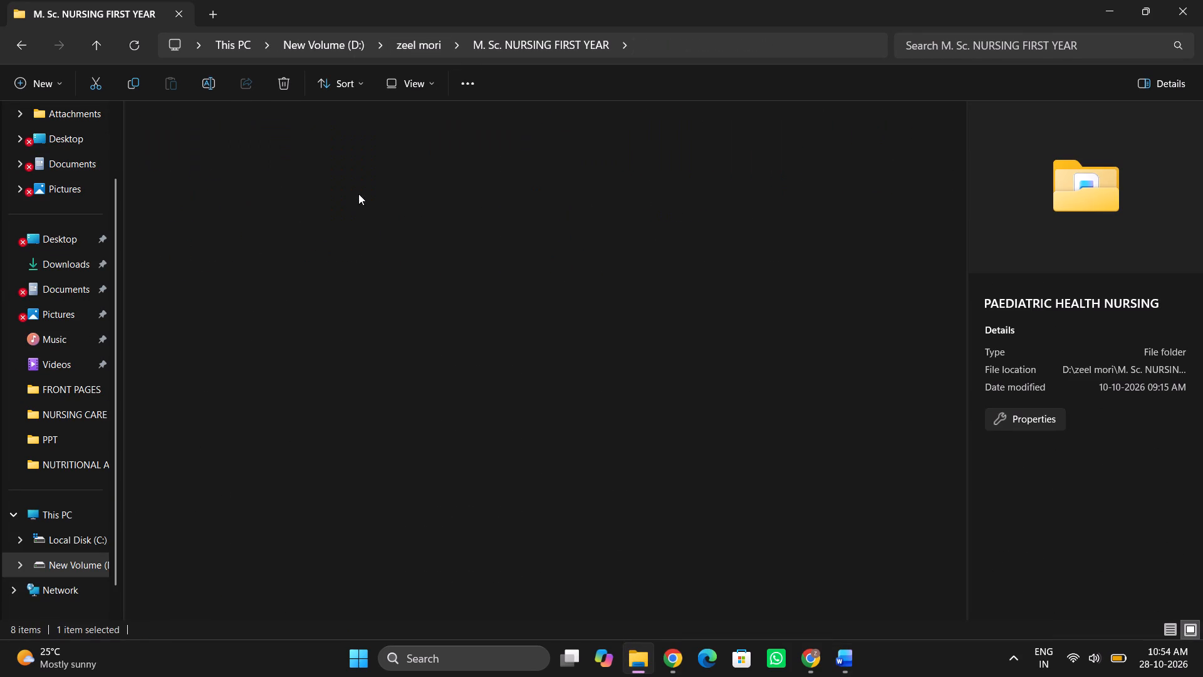
{"action": "double_click", "coordinate": [586, 149]}
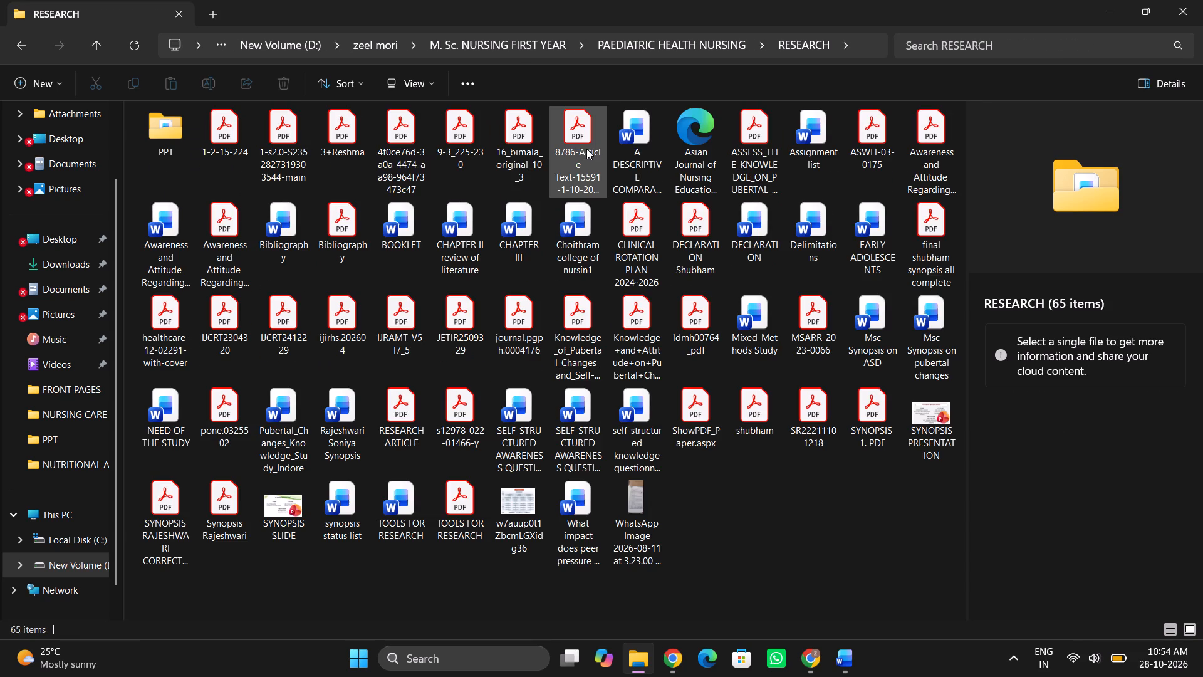
{"action": "double_click", "coordinate": [187, 146]}
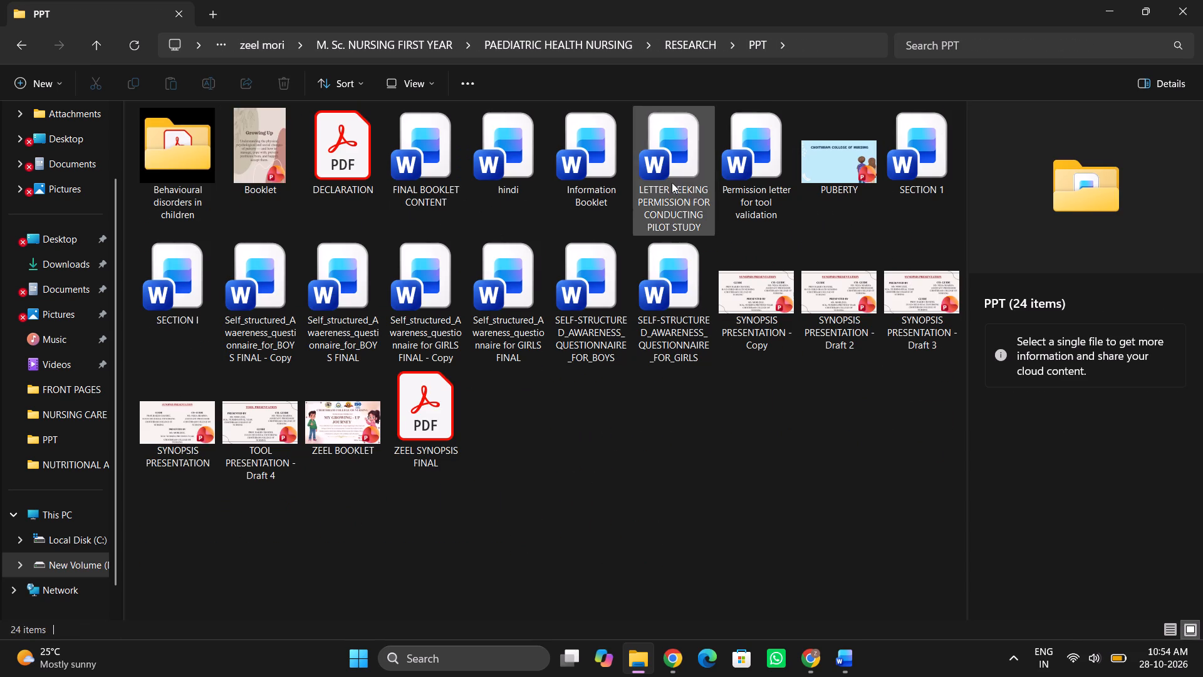
{"action": "double_click", "coordinate": [689, 192]}
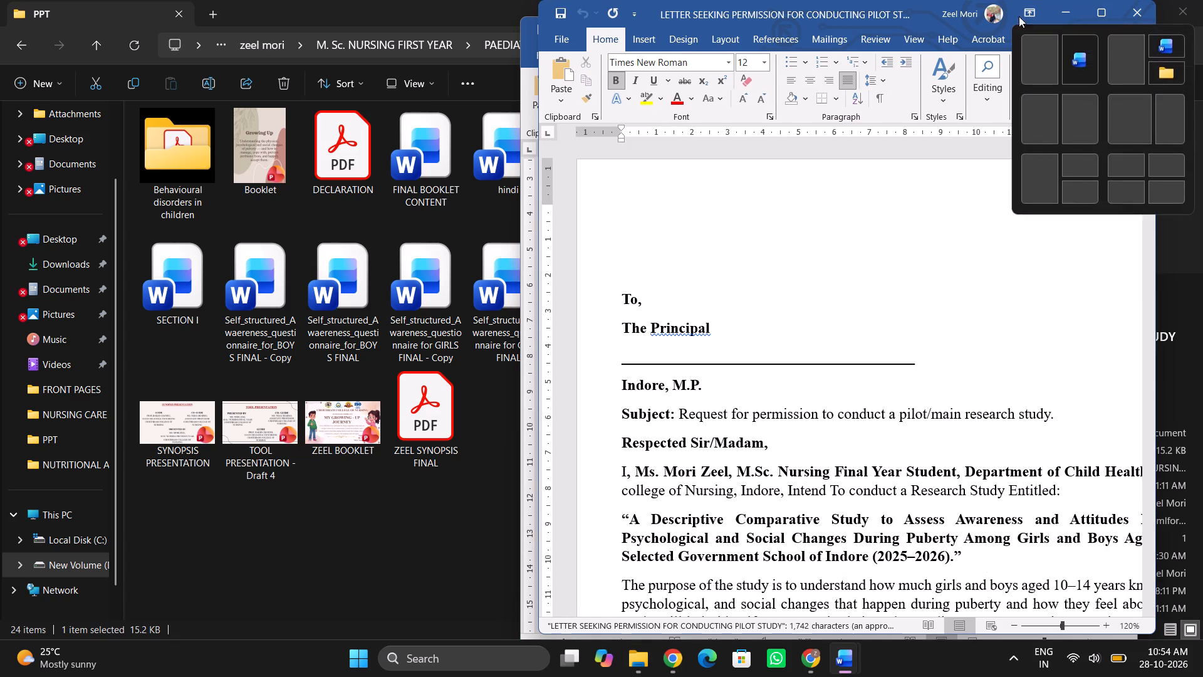
Arrange the pilot-study permission letter and the "Permisson Later" document side by side to compare their text.
{"action": "left_click_drag", "start_coordinate": [912, 16], "coordinate": [395, 8]}
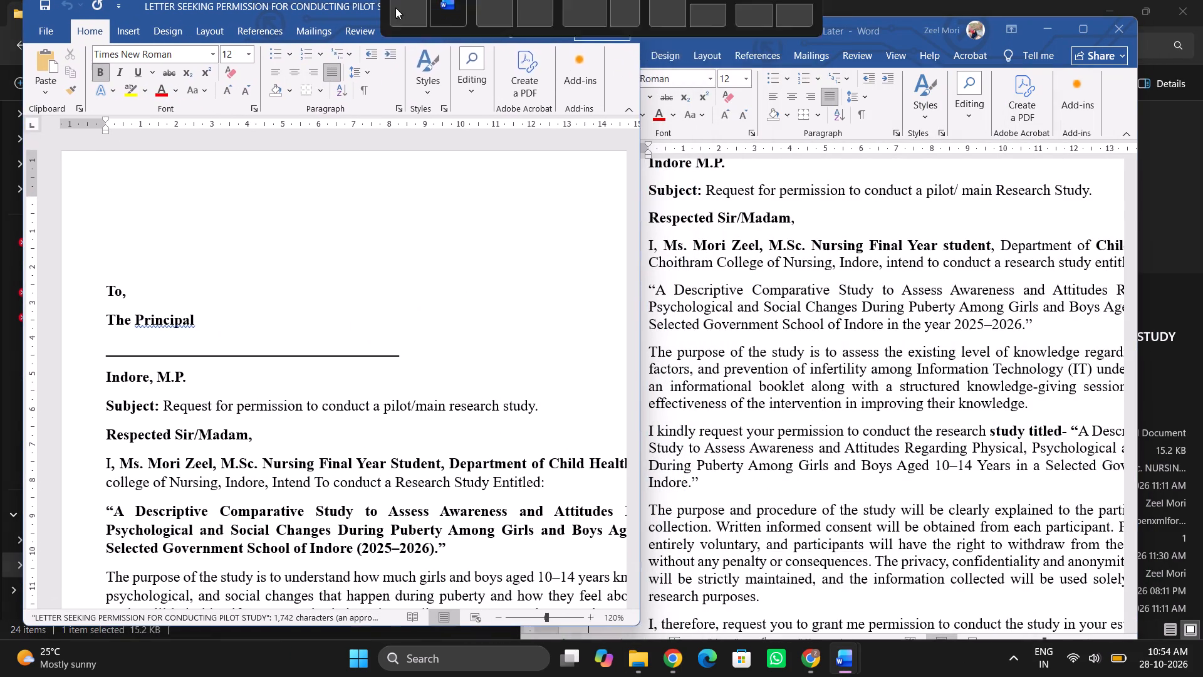
{"action": "left_click_drag", "start_coordinate": [395, 8], "coordinate": [395, 8]}
{"action": "scroll", "coordinate": [407, 323], "scroll_direction": "down", "scroll_amount": 4, "text": "ctrl"}
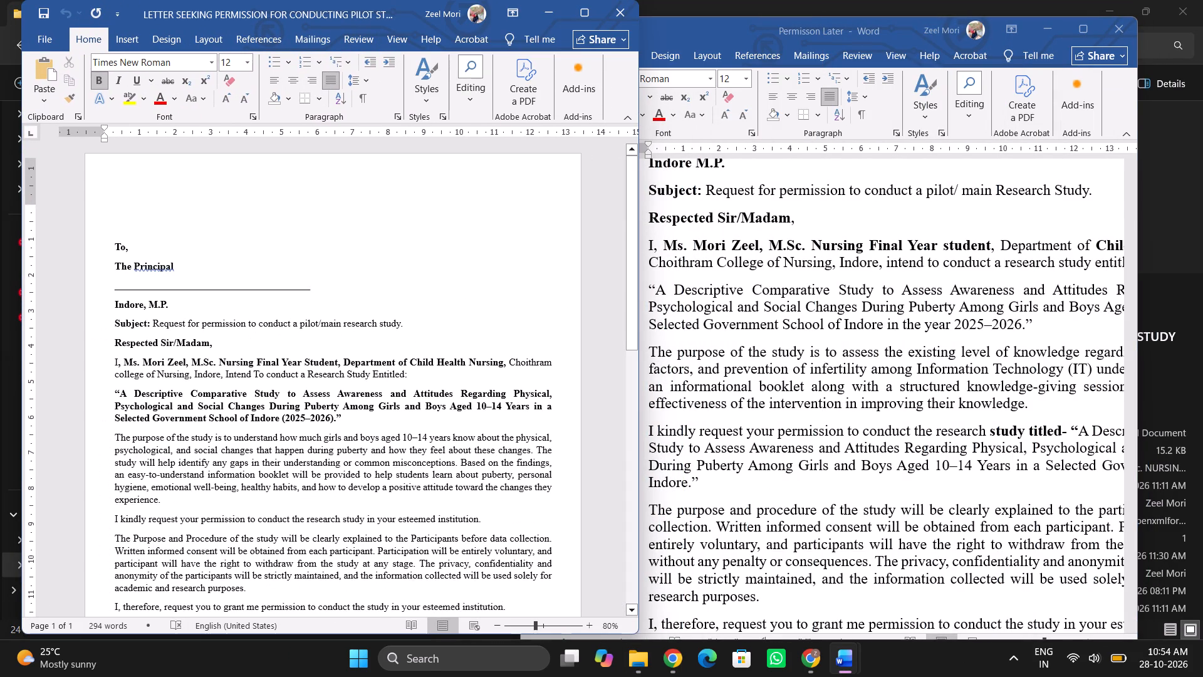
{"action": "scroll", "coordinate": [791, 352], "scroll_direction": "down", "scroll_amount": 3, "text": "ctrl"}
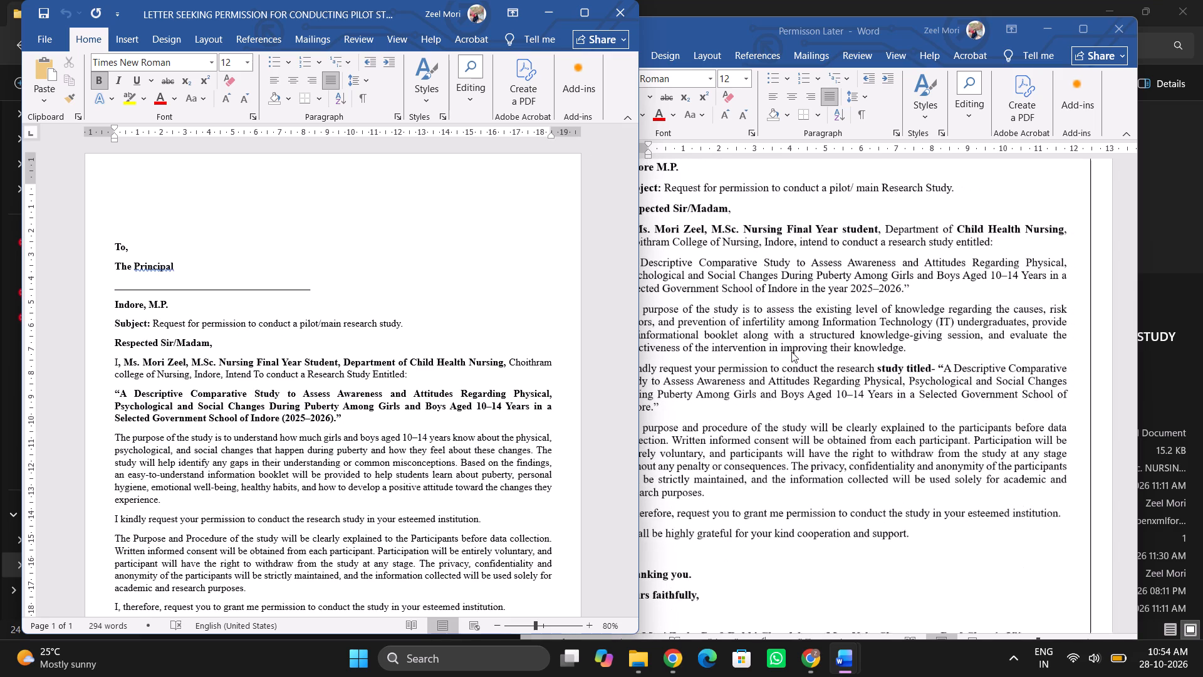
{"action": "scroll", "coordinate": [791, 352], "scroll_direction": "right", "scroll_amount": 1}
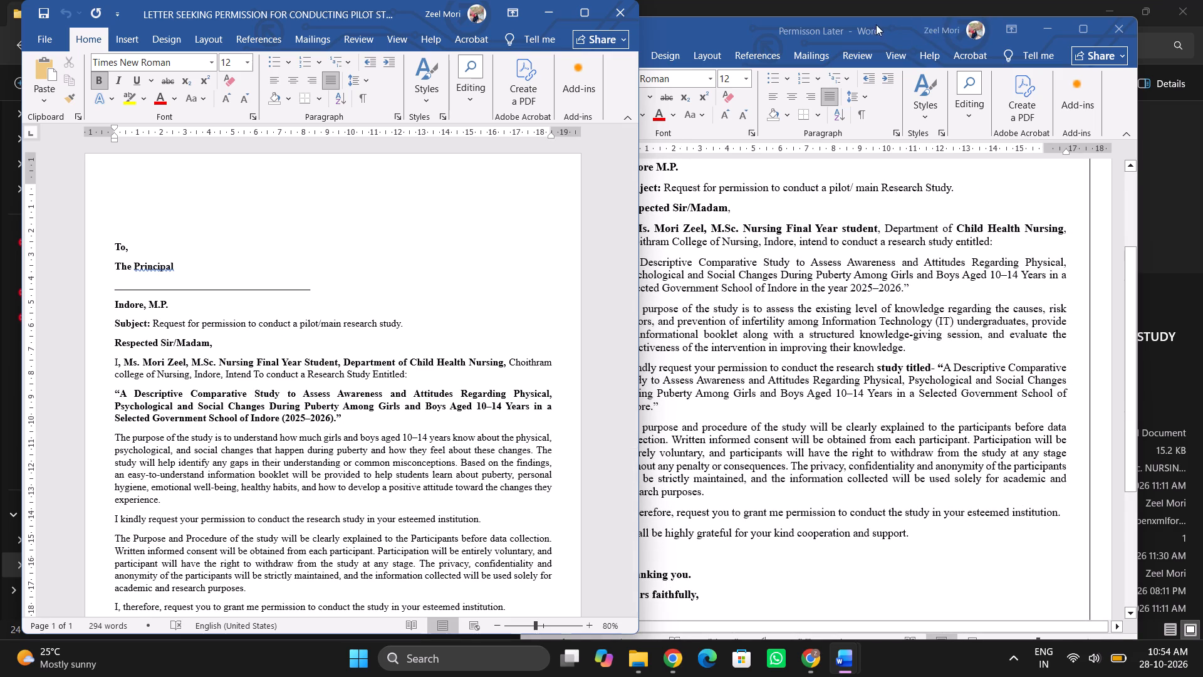
{"action": "left_click_drag", "start_coordinate": [752, 29], "coordinate": [855, 14]}
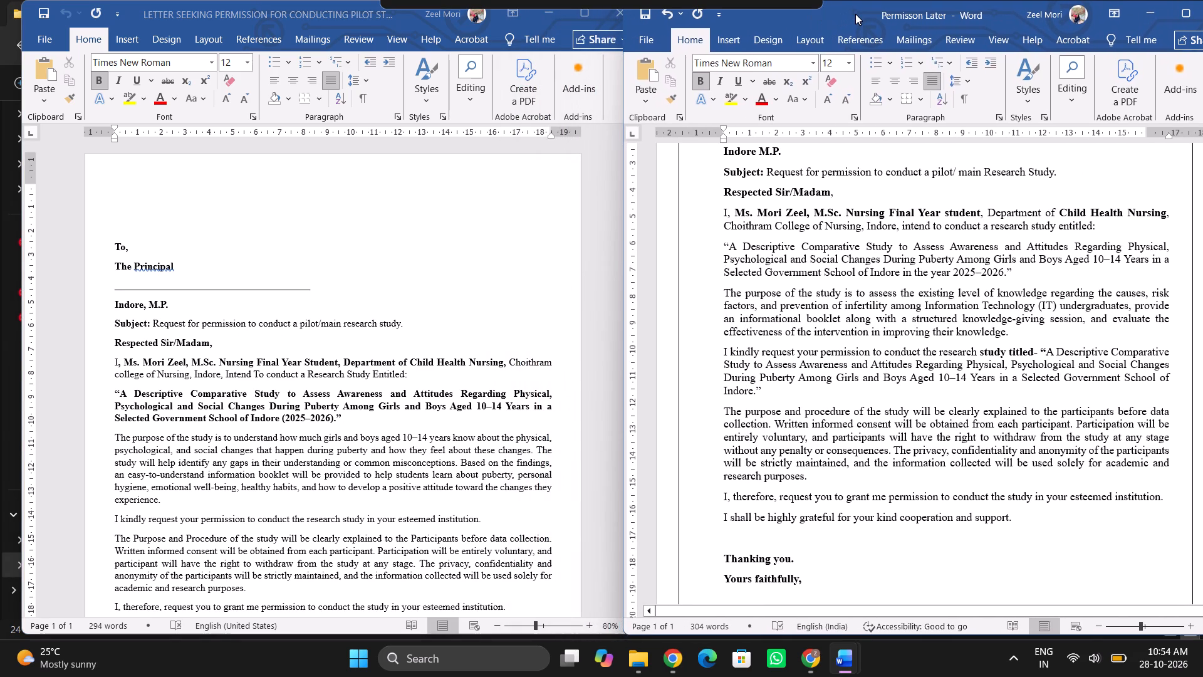
{"action": "left_click_drag", "start_coordinate": [855, 14], "coordinate": [856, 14]}
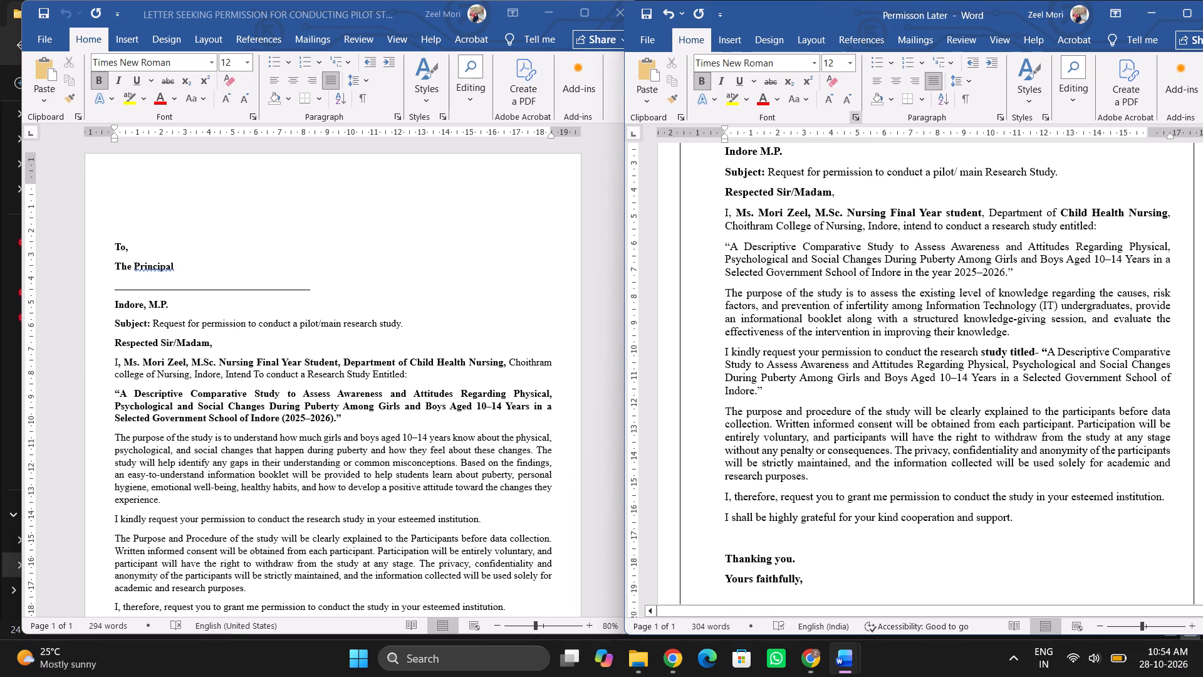
Bold the quoted study title ending "in the year 2025–2026" in the "Permisson Later" document.
{"action": "left_click_drag", "start_coordinate": [1019, 271], "coordinate": [996, 268]}
{"action": "left_click_drag", "start_coordinate": [996, 268], "coordinate": [721, 248]}
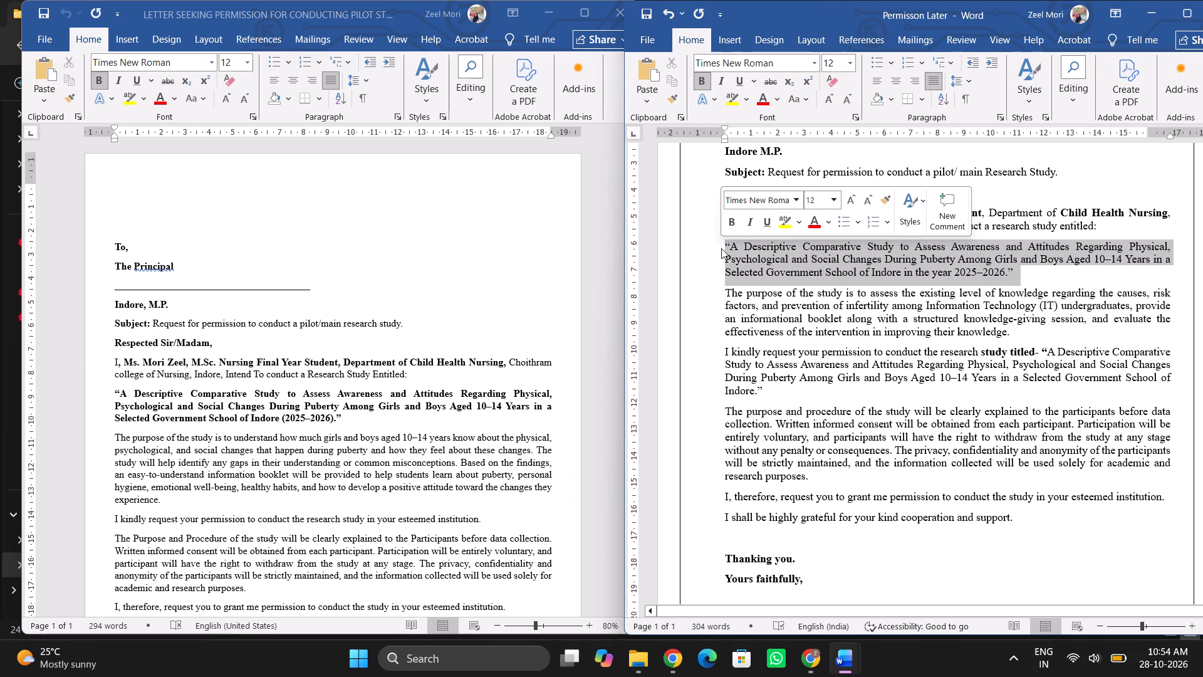
{"action": "left_click", "coordinate": [732, 219]}
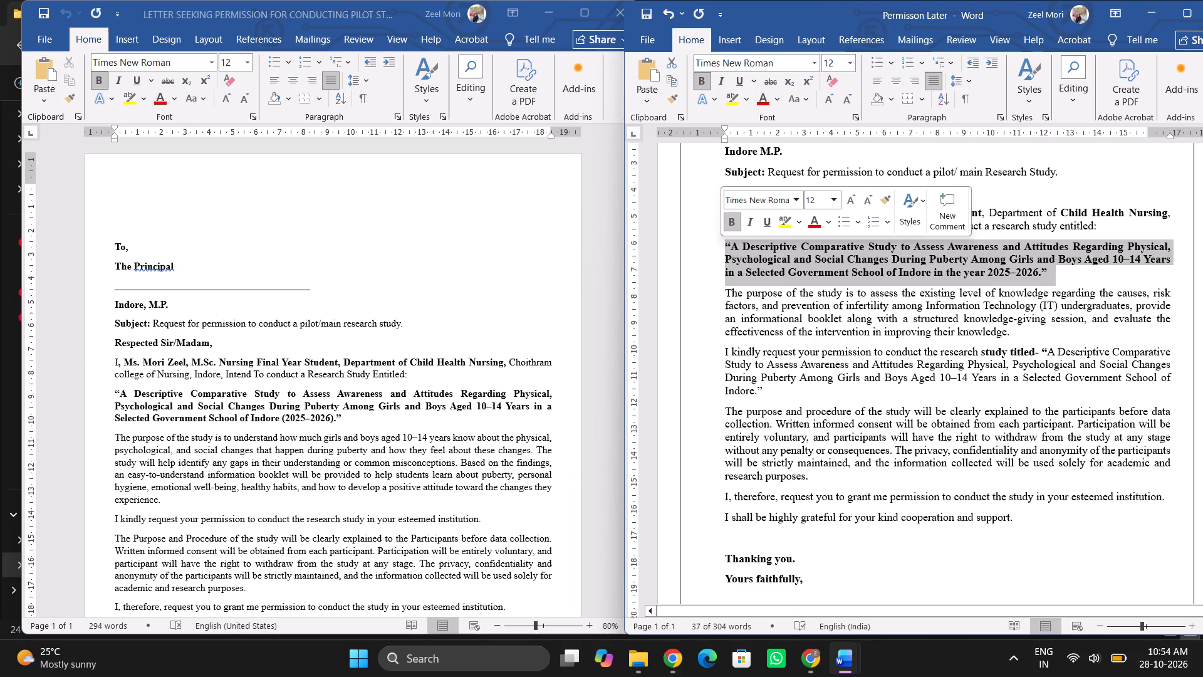
{"action": "left_click", "coordinate": [831, 360]}
Replace the infertility purpose paragraph in "Permisson Later" with the "The purpose of the study" paragraph copied from the pilot-study letter.
{"action": "scroll", "coordinate": [487, 462], "scroll_direction": "down", "scroll_amount": 1}
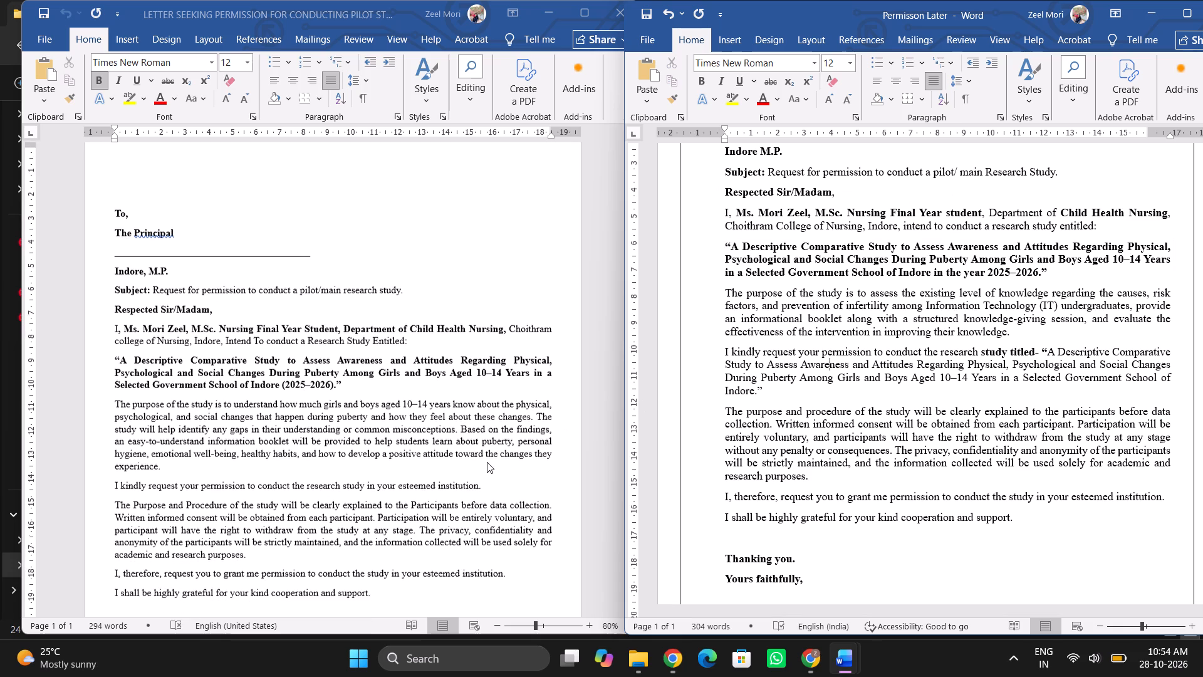
{"action": "scroll", "coordinate": [487, 462], "scroll_direction": "down", "scroll_amount": 1}
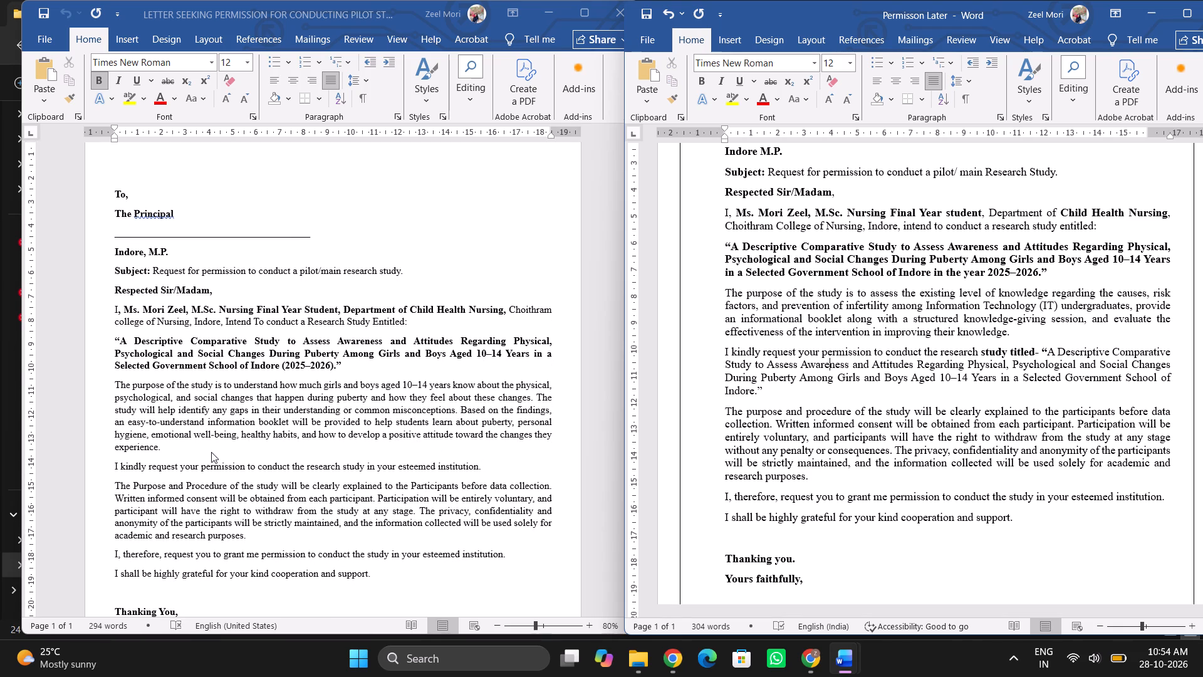
{"action": "left_click", "coordinate": [211, 452]}
{"action": "left_click_drag", "start_coordinate": [175, 449], "coordinate": [117, 384]}
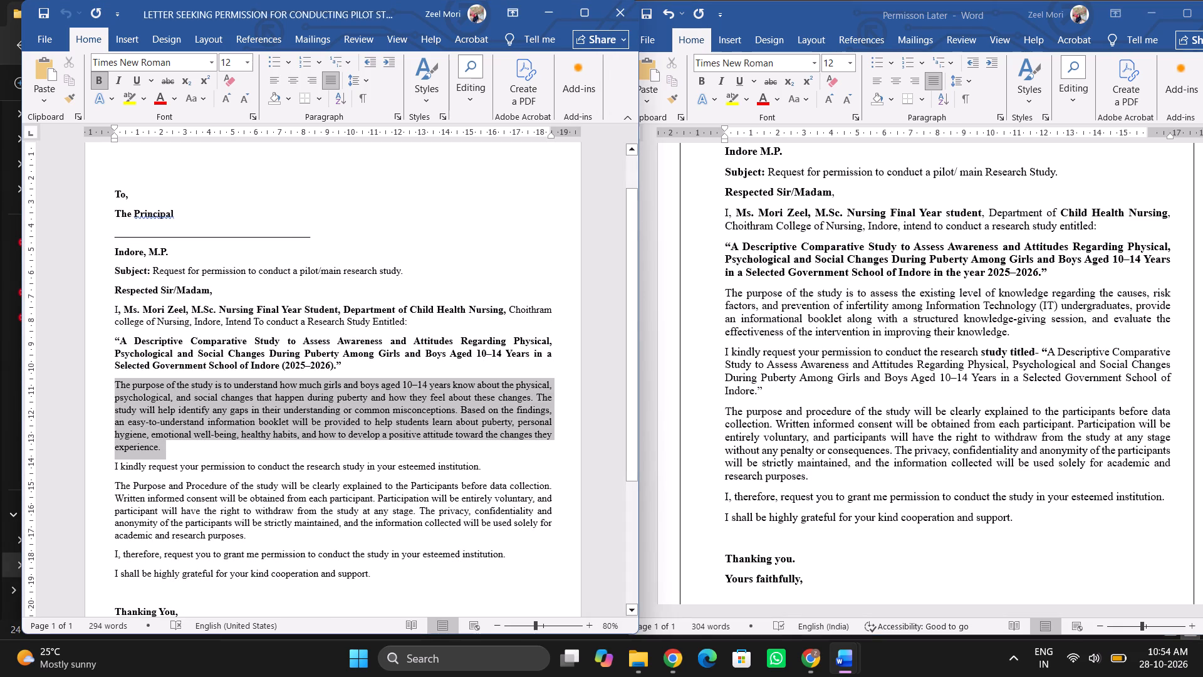
{"action": "left_click_drag", "start_coordinate": [117, 384], "coordinate": [117, 384]}
{"action": "right_click", "coordinate": [117, 384]}
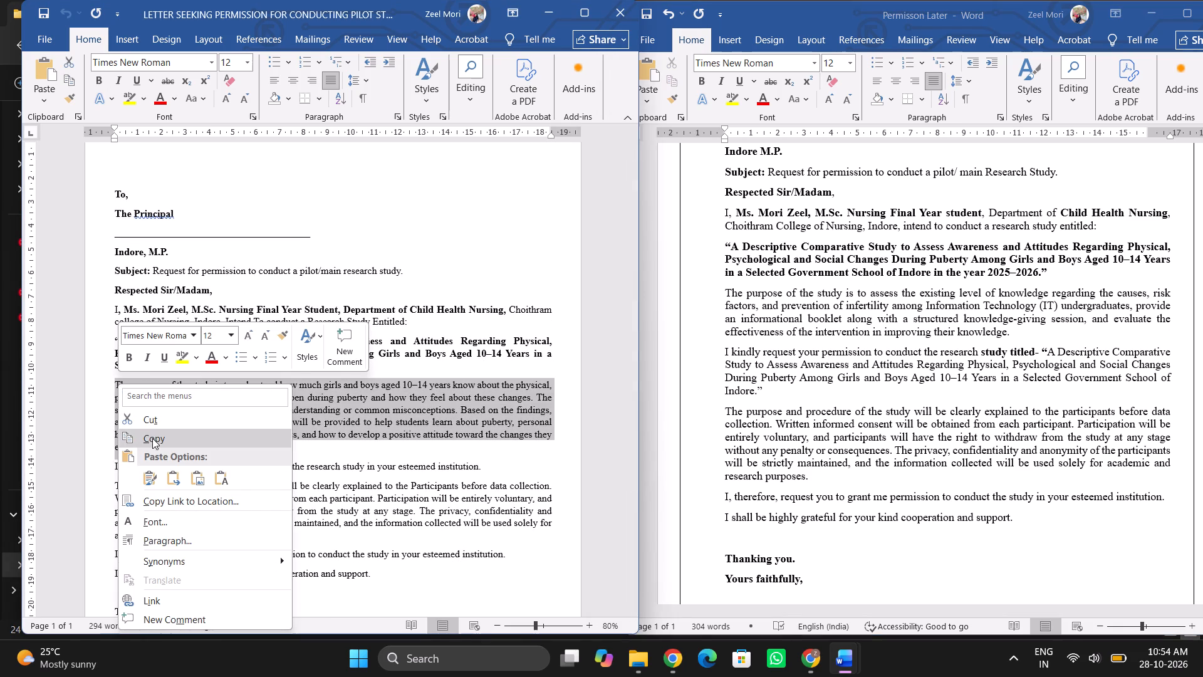
{"action": "left_click", "coordinate": [152, 438]}
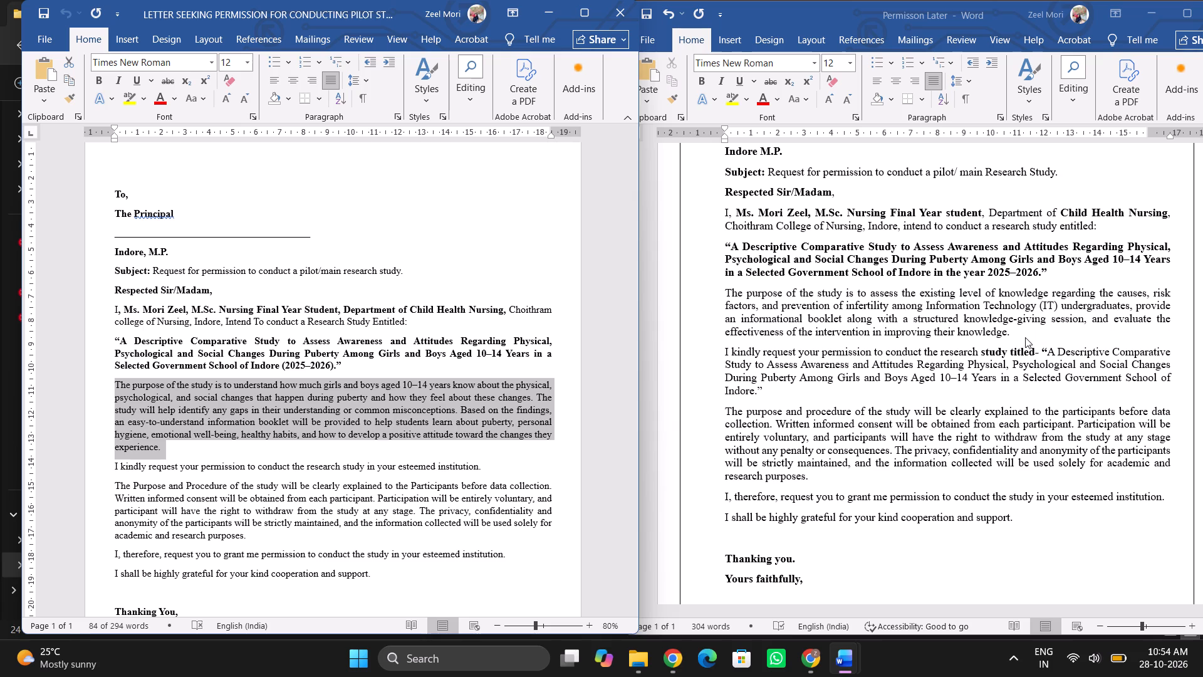
{"action": "left_click", "coordinate": [1025, 337]}
{"action": "left_click_drag", "start_coordinate": [1020, 335], "coordinate": [734, 295]}
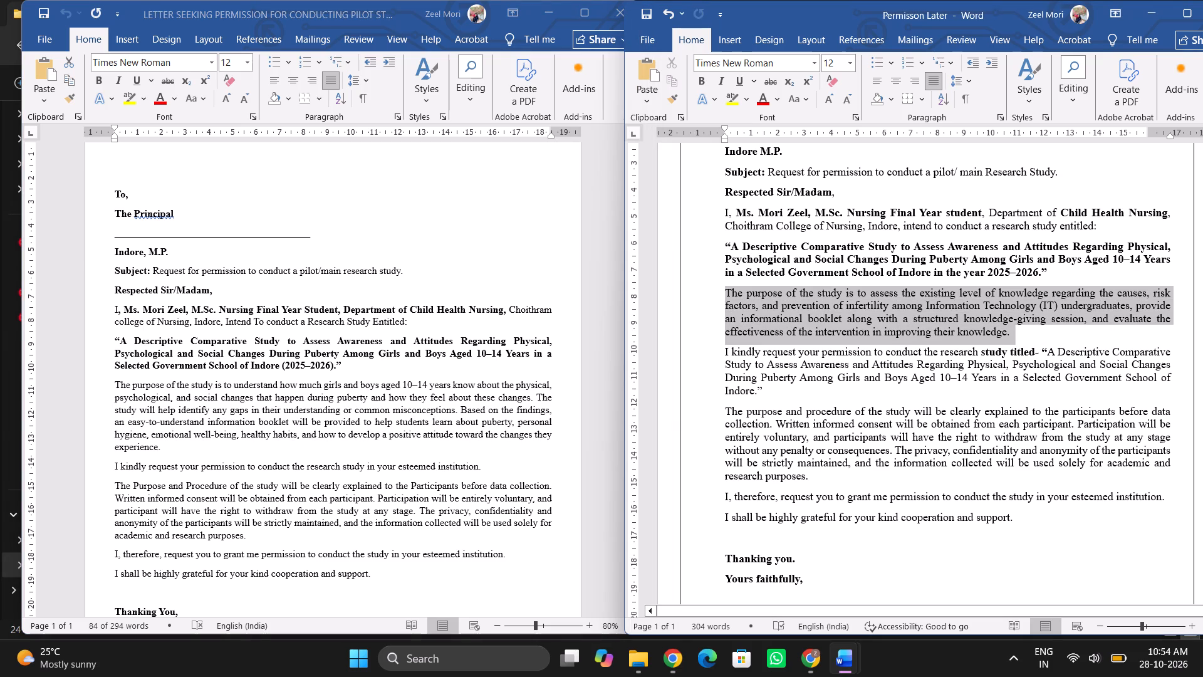
{"action": "left_click_drag", "start_coordinate": [734, 295], "coordinate": [727, 295]}
{"action": "right_click", "coordinate": [727, 295]}
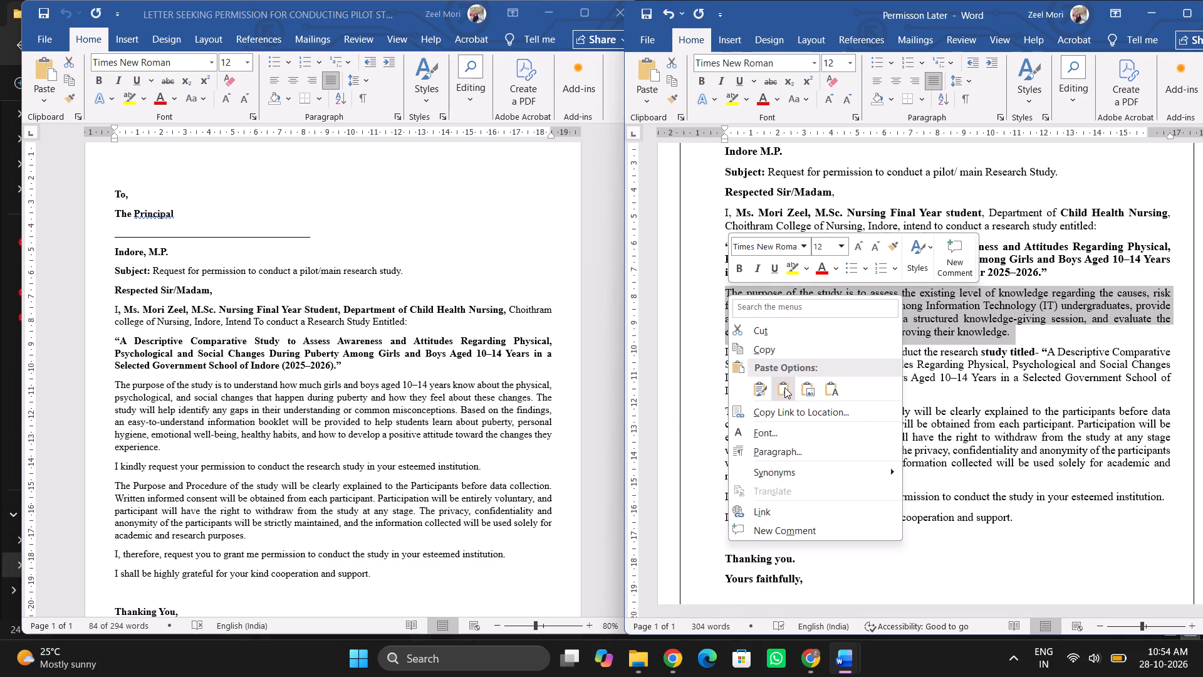
{"action": "left_click", "coordinate": [784, 387]}
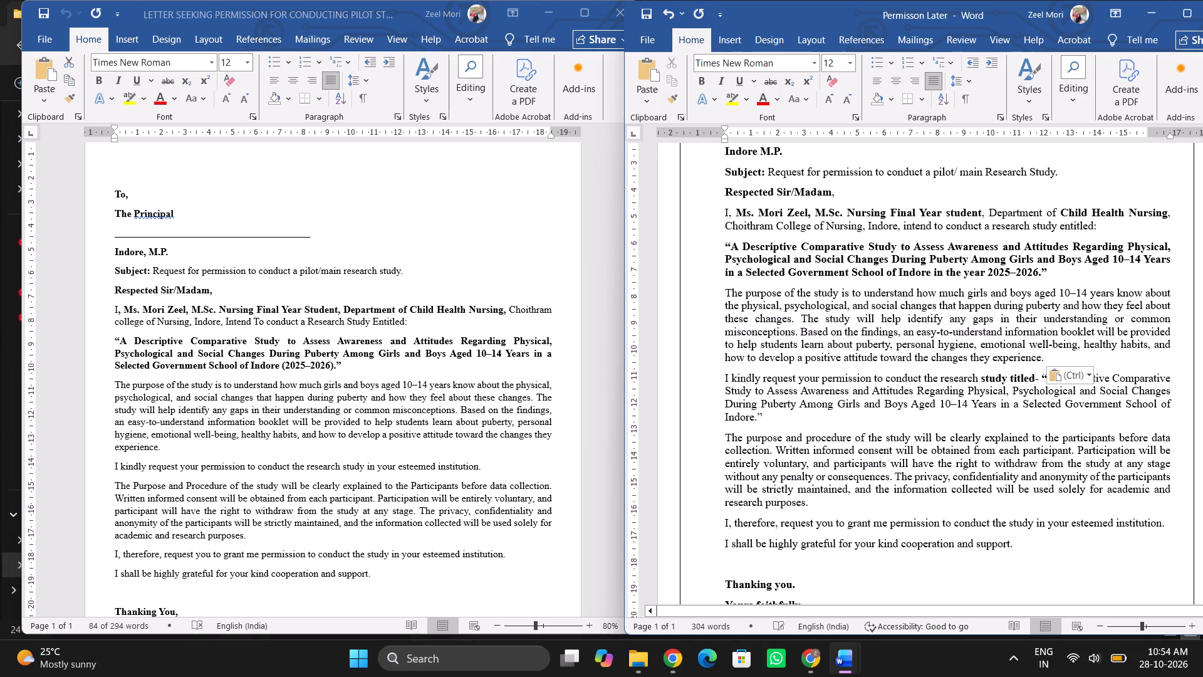
Replace "study titled-" and the repeated title in the permission request sentence with "study in your esteemed institution.".
{"action": "scroll", "coordinate": [419, 466], "scroll_direction": "down", "scroll_amount": 1}
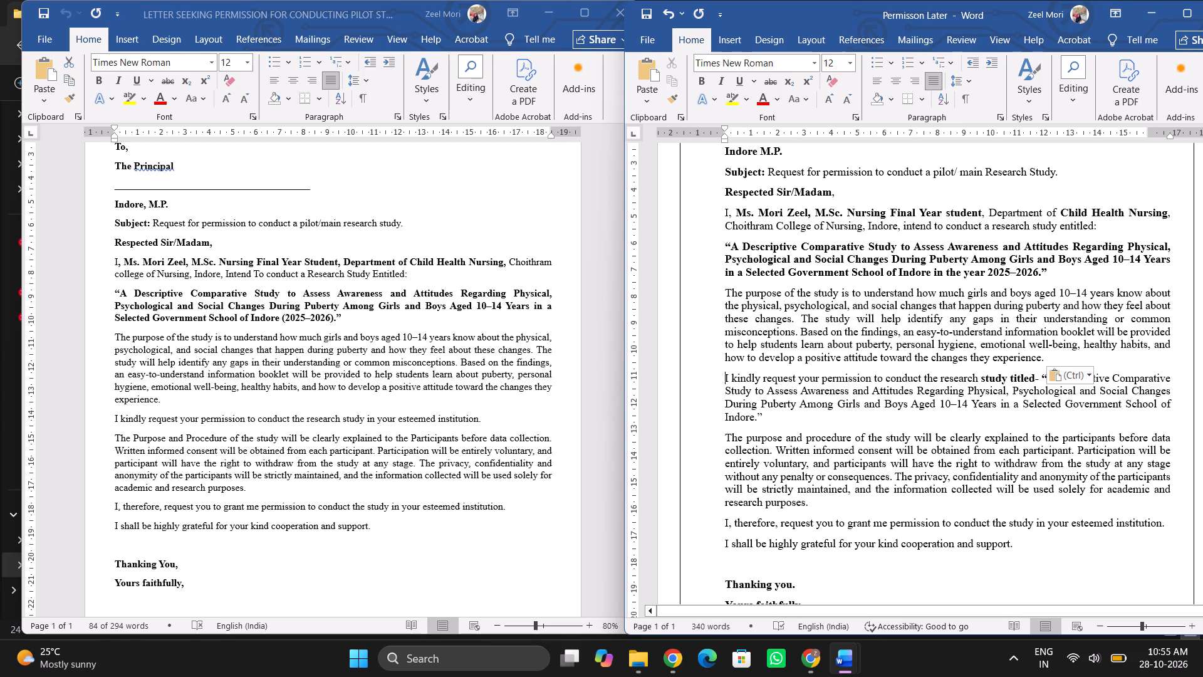
{"action": "left_click_drag", "start_coordinate": [981, 379], "coordinate": [979, 405]}
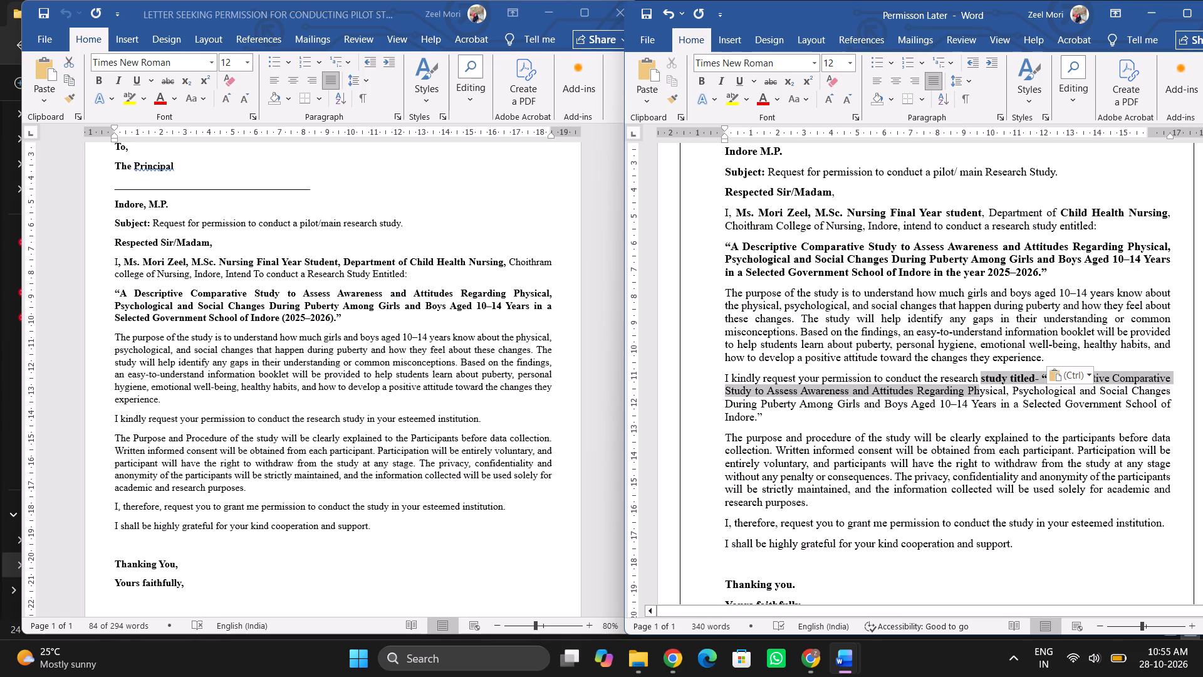
{"action": "left_click_drag", "start_coordinate": [979, 405], "coordinate": [977, 417]}
{"action": "key", "text": "BackSpace"}
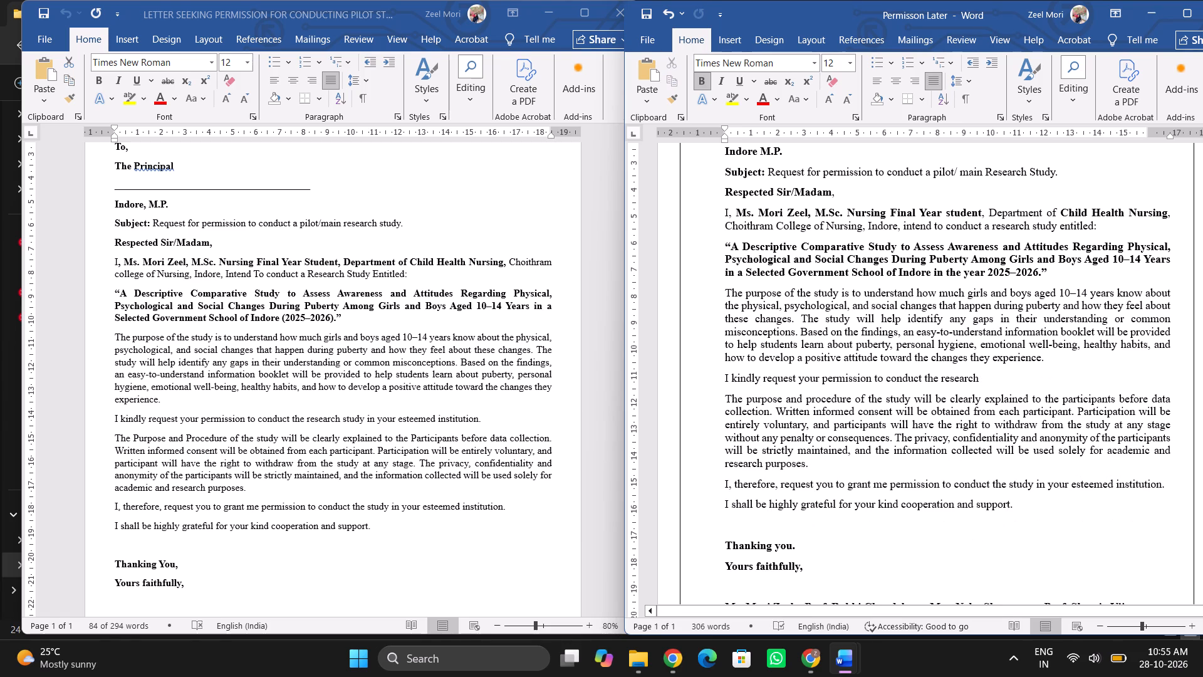
{"action": "key", "text": "BackSpace"}
{"action": "key", "text": "space"}
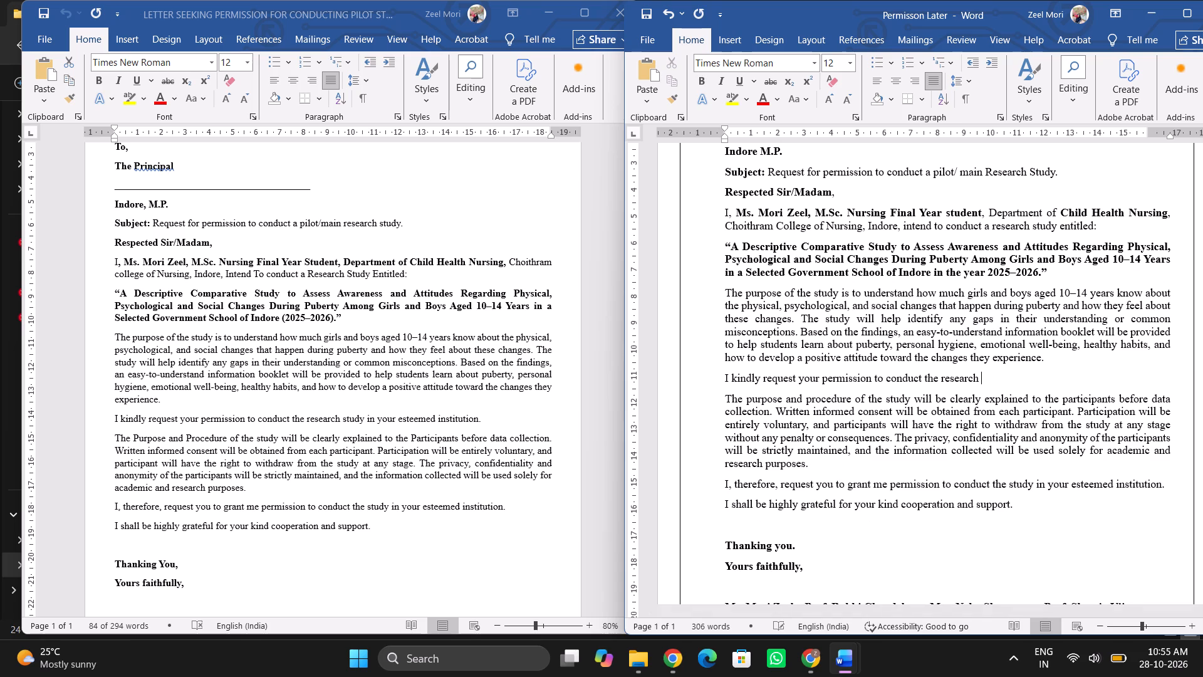
{"action": "type", "text": "study"}
{"action": "key", "text": "space"}
{"action": "key", "text": "i"}
{"action": "type", "text": "n your"}
{"action": "key", "text": "space"}
{"action": "type", "text": "esteemed institution"}
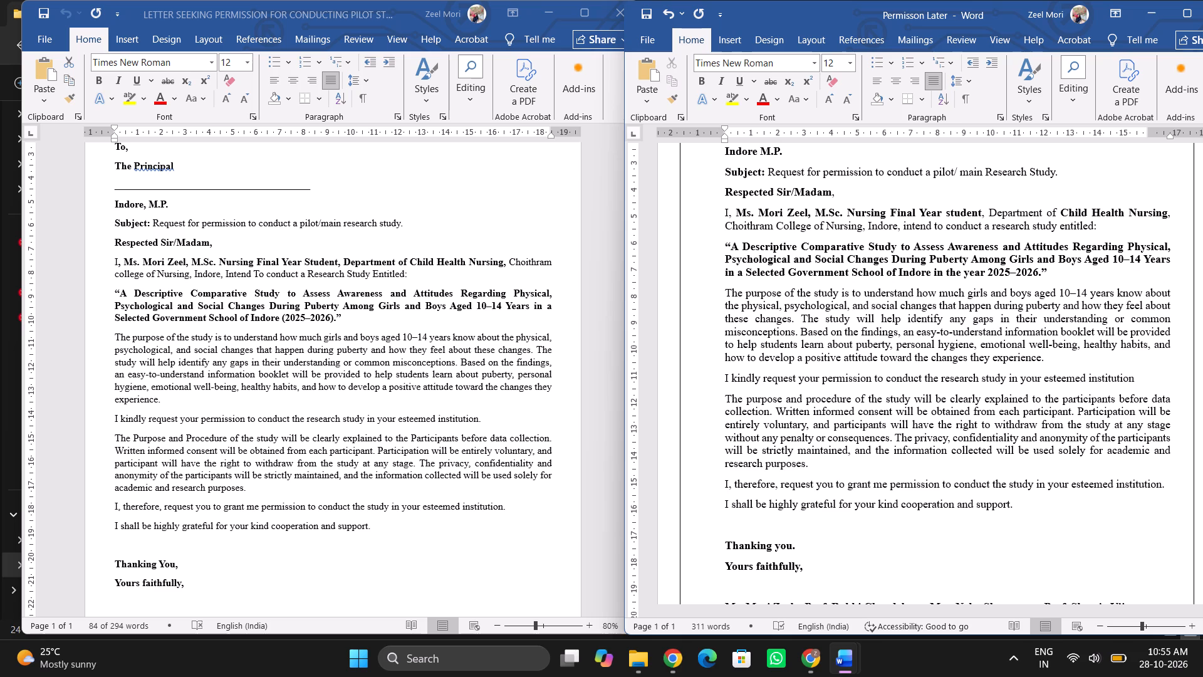
{"action": "key", "text": "period"}
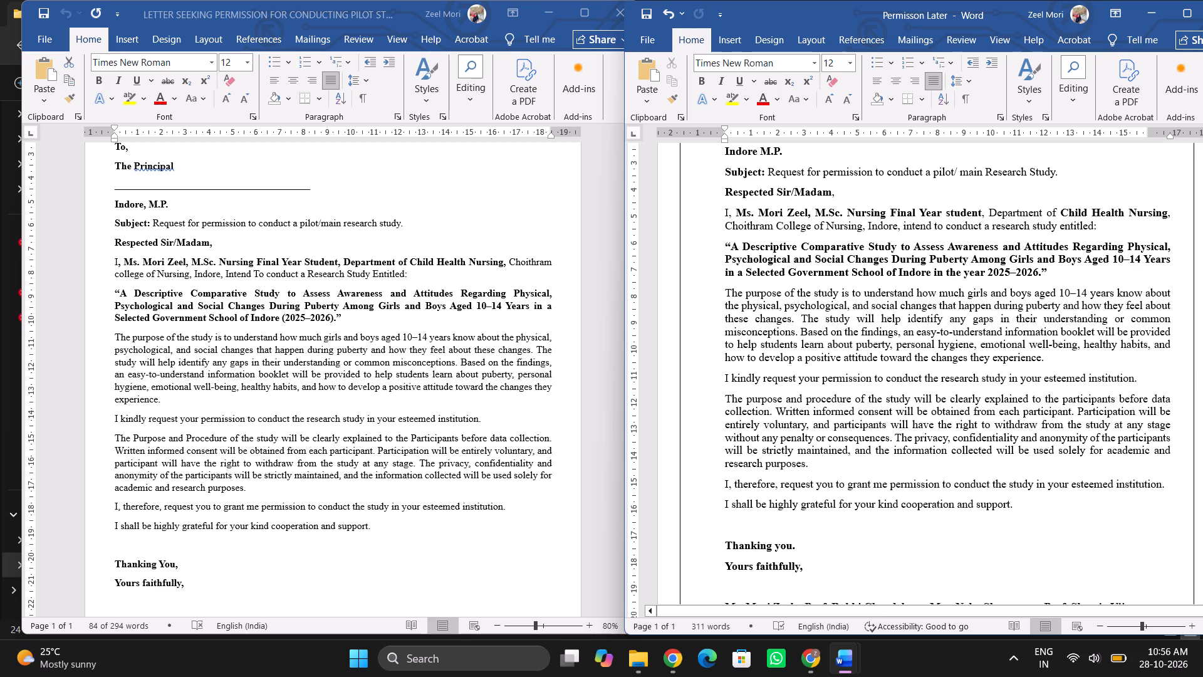
Delete "without any penalty or consequences" from the purpose and procedure paragraph, keeping the full stop after "stage".
{"action": "left_click_drag", "start_coordinate": [723, 435], "coordinate": [858, 439]}
{"action": "key", "text": "BackSpace"}
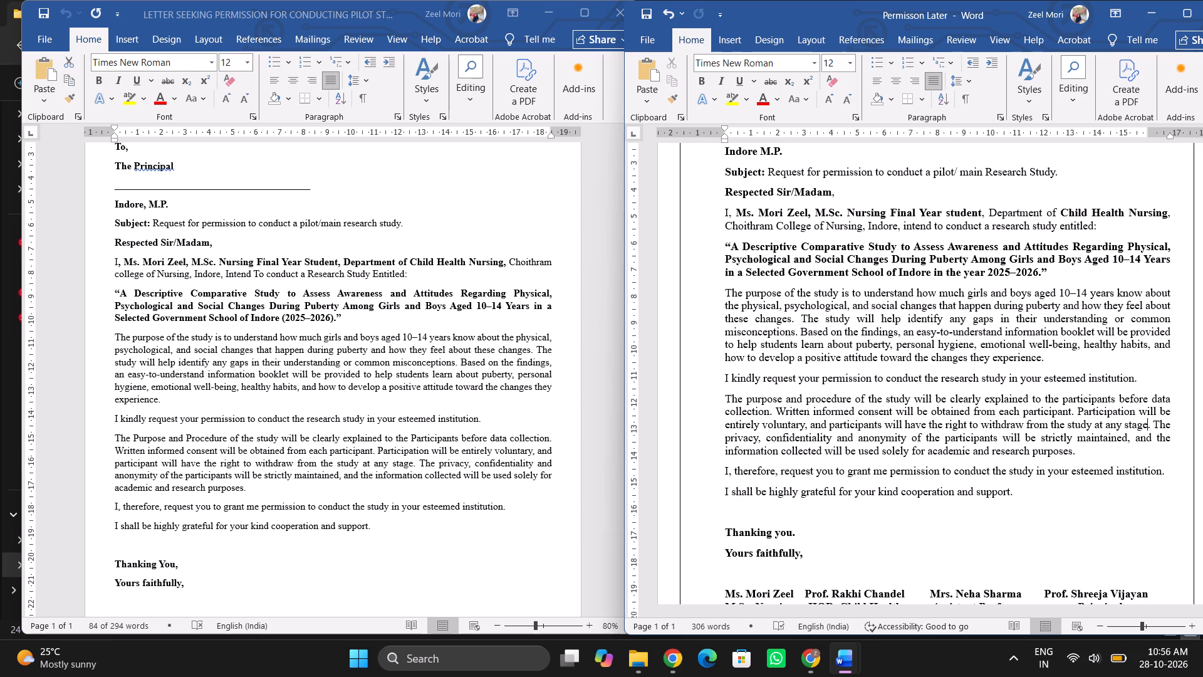
Delete "Assistant Professor" from beneath the co-guide's name in the signature block.
{"action": "scroll", "coordinate": [946, 437], "scroll_direction": "down", "scroll_amount": 2}
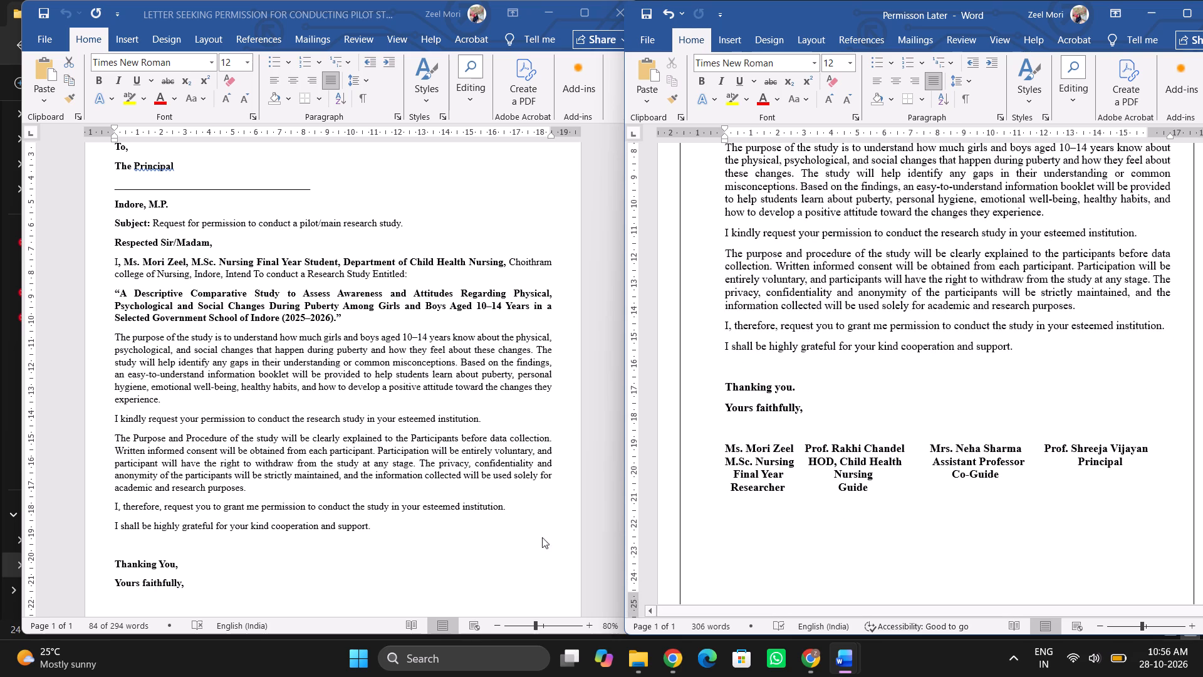
{"action": "scroll", "coordinate": [534, 539], "scroll_direction": "down", "scroll_amount": 2}
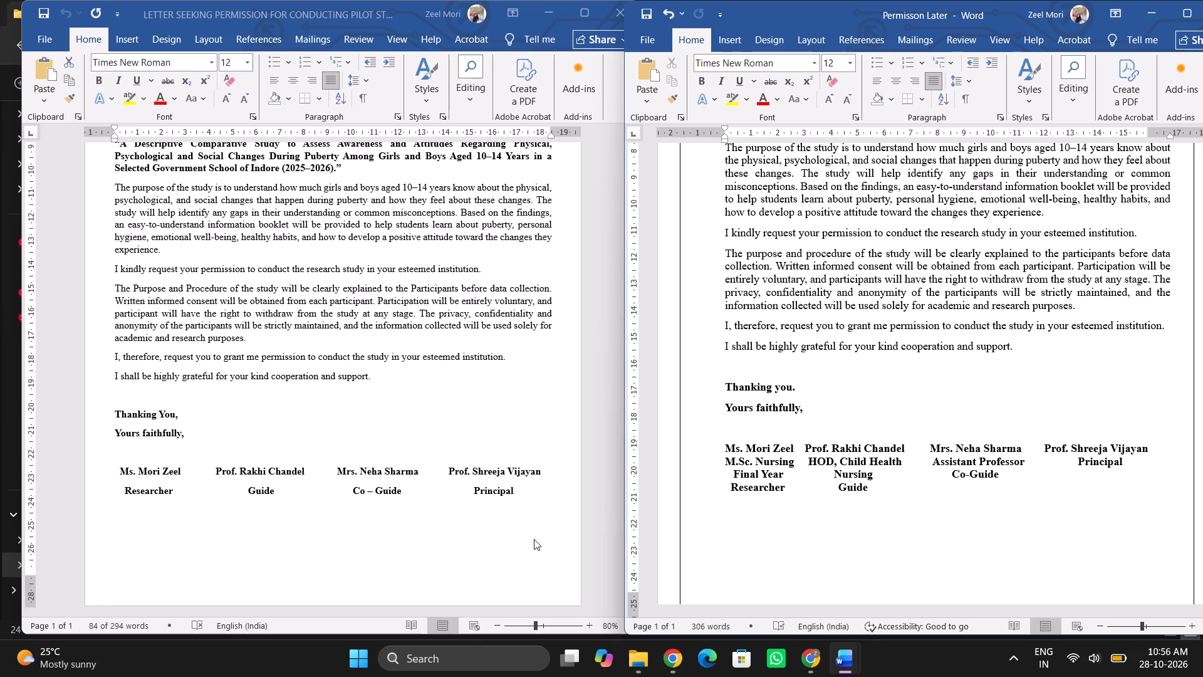
{"action": "left_click", "coordinate": [740, 533]}
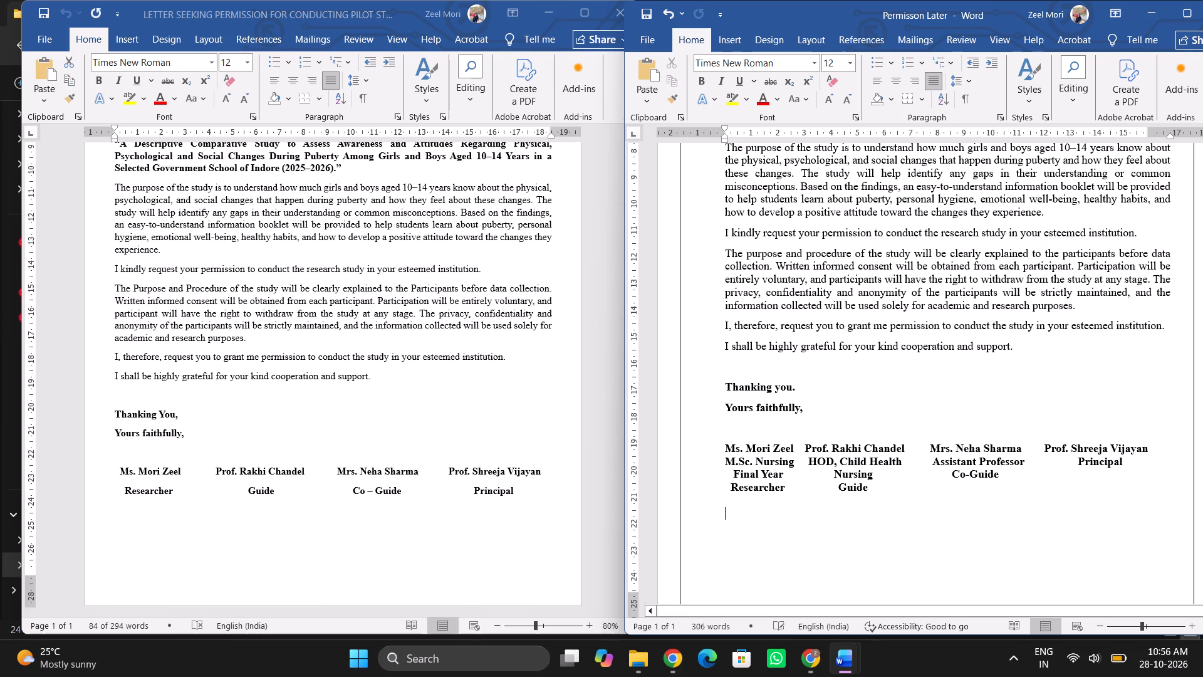
{"action": "left_click", "coordinate": [877, 474]}
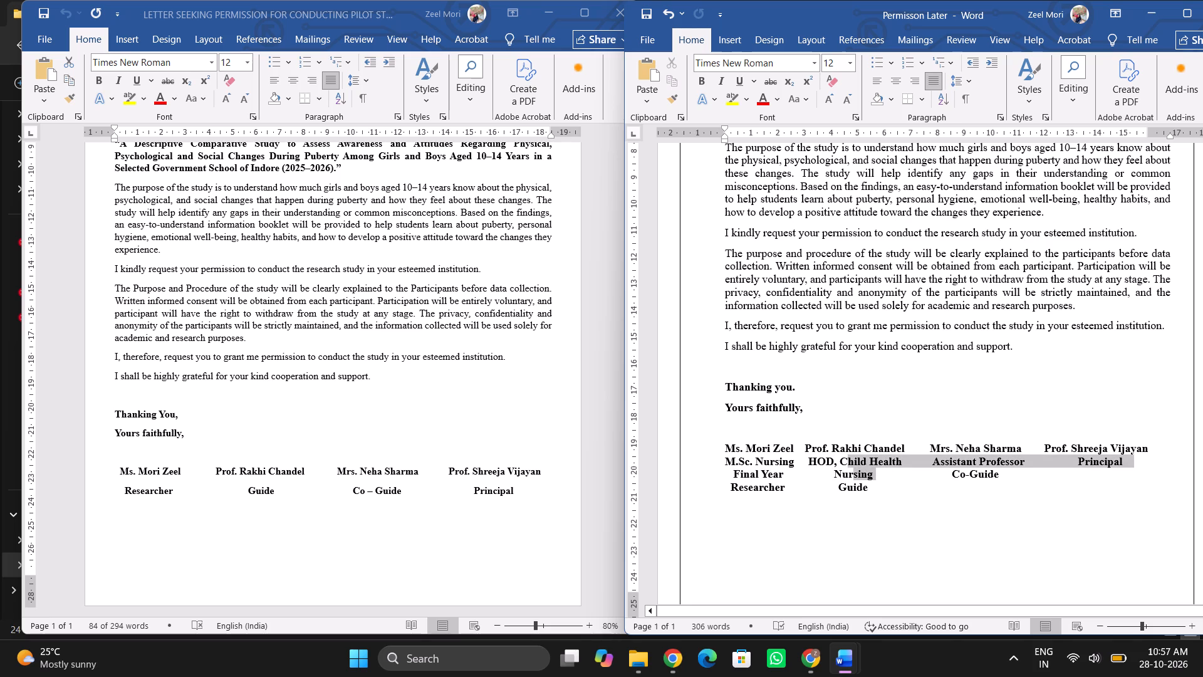
{"action": "left_click", "coordinate": [921, 478]}
{"action": "left_click_drag", "start_coordinate": [1030, 462], "coordinate": [1004, 462]}
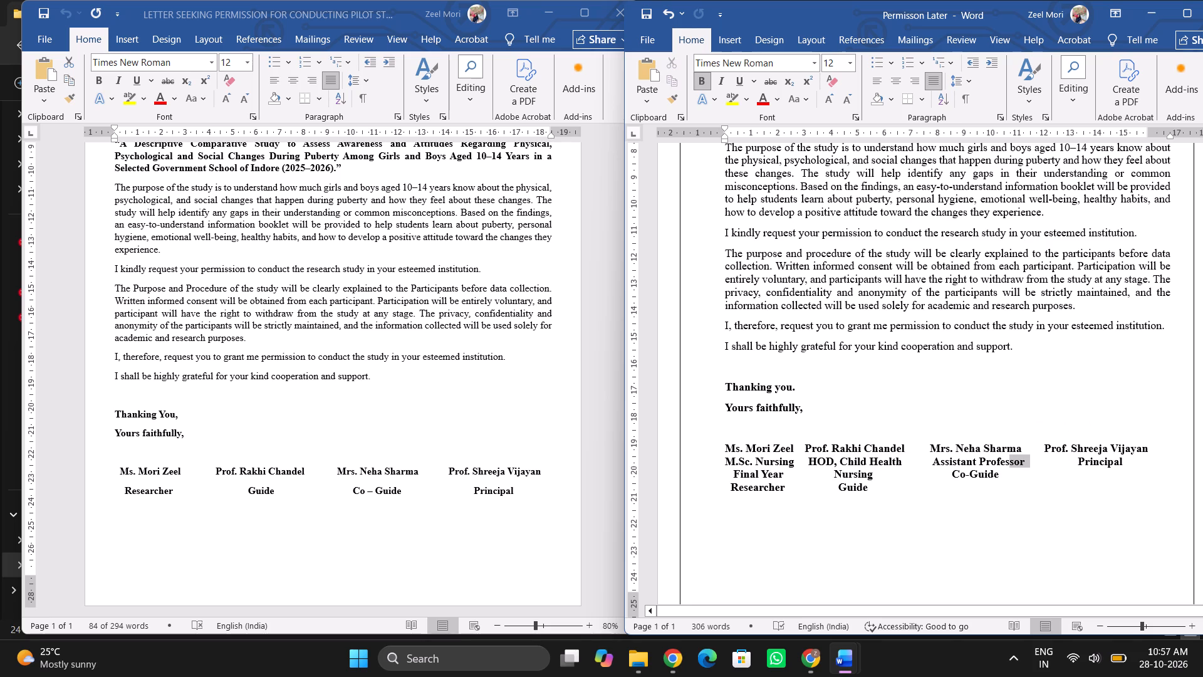
{"action": "left_click_drag", "start_coordinate": [1004, 462], "coordinate": [941, 463]}
{"action": "key", "text": "BackSpace"}
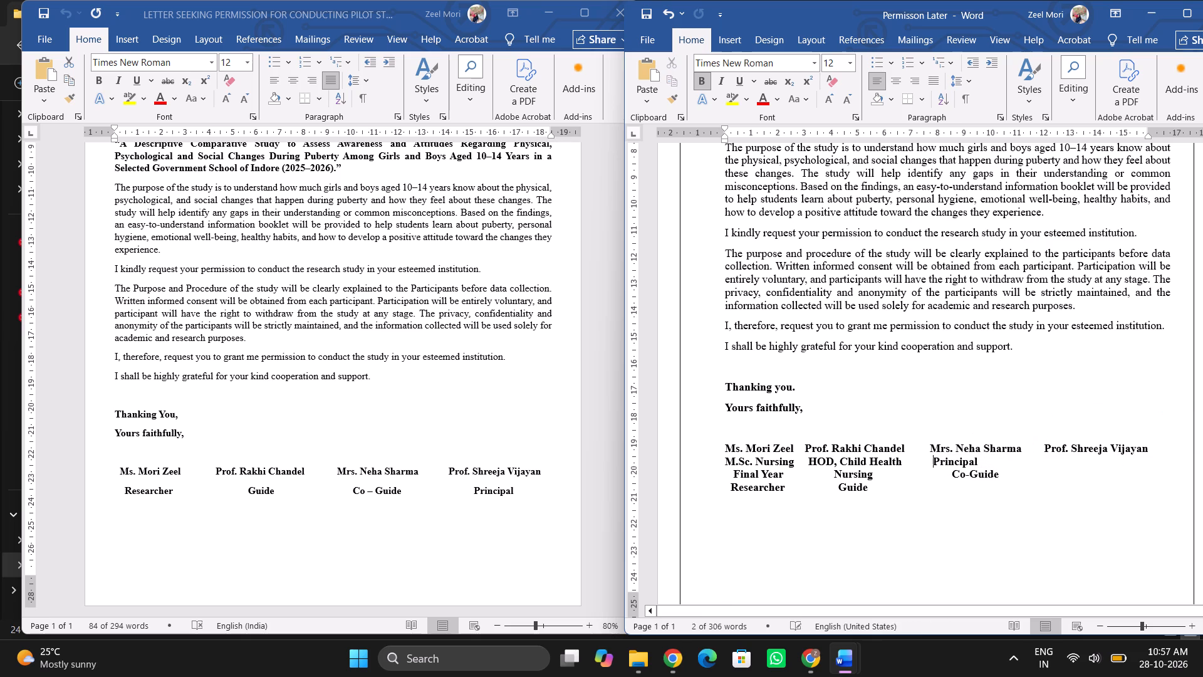
Insert 22 spaces before "Principal" to move it back beneath the principal's name in the signature block.
{"action": "key", "text": "space"}
{"action": "key", "text": "space"}
{"action": "key", "text": "space"}
{"action": "key", "text": "space"}
{"action": "key", "text": "space"}
{"action": "key", "text": "space"}
{"action": "key", "text": "space"}
{"action": "key", "text": "space"}
{"action": "key", "text": "space"}
{"action": "key", "text": "space"}
{"action": "key", "text": "space"}
{"action": "key", "text": "space"}
{"action": "key", "text": "space"}
{"action": "key", "text": "space"}
{"action": "key", "text": "space"}
{"action": "key", "text": "space"}
{"action": "key", "text": "space"}
{"action": "key", "text": "space"}
{"action": "key", "text": "space"}
{"action": "key", "text": "space"}
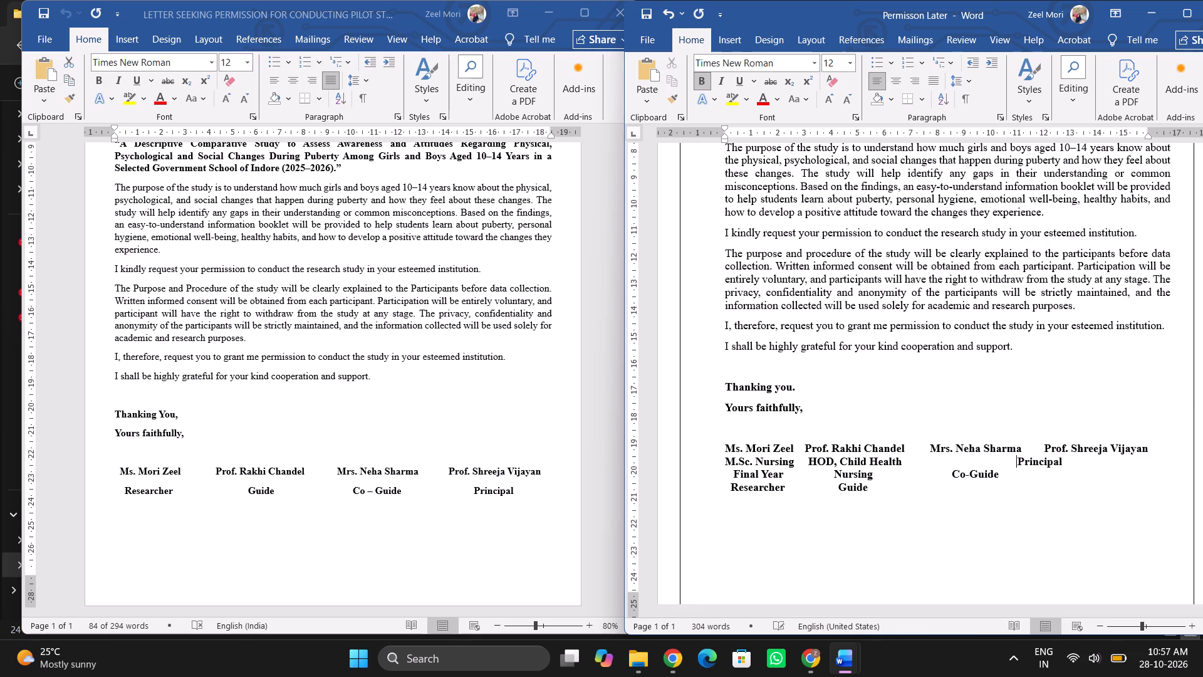
{"action": "key", "text": "space"}
{"action": "key", "text": "space"}
Move "Co-Guide" up to the line directly beneath the co-guide's name in the signature block.
{"action": "left_click_drag", "start_coordinate": [1002, 473], "coordinate": [955, 478]}
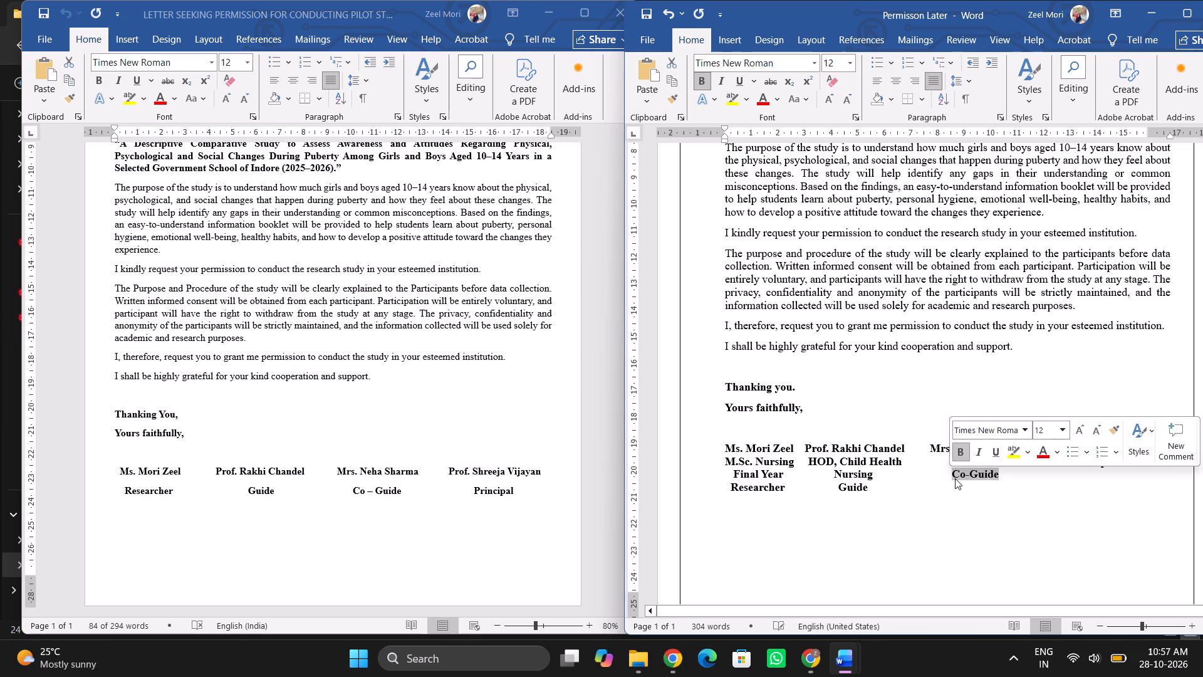
{"action": "right_click", "coordinate": [955, 478]}
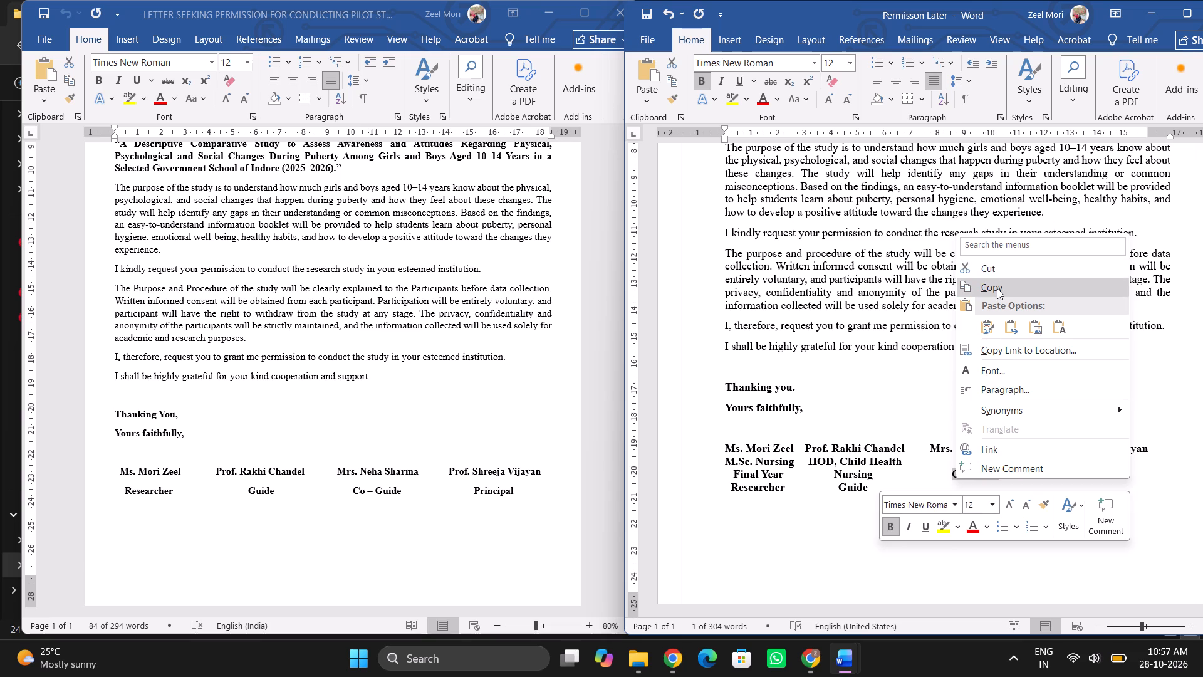
{"action": "left_click", "coordinate": [994, 268]}
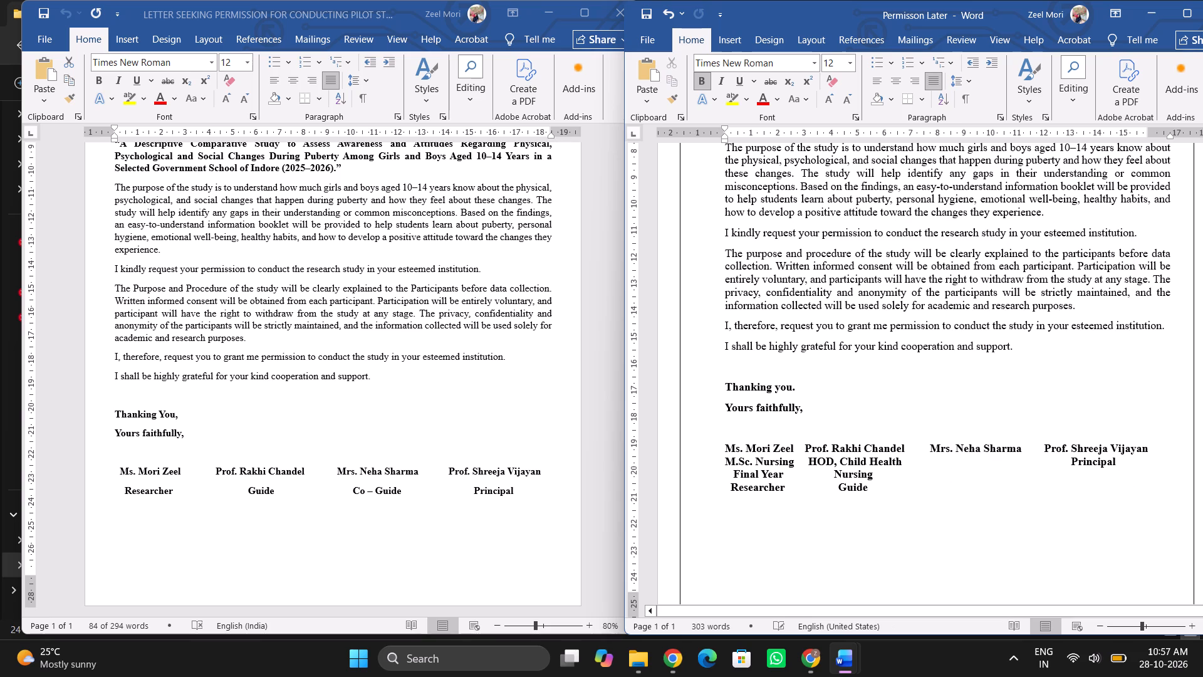
{"action": "left_click", "coordinate": [938, 466]}
{"action": "key", "text": "ctrl+v"}
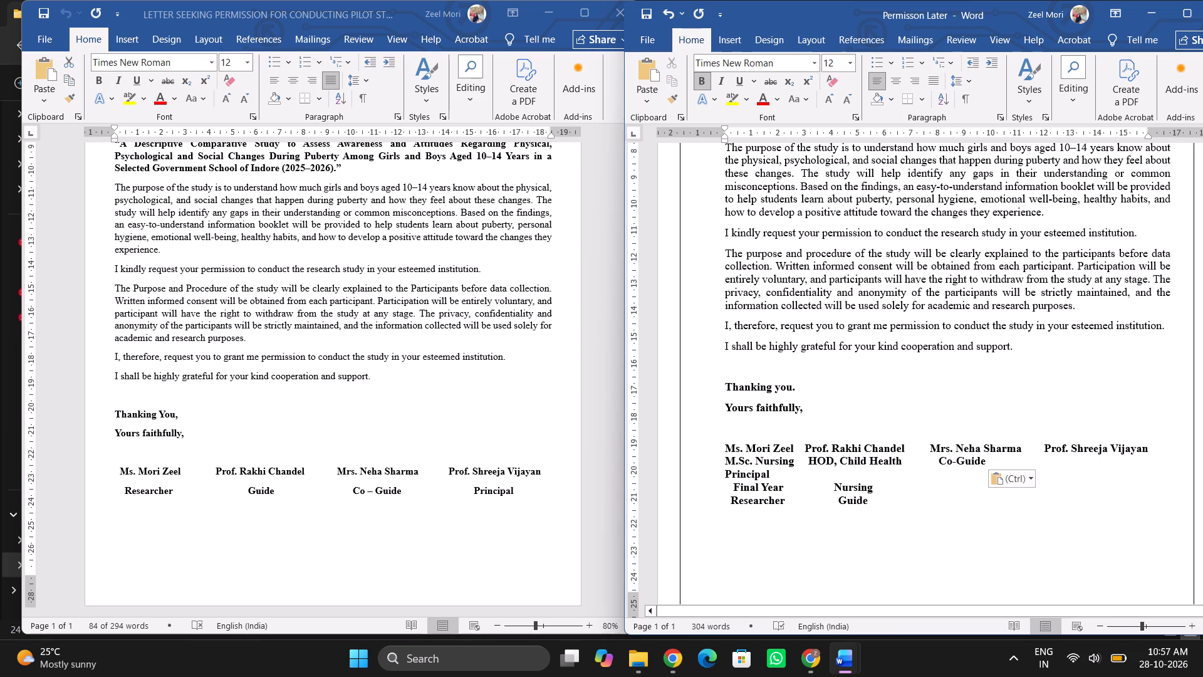
Delete the signature-block line containing "Final Year" and "Nursing", closing up the space above the "Researcher" and "Guide" line.
{"action": "left_click", "coordinate": [875, 490]}
{"action": "key", "text": "BackSpace"}
{"action": "key", "text": "BackSpace"}
{"action": "key", "text": "BackSpace"}
{"action": "key", "text": "BackSpace"}
{"action": "key", "text": "BackSpace"}
{"action": "key", "text": "BackSpace"}
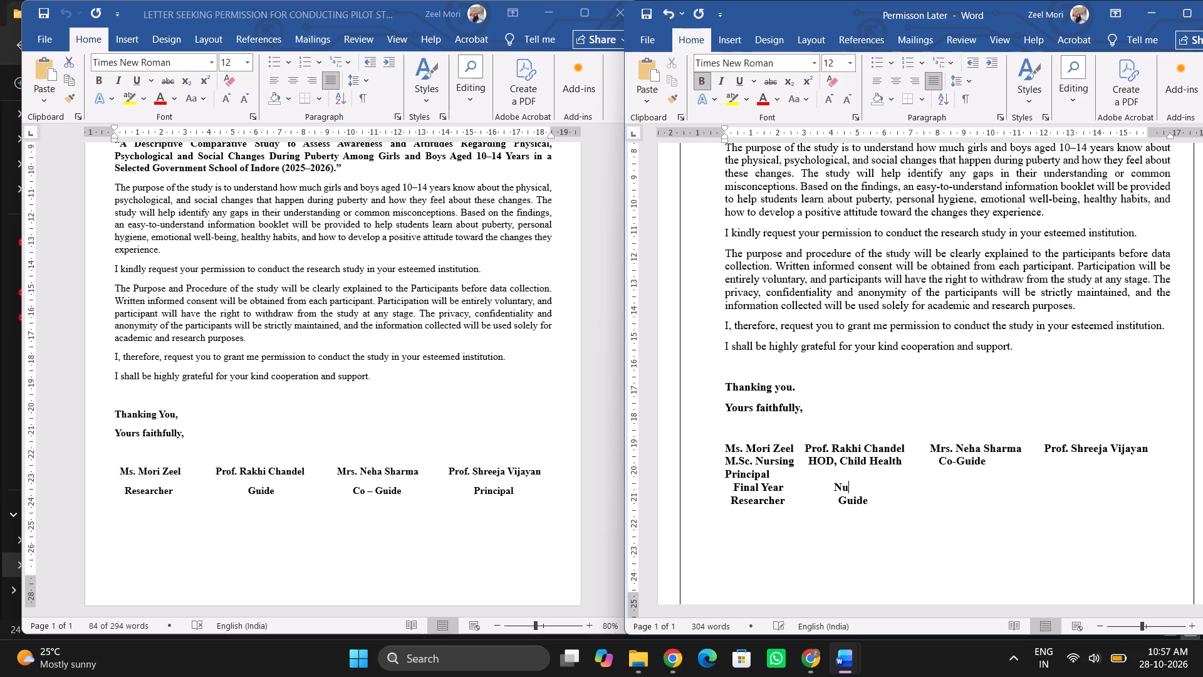
{"action": "key", "text": "BackSpace"}
{"action": "key", "text": "BackSpace"}
{"action": "key", "text": "BackSpace"}
{"action": "key", "text": "BackSpace"}
{"action": "key", "text": "BackSpace"}
{"action": "key", "text": "BackSpace"}
{"action": "key", "text": "BackSpace"}
{"action": "key", "text": "BackSpace"}
{"action": "key", "text": "BackSpace"}
{"action": "key", "text": "BackSpace"}
{"action": "key", "text": "BackSpace"}
{"action": "key", "text": "BackSpace"}
{"action": "key", "text": "BackSpace"}
{"action": "key", "text": "BackSpace"}
{"action": "key", "text": "BackSpace"}
{"action": "key", "text": "BackSpace"}
{"action": "key", "text": "BackSpace"}
{"action": "key", "text": "BackSpace"}
{"action": "key", "text": "BackSpace"}
{"action": "key", "text": "BackSpace"}
{"action": "key", "text": "BackSpace"}
{"action": "key", "text": "BackSpace"}
{"action": "key", "text": "BackSpace"}
{"action": "key", "text": "BackSpace"}
{"action": "key", "text": "BackSpace"}
{"action": "key", "text": "BackSpace"}
{"action": "key", "text": "BackSpace"}
{"action": "key", "text": "BackSpace"}
{"action": "key", "text": "BackSpace"}
{"action": "key", "text": "BackSpace"}
{"action": "key", "text": "BackSpace"}
{"action": "key", "text": "BackSpace"}
{"action": "key", "text": "BackSpace"}
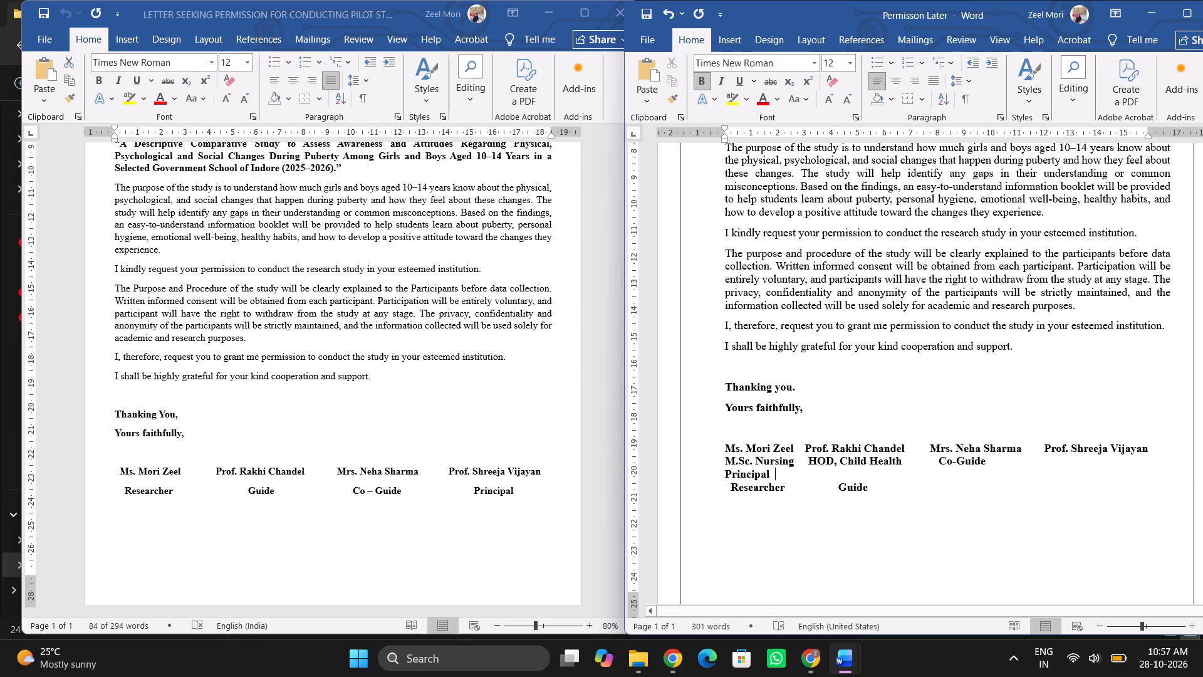
Delete "M.Sc. Nursing" and its trailing spaces from beneath the researcher's name in the signature block.
{"action": "left_click", "coordinate": [793, 459]}
{"action": "key", "text": "BackSpace"}
{"action": "key", "text": "BackSpace"}
{"action": "key", "text": "BackSpace"}
{"action": "key", "text": "BackSpace"}
{"action": "key", "text": "BackSpace"}
{"action": "key", "text": "BackSpace"}
{"action": "key", "text": "BackSpace"}
{"action": "key", "text": "BackSpace"}
{"action": "key", "text": "BackSpace"}
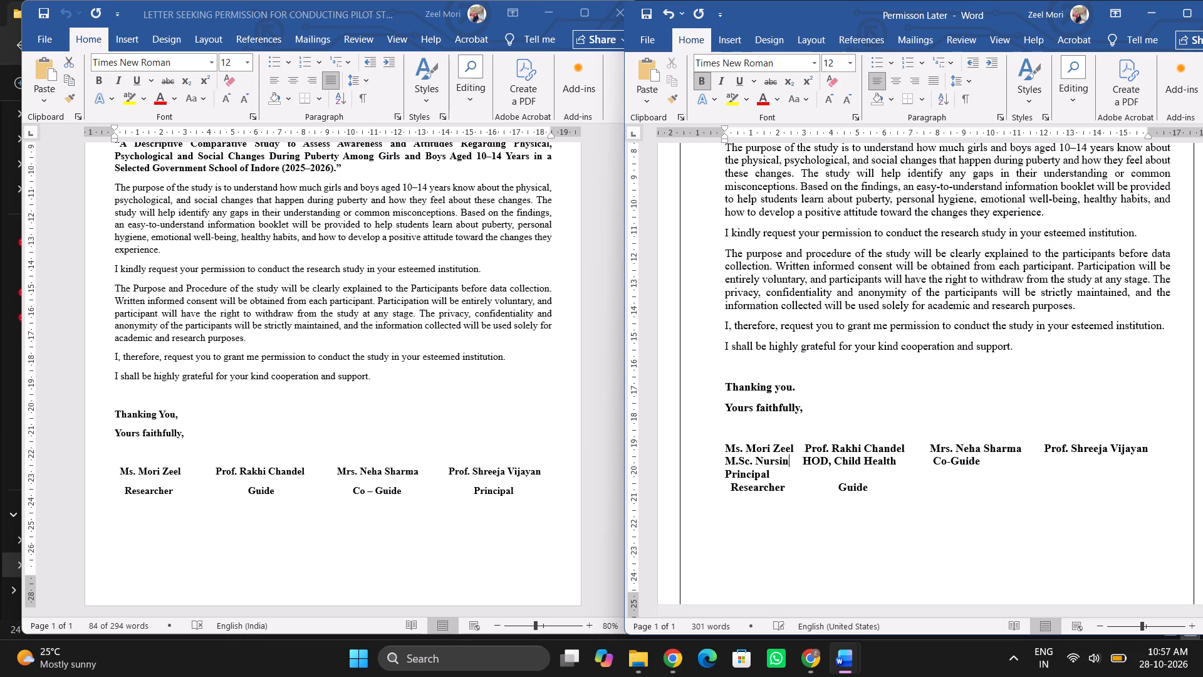
{"action": "key", "text": "BackSpace"}
{"action": "key", "text": "BackSpace"}
{"action": "key", "text": "BackSpace"}
{"action": "key", "text": "BackSpace"}
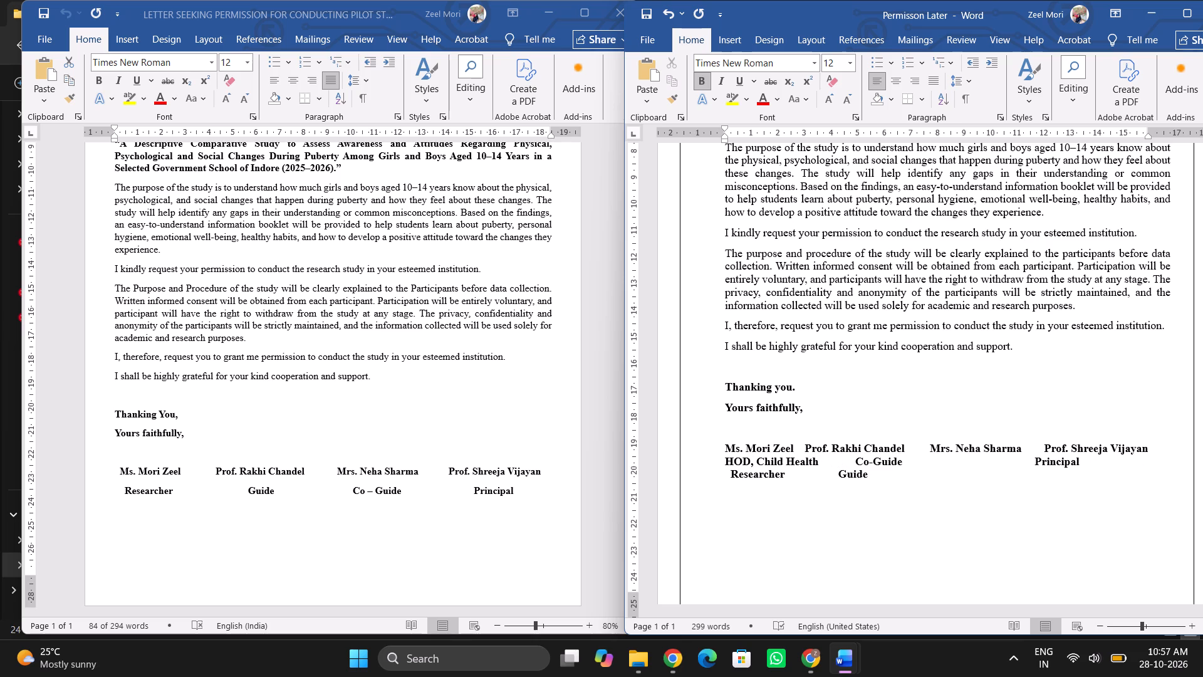
Delete "HOD, Child Health" and the spaces around it from the line beneath the names in the signature block.
{"action": "left_click", "coordinate": [821, 466]}
{"action": "key", "text": "BackSpace"}
{"action": "key", "text": "BackSpace"}
{"action": "key", "text": "BackSpace"}
{"action": "key", "text": "BackSpace"}
{"action": "key", "text": "BackSpace"}
{"action": "key", "text": "BackSpace"}
{"action": "key", "text": "BackSpace"}
{"action": "key", "text": "BackSpace"}
{"action": "key", "text": "BackSpace"}
{"action": "key", "text": "BackSpace"}
{"action": "key", "text": "BackSpace"}
{"action": "key", "text": "BackSpace"}
{"action": "key", "text": "BackSpace"}
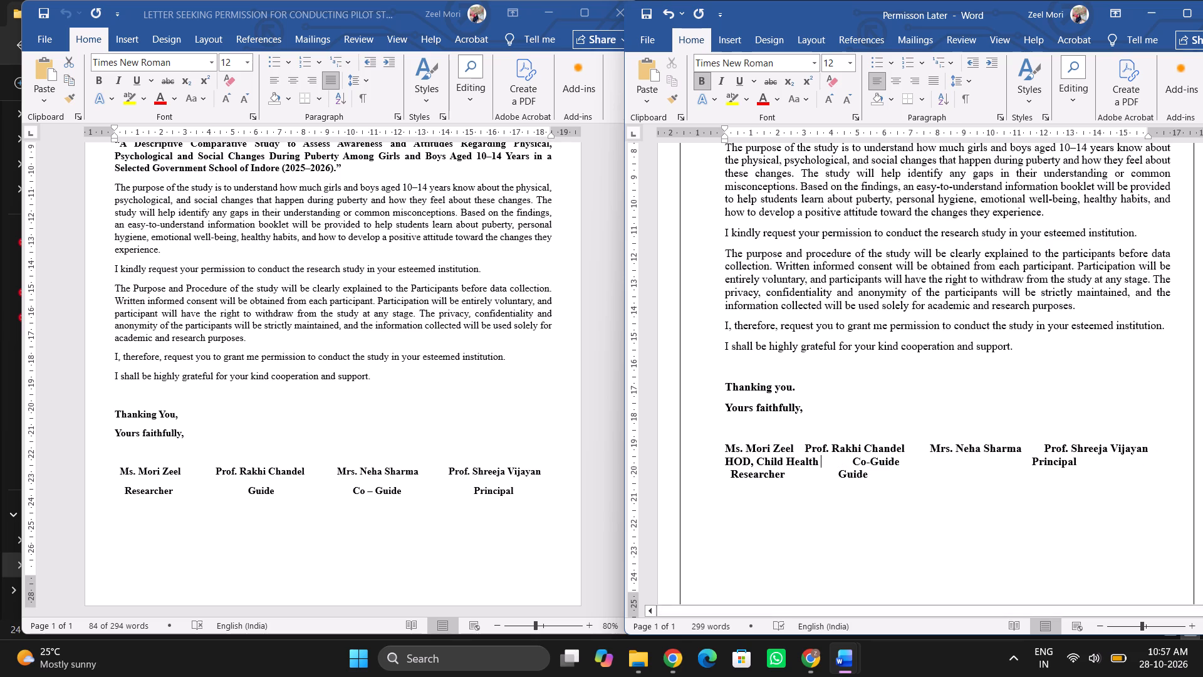
{"action": "key", "text": "BackSpace"}
{"action": "key", "text": "BackSpace"}
{"action": "key", "text": "BackSpace"}
{"action": "key", "text": "BackSpace"}
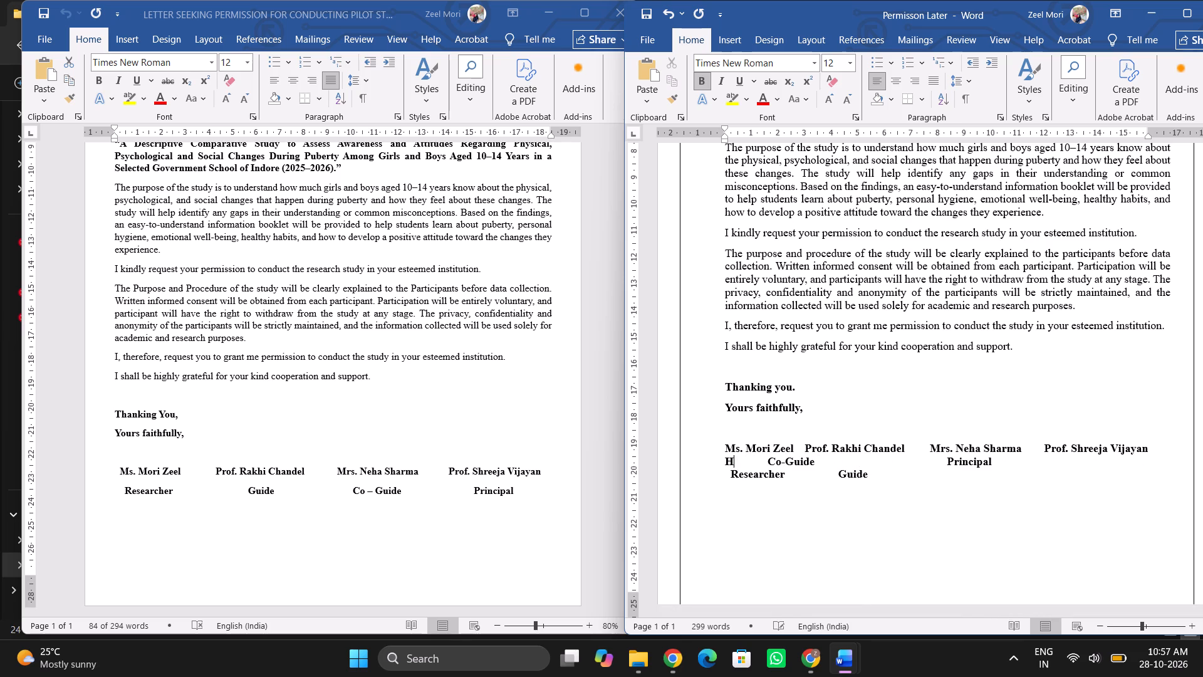
{"action": "key", "text": "BackSpace"}
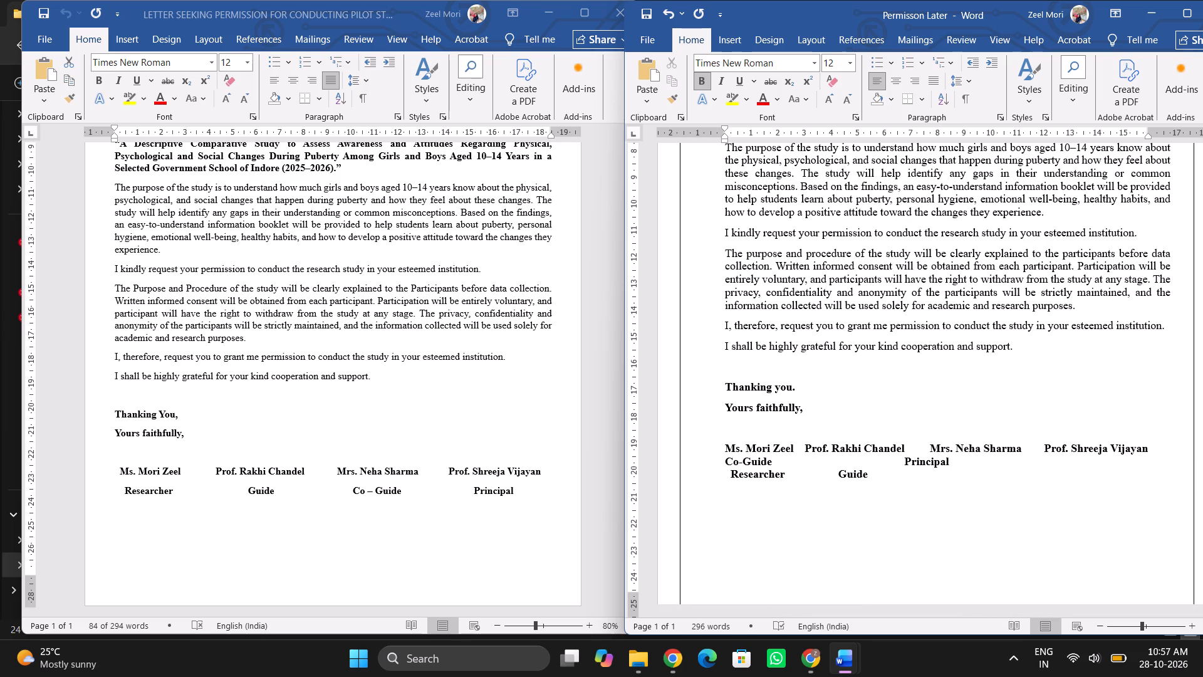
Move "Researcher" and "Guide" up to the start of the "Co-Guide" line, directly beneath the names, followed by a space.
{"action": "left_click_drag", "start_coordinate": [875, 473], "coordinate": [752, 476]}
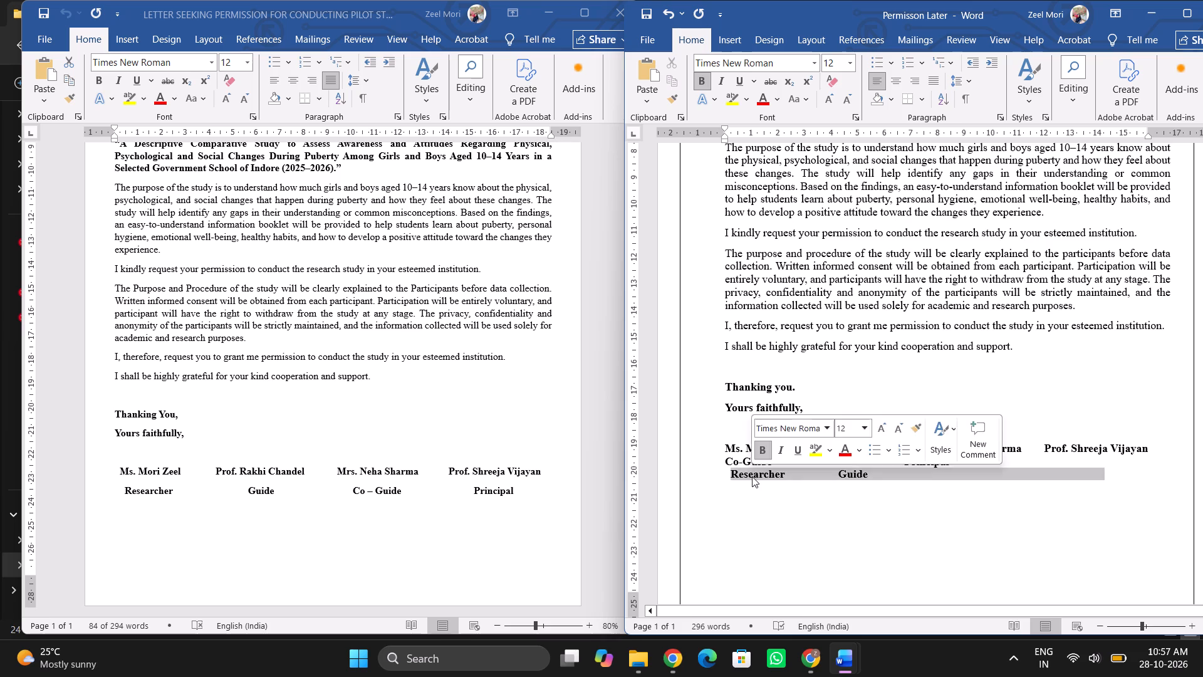
{"action": "right_click", "coordinate": [752, 476]}
{"action": "left_click", "coordinate": [796, 269]}
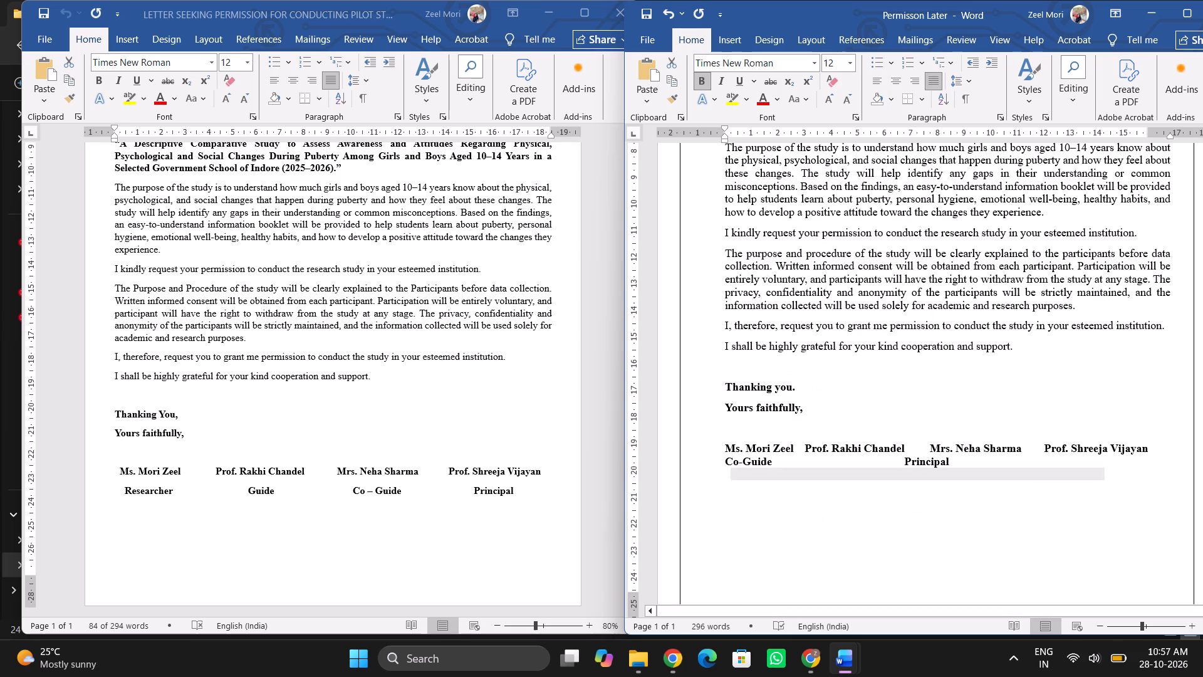
{"action": "left_click", "coordinate": [722, 463]}
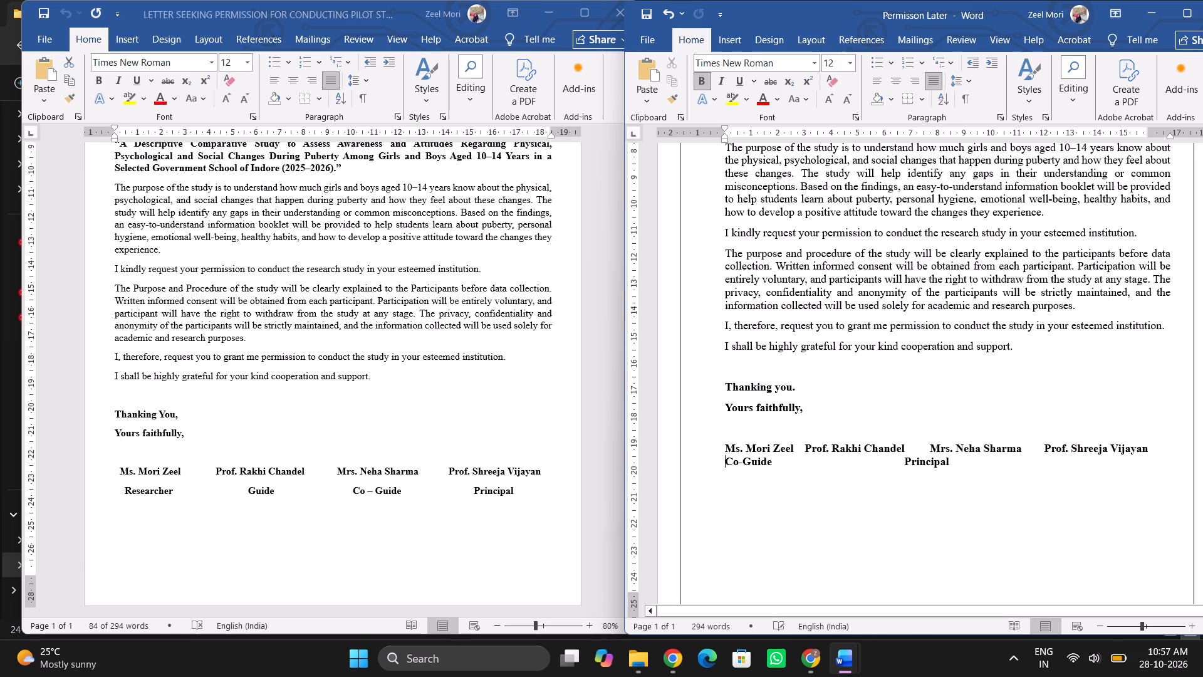
{"action": "key", "text": "ctrl+v"}
{"action": "key", "text": "space"}
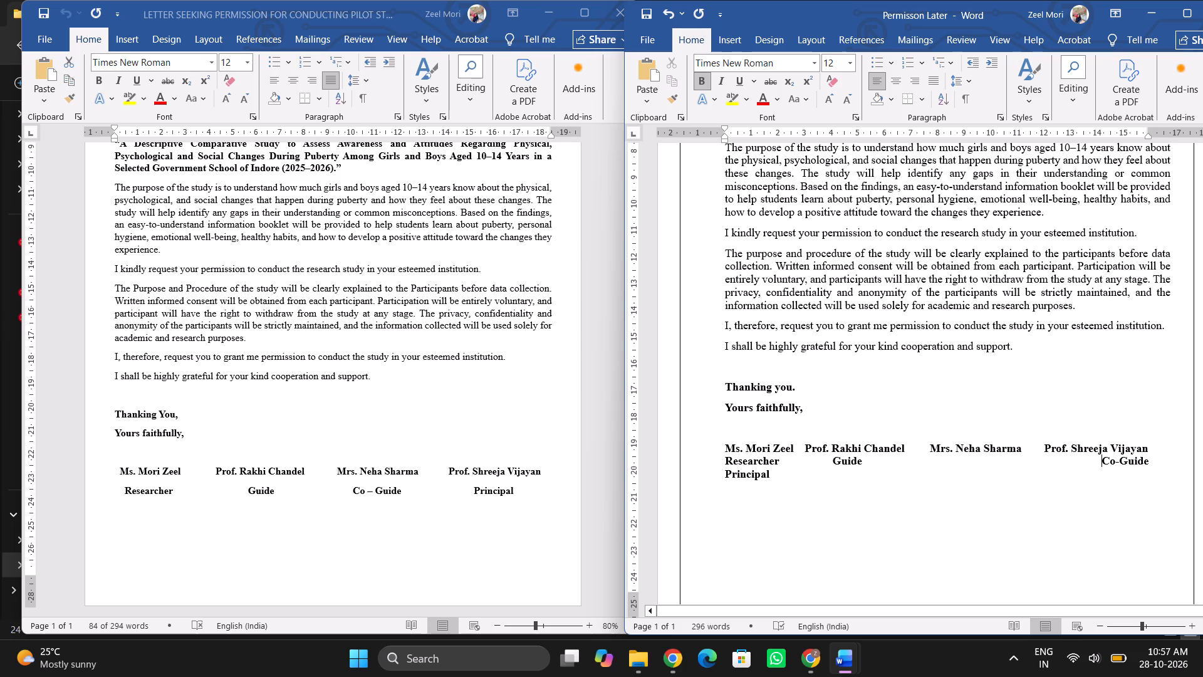
Reduce the spaces before "Co-Guide" so that it lines up beneath the co-guide's name in the signature block.
{"action": "key", "text": "BackSpace"}
{"action": "key", "text": "BackSpace"}
{"action": "key", "text": "BackSpace"}
{"action": "key", "text": "BackSpace"}
{"action": "key", "text": "BackSpace"}
{"action": "key", "text": "BackSpace"}
{"action": "key", "text": "BackSpace"}
{"action": "key", "text": "BackSpace"}
{"action": "key", "text": "BackSpace"}
{"action": "key", "text": "BackSpace"}
{"action": "key", "text": "BackSpace"}
{"action": "key", "text": "BackSpace"}
{"action": "key", "text": "BackSpace"}
{"action": "key", "text": "BackSpace"}
{"action": "key", "text": "BackSpace"}
{"action": "key", "text": "BackSpace"}
{"action": "key", "text": "BackSpace"}
{"action": "key", "text": "BackSpace"}
{"action": "key", "text": "BackSpace"}
{"action": "key", "text": "BackSpace"}
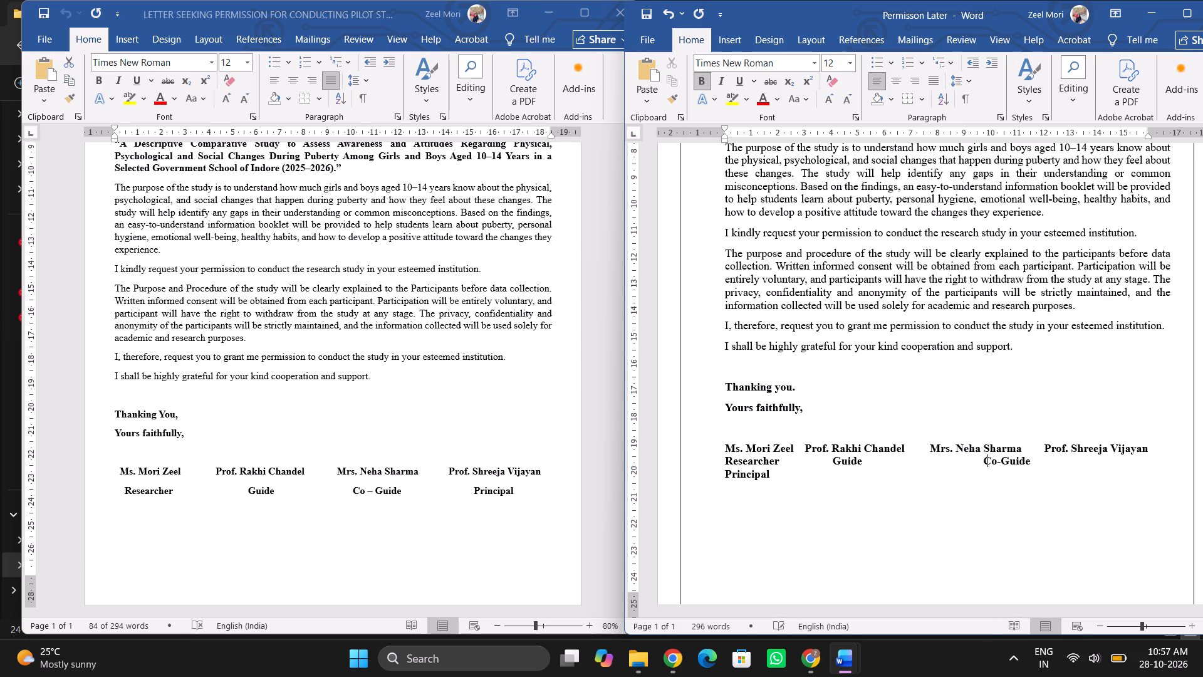
{"action": "key", "text": "BackSpace"}
{"action": "key", "text": "BackSpace"}
{"action": "key", "text": "BackSpace"}
{"action": "key", "text": "BackSpace"}
{"action": "key", "text": "BackSpace"}
{"action": "key", "text": "BackSpace"}
{"action": "key", "text": "BackSpace"}
{"action": "key", "text": "BackSpace"}
{"action": "key", "text": "BackSpace"}
{"action": "key", "text": "BackSpace"}
{"action": "key", "text": "space"}
{"action": "key", "text": "space"}
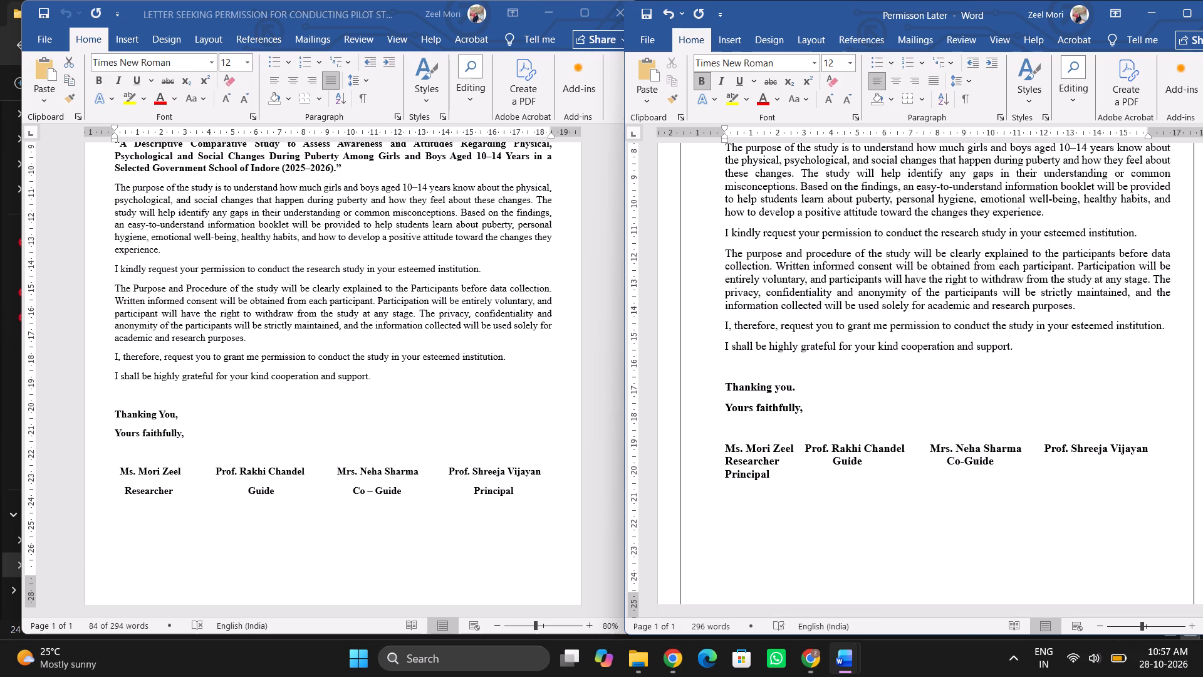
Trim the spaces before "Principal" and cut the word from the last line of the signature block.
{"action": "left_click", "coordinate": [722, 476]}
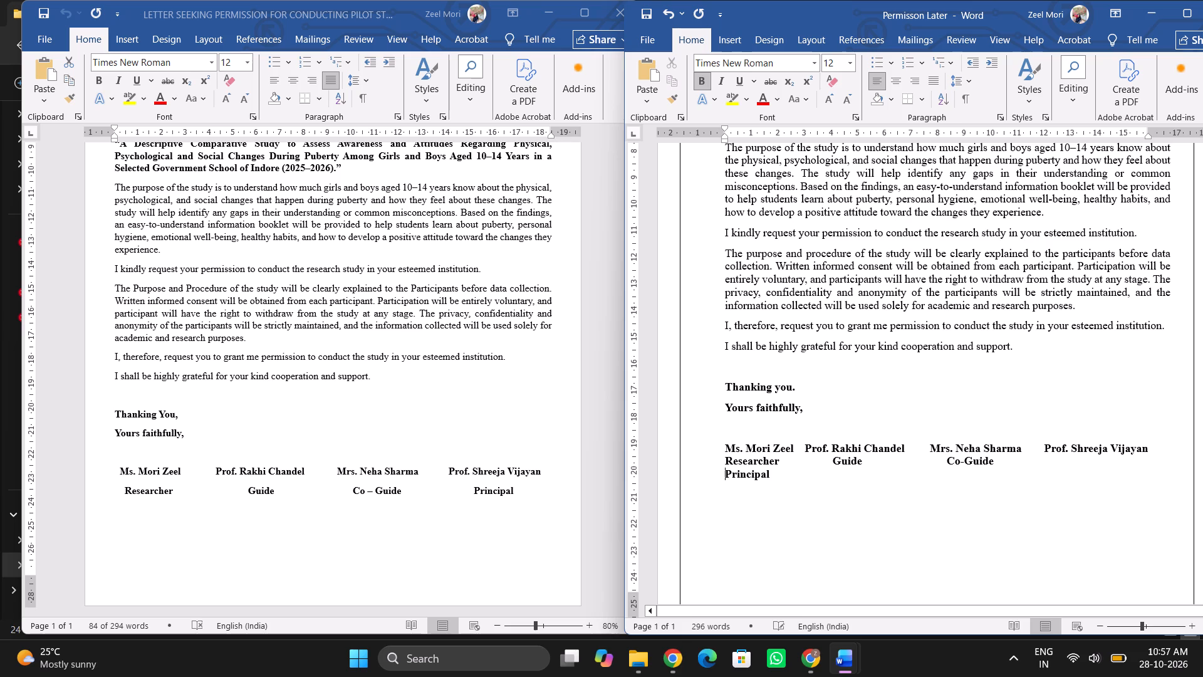
{"action": "key", "text": "BackSpace"}
{"action": "key", "text": "BackSpace"}
{"action": "key", "text": "BackSpace"}
{"action": "key", "text": "BackSpace"}
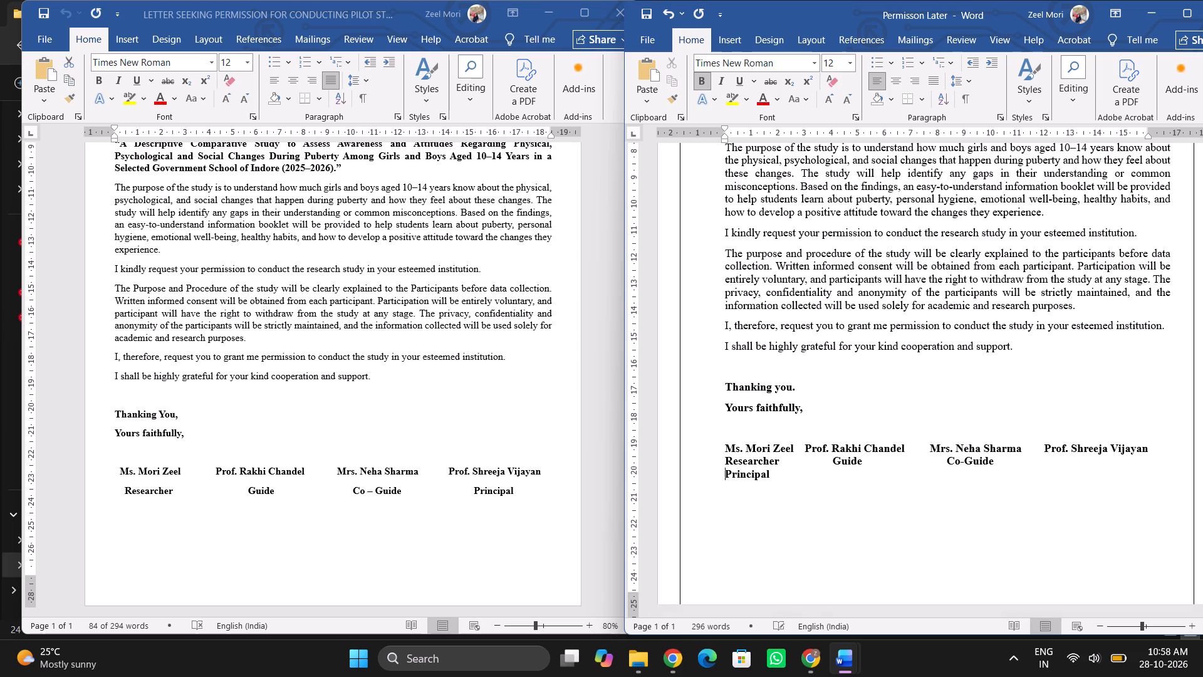
{"action": "left_click_drag", "start_coordinate": [769, 474], "coordinate": [719, 478]}
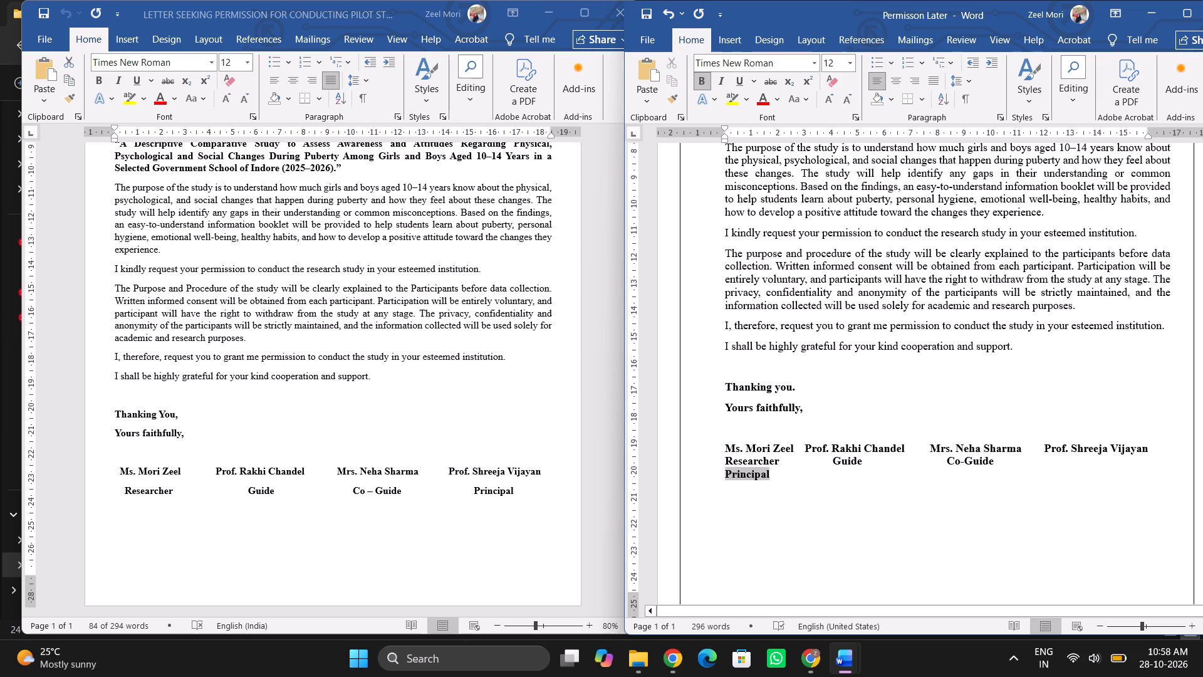
{"action": "left_click_drag", "start_coordinate": [719, 478], "coordinate": [721, 476]}
{"action": "right_click", "coordinate": [737, 473]}
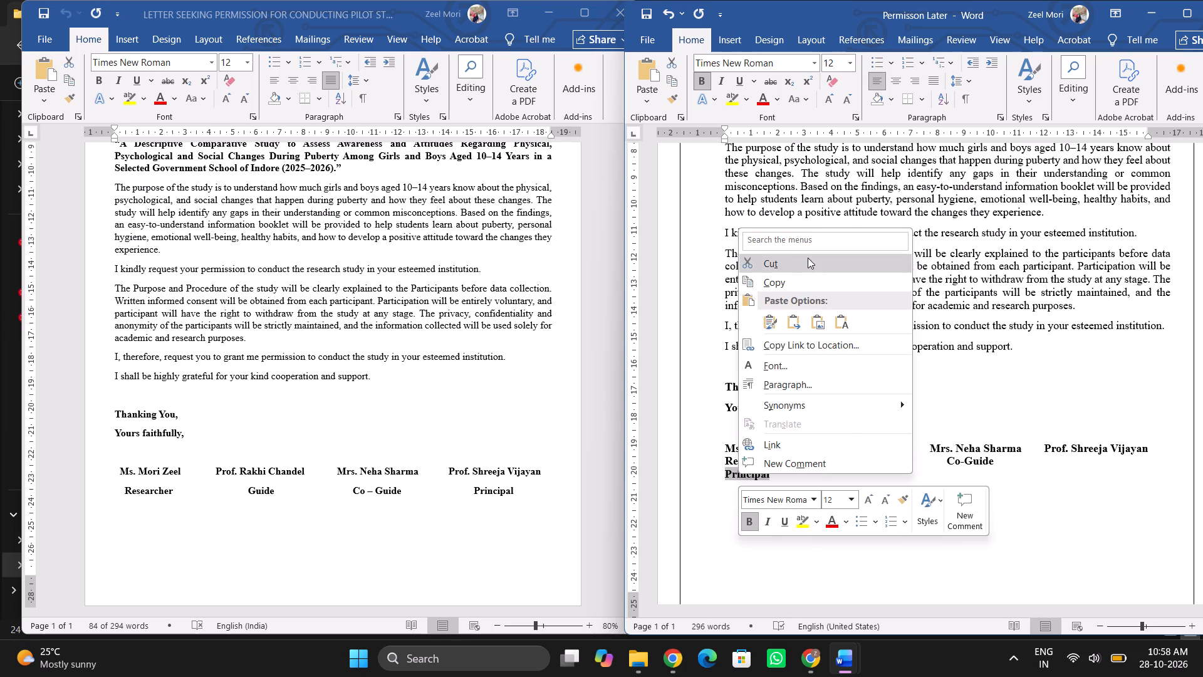
{"action": "left_click", "coordinate": [808, 258]}
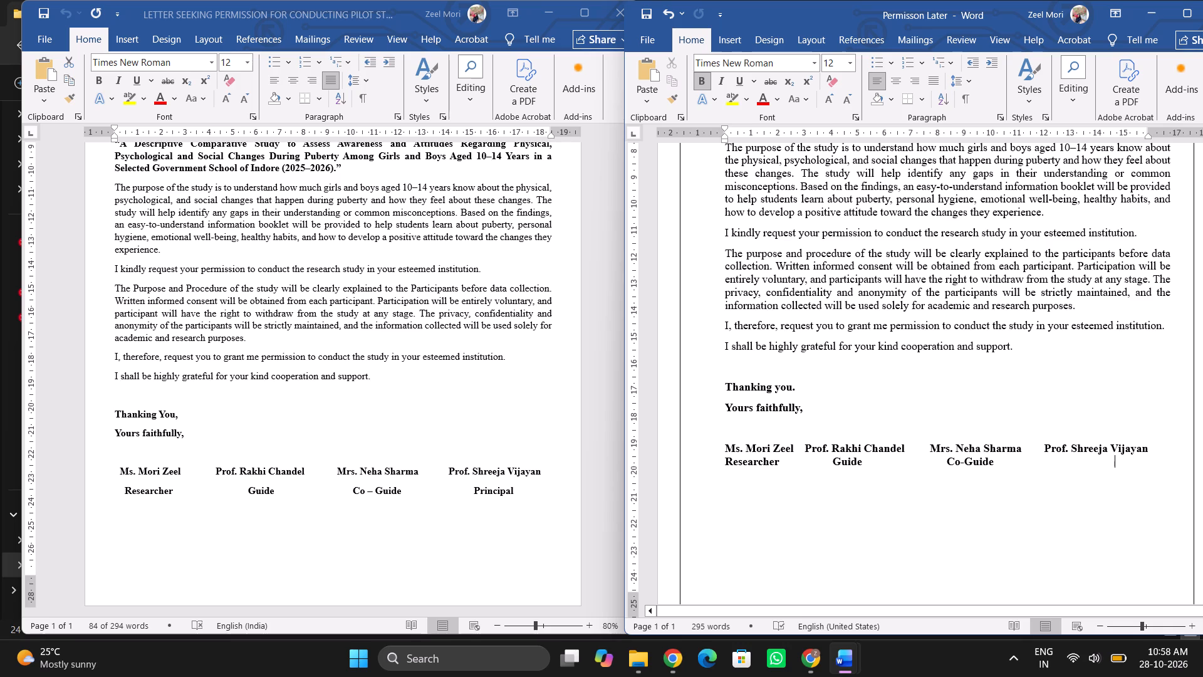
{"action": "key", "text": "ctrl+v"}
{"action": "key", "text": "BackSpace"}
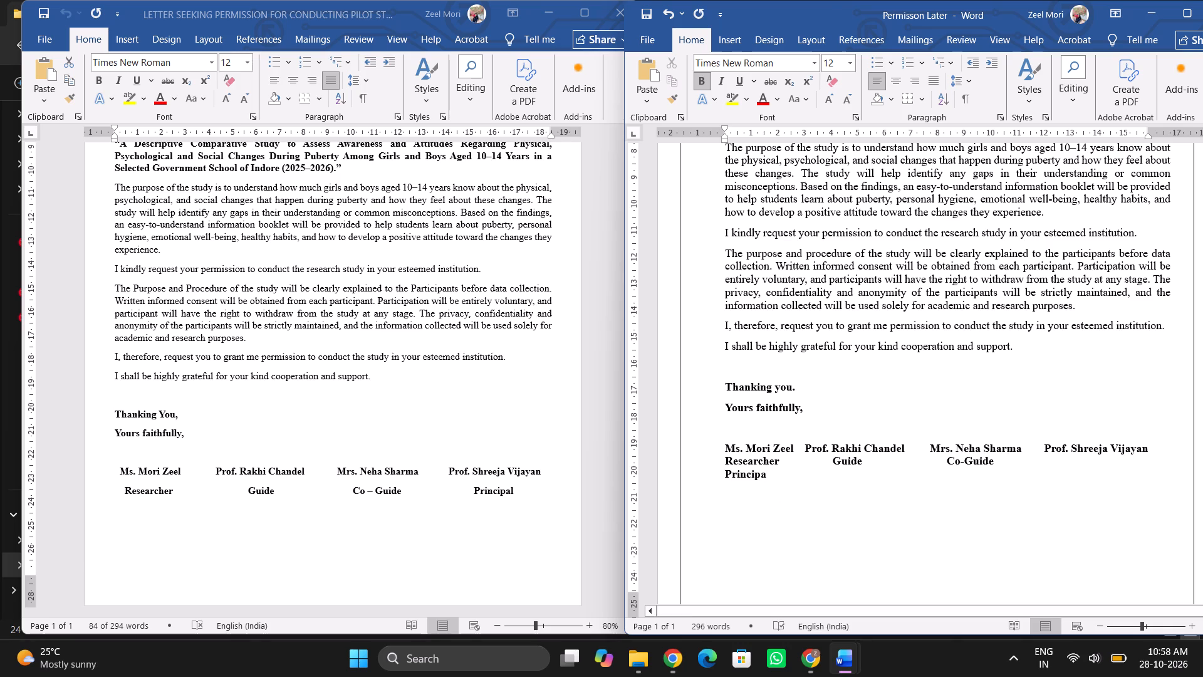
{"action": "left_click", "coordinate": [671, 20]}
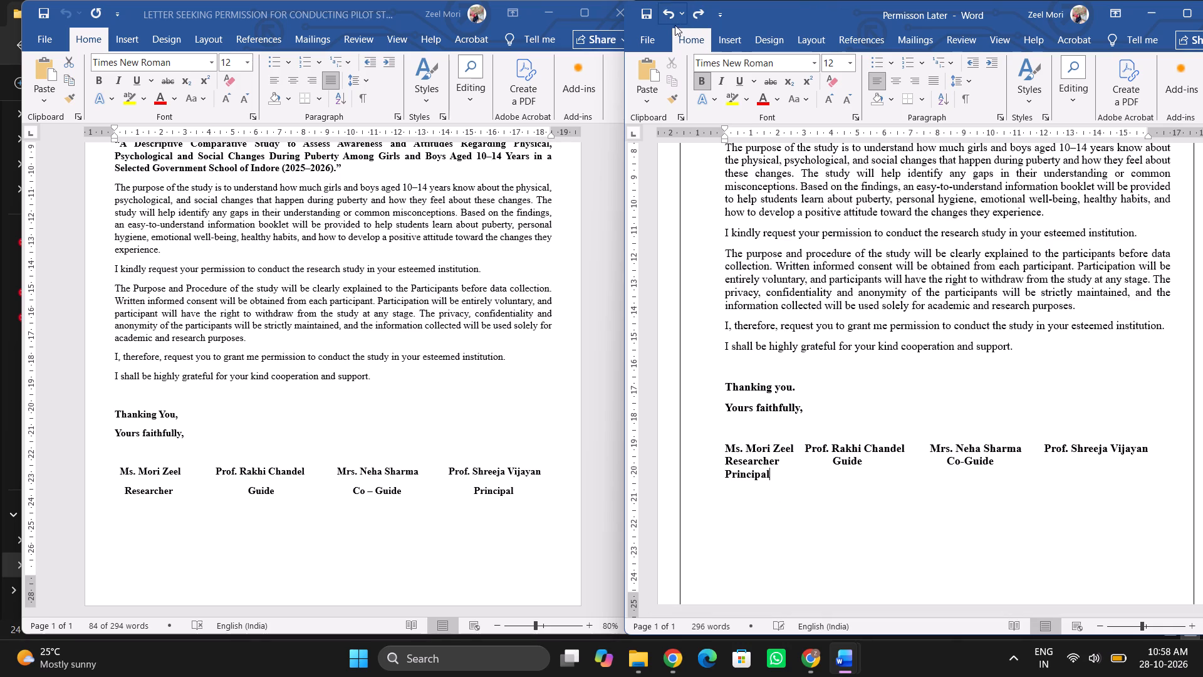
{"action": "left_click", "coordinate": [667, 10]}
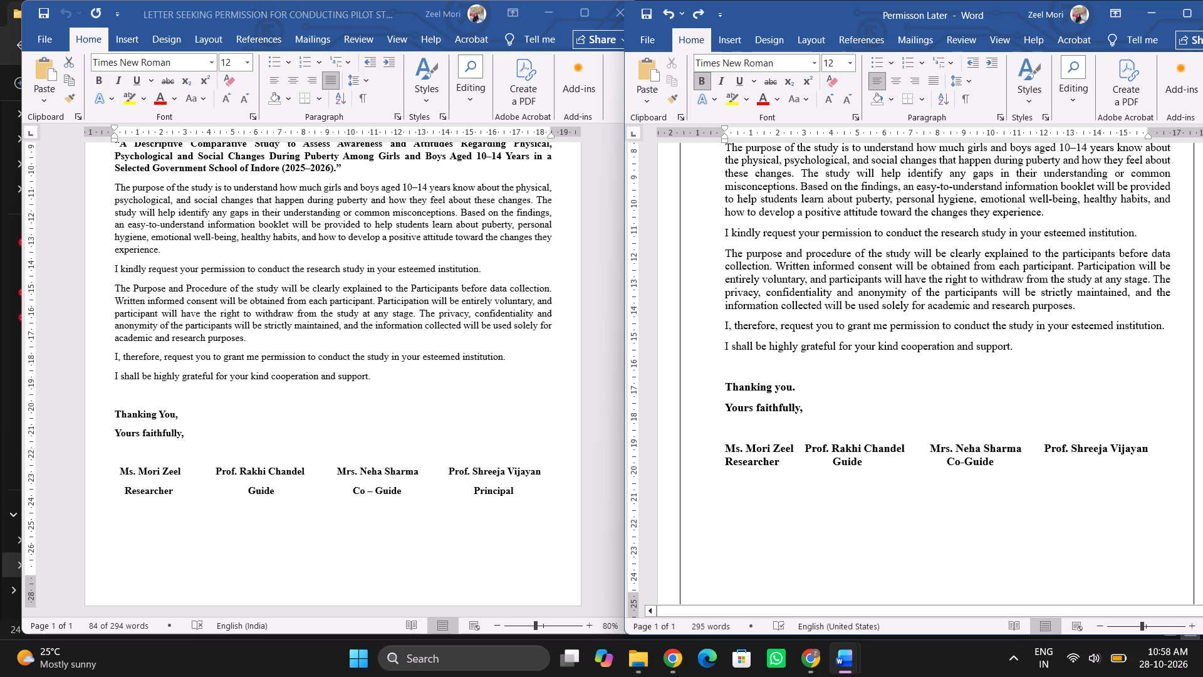
Paste "Principal" beneath the principal's name and insert four spaces before it to centre it there.
{"action": "left_click", "coordinate": [1062, 463]}
{"action": "key", "text": "ctrl+v"}
{"action": "key", "text": "space"}
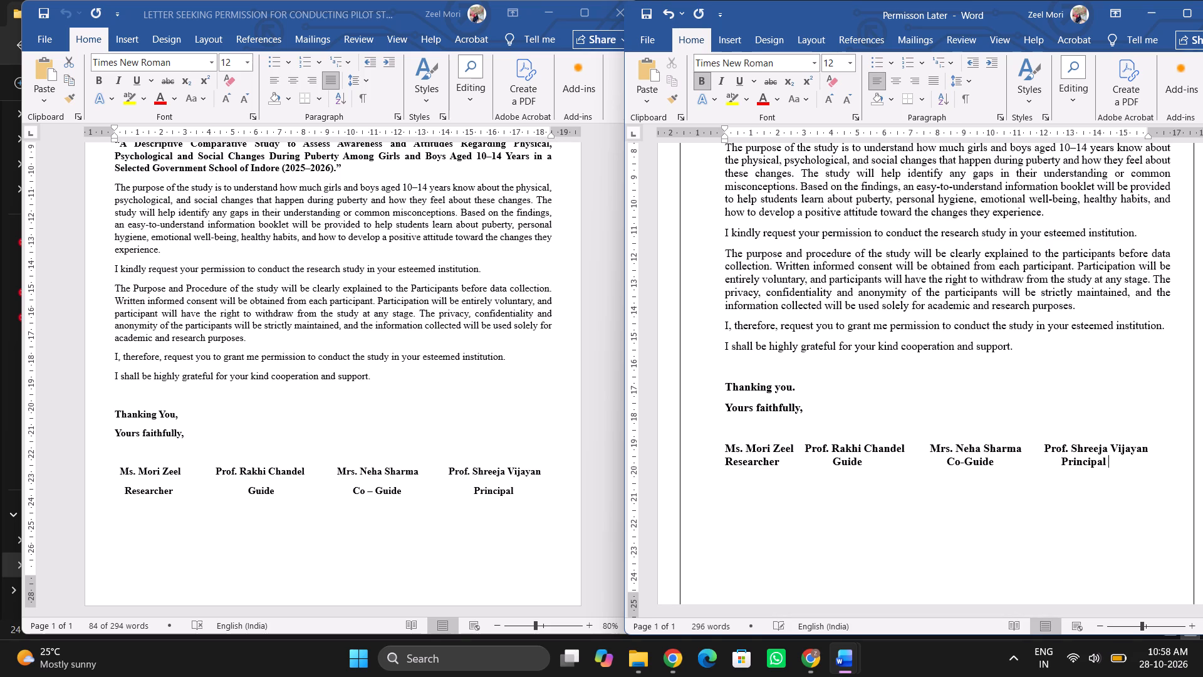
{"action": "left_click", "coordinate": [1065, 464]}
{"action": "key", "text": "space"}
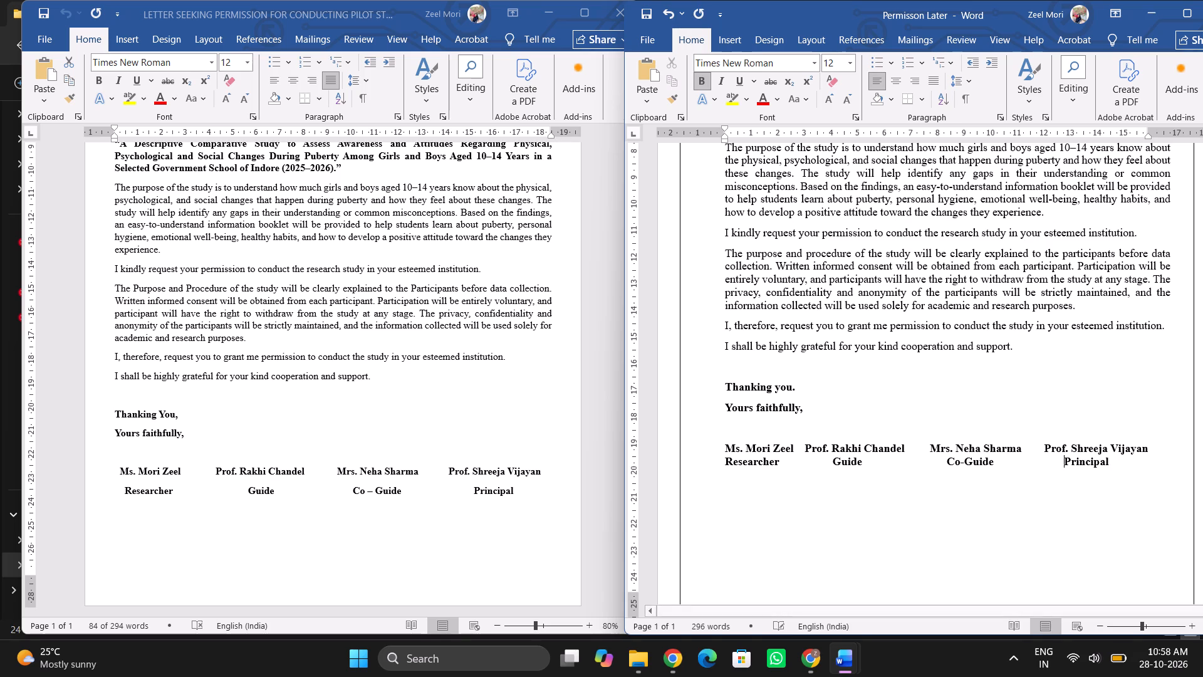
{"action": "key", "text": "space"}
{"action": "key", "text": "space"}
{"action": "key", "text": "space"}
Insert one space before "Guide" beneath the guide's name in the signature block.
{"action": "left_click", "coordinate": [829, 466]}
{"action": "key", "text": "space"}
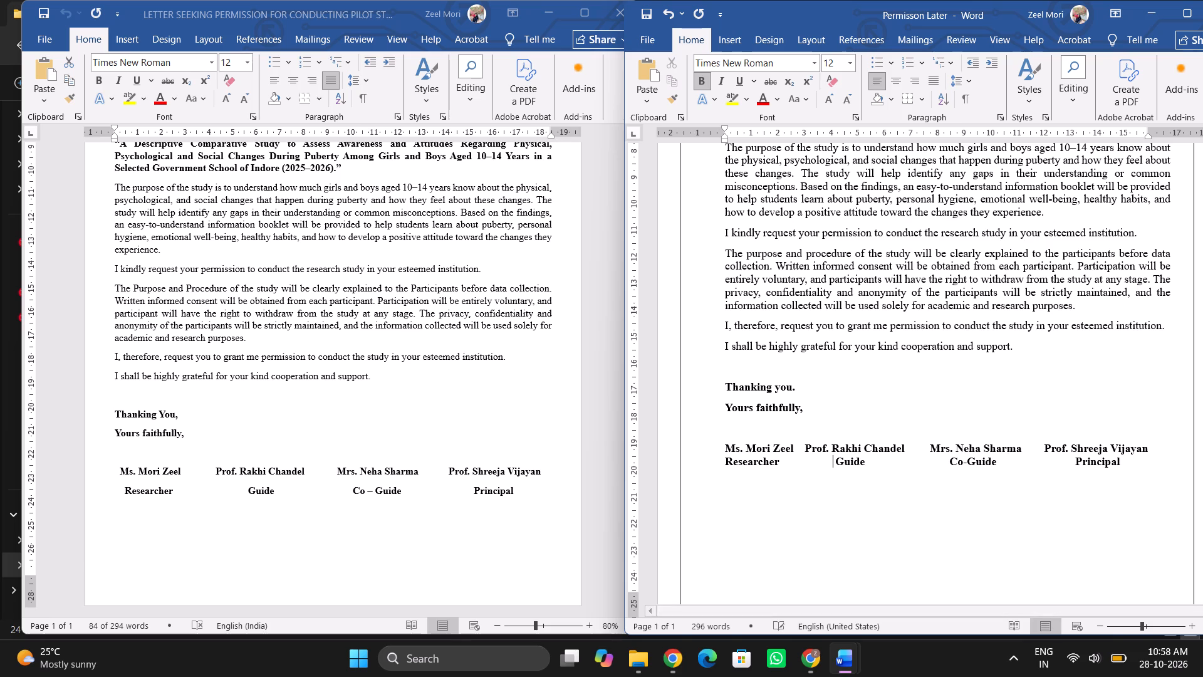
Widen the gap before the guide's name in the signature block by two spaces.
{"action": "left_click", "coordinate": [806, 448]}
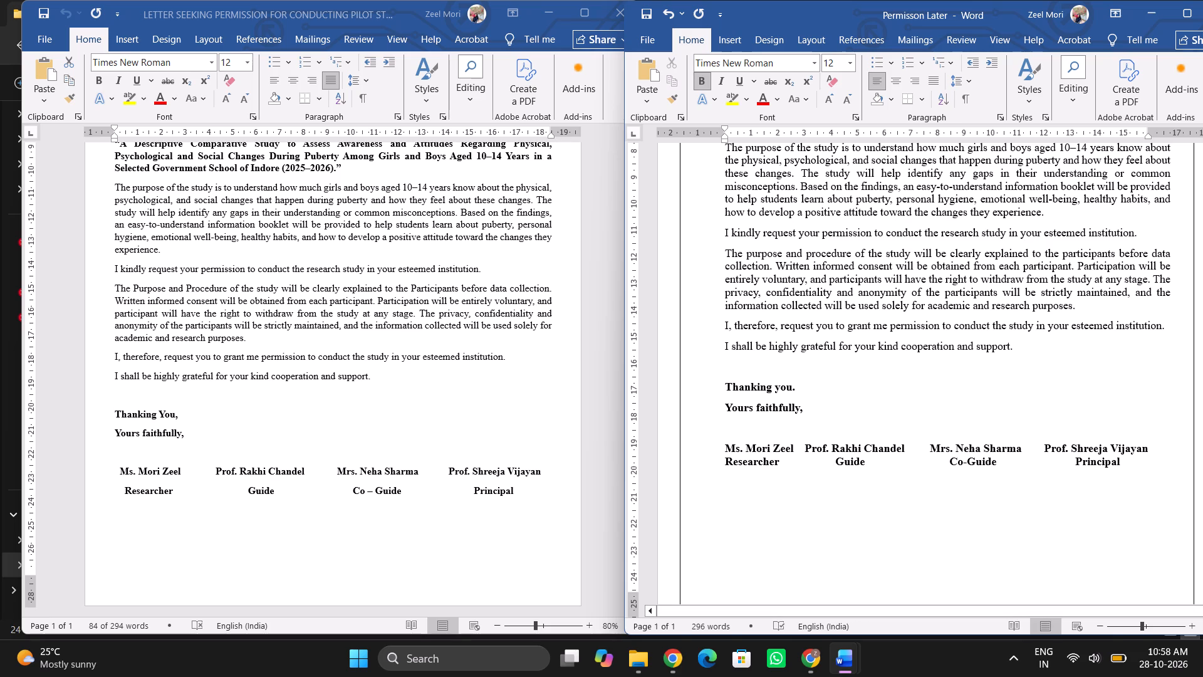
{"action": "key", "text": "space"}
{"action": "key", "text": "space"}
{"action": "key", "text": "space"}
{"action": "key", "text": "space"}
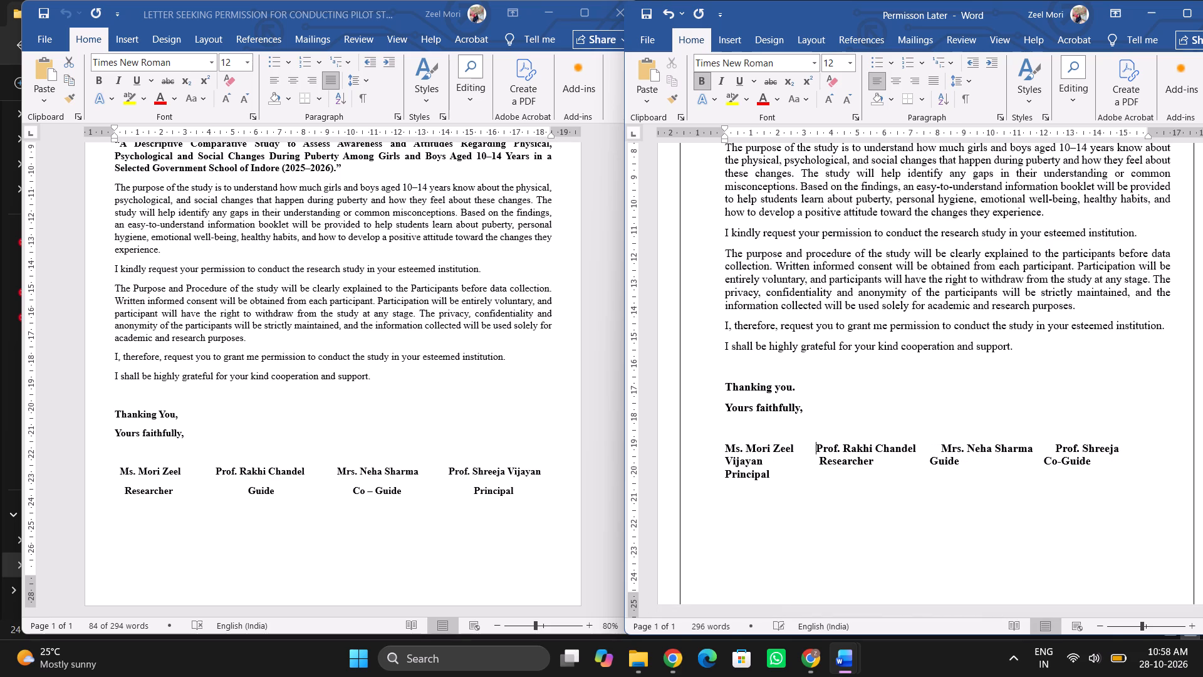
{"action": "key", "text": "BackSpace"}
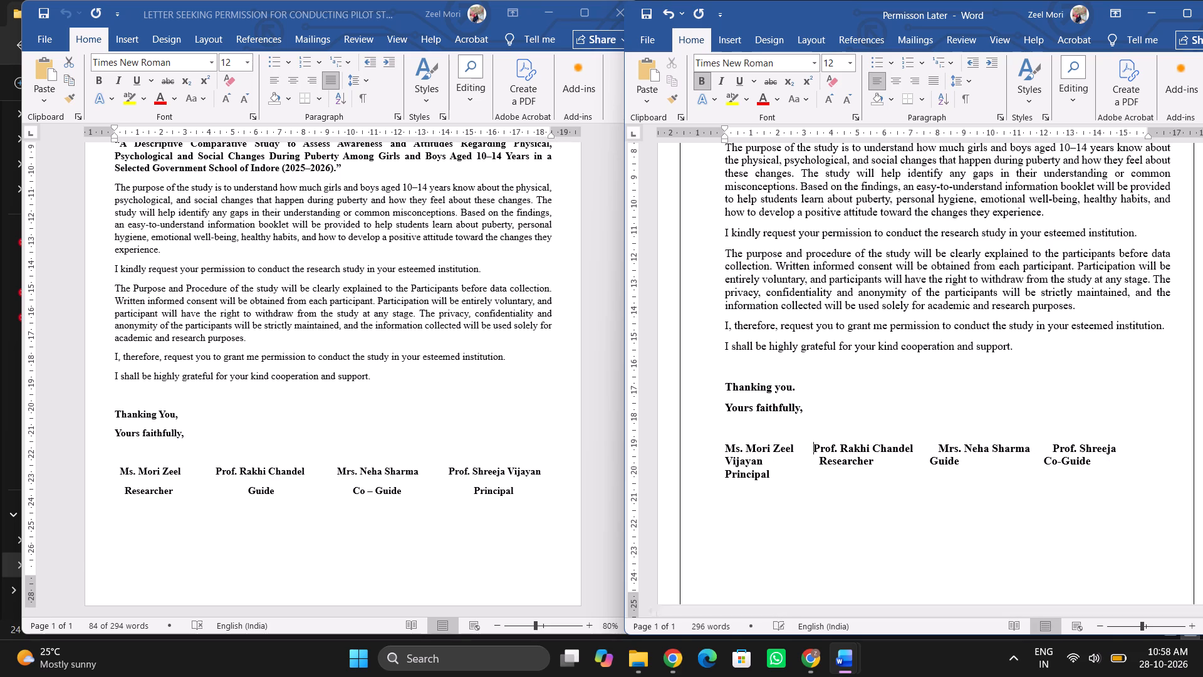
{"action": "key", "text": "BackSpace"}
Widen the gap before "Researcher" in the signature block's designation row by six spaces.
{"action": "left_click", "coordinate": [821, 462]}
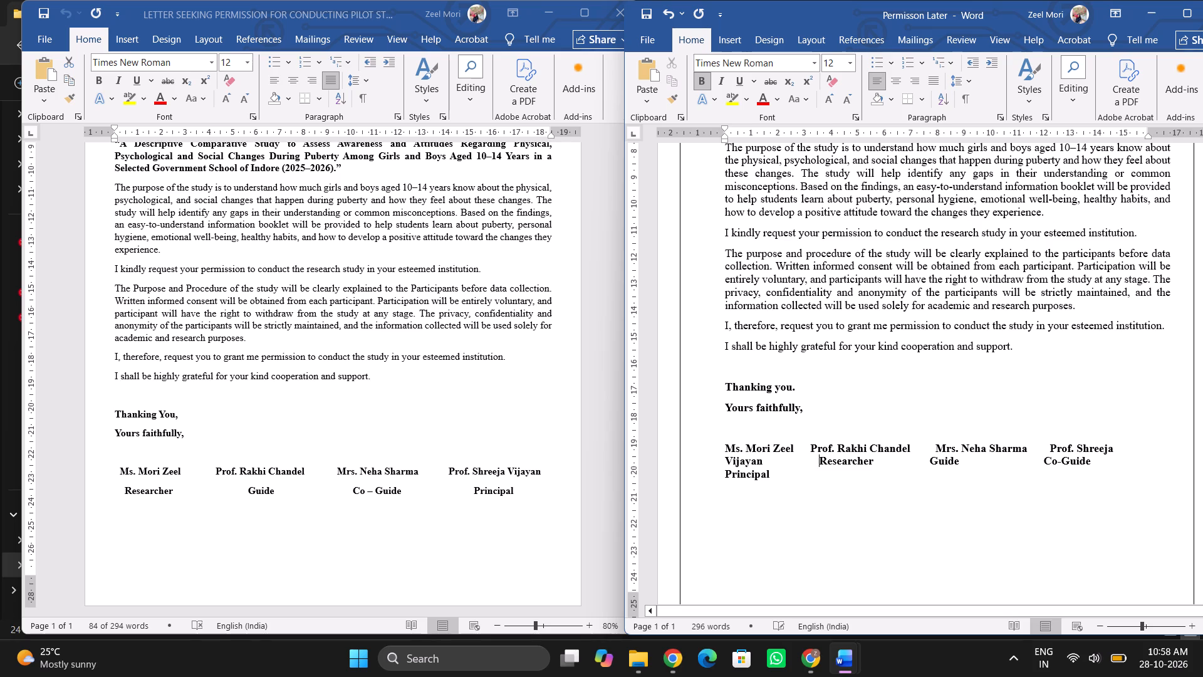
{"action": "key", "text": "BackSpace"}
{"action": "key", "text": "space"}
{"action": "key", "text": "space"}
{"action": "key", "text": "space"}
{"action": "key", "text": "space"}
{"action": "key", "text": "space"}
{"action": "key", "text": "space"}
{"action": "key", "text": "space"}
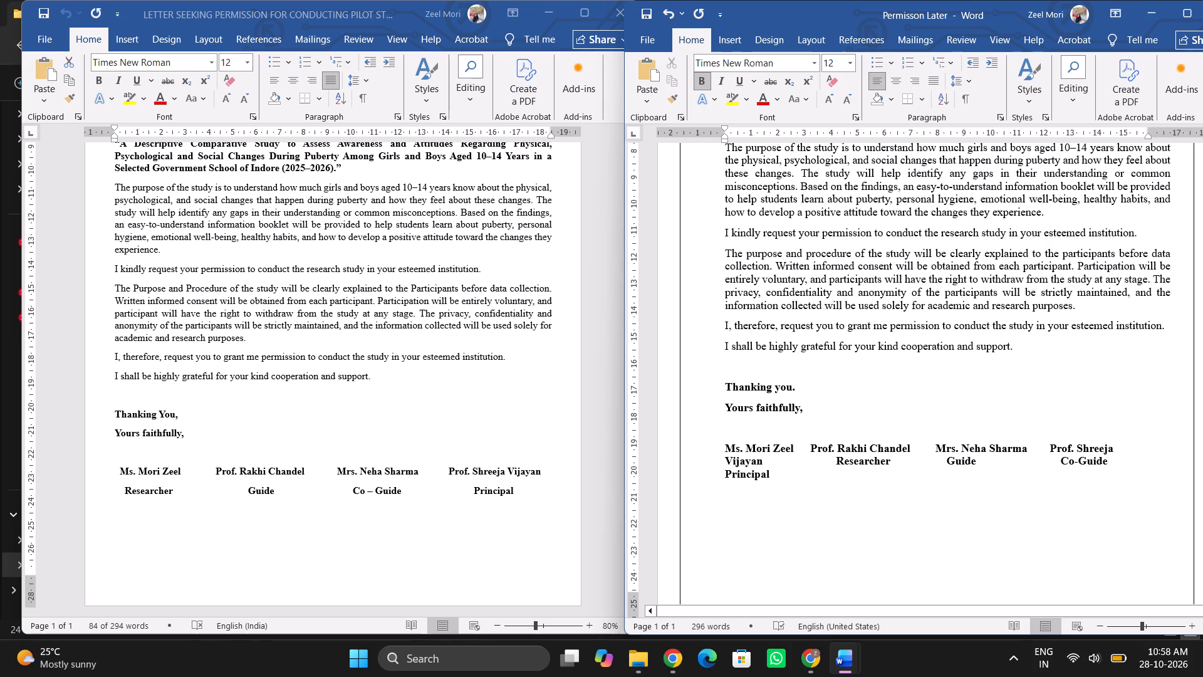
Narrow the gap before the co-guide's name in the signature block by two spaces.
{"action": "left_click", "coordinate": [935, 448]}
{"action": "key", "text": "BackSpace"}
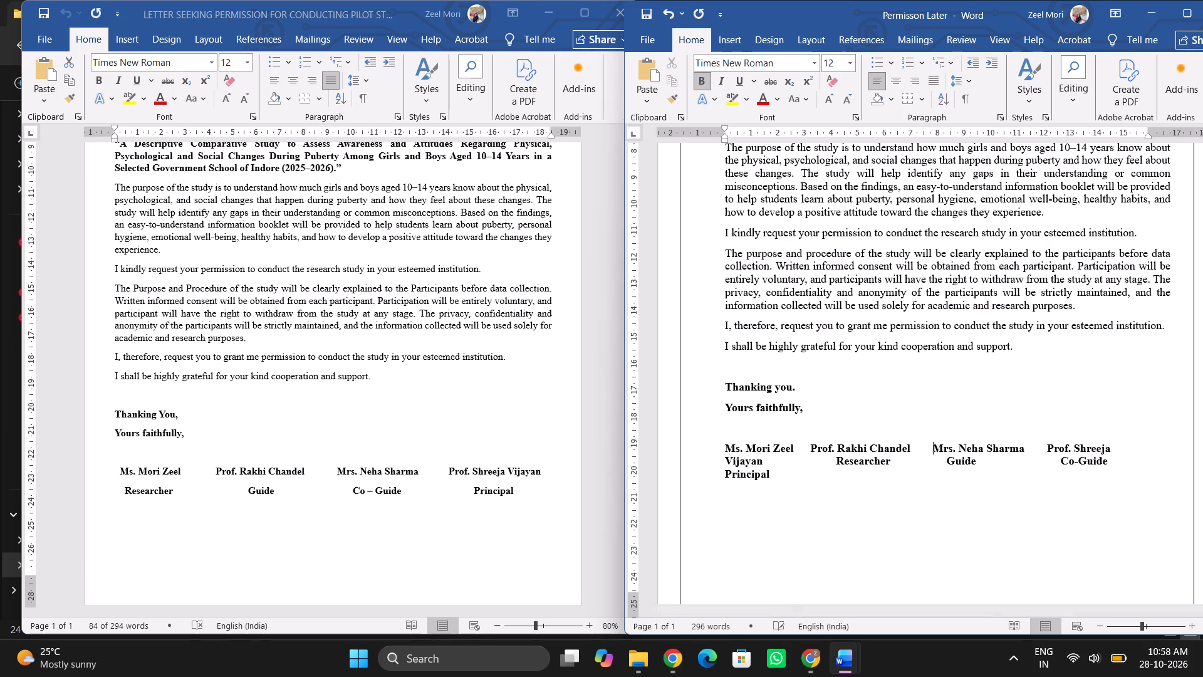
{"action": "key", "text": "BackSpace"}
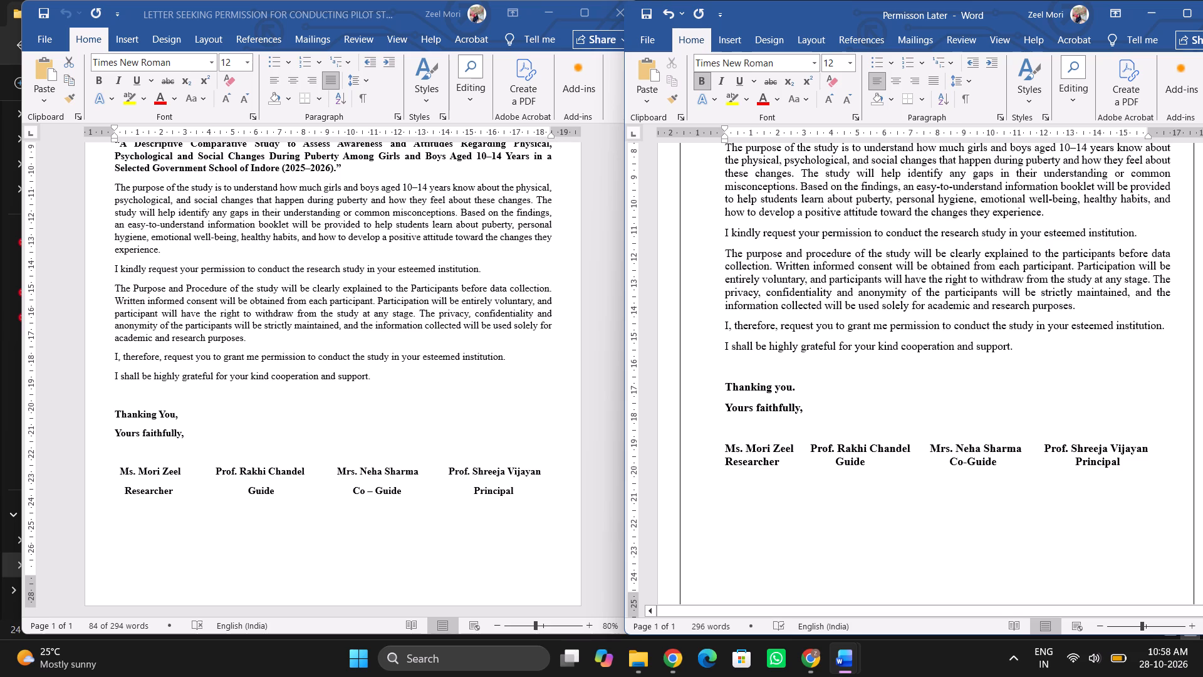
Remove two spaces before "Co-Guide" in the signature block's designation row.
{"action": "left_click", "coordinate": [949, 463]}
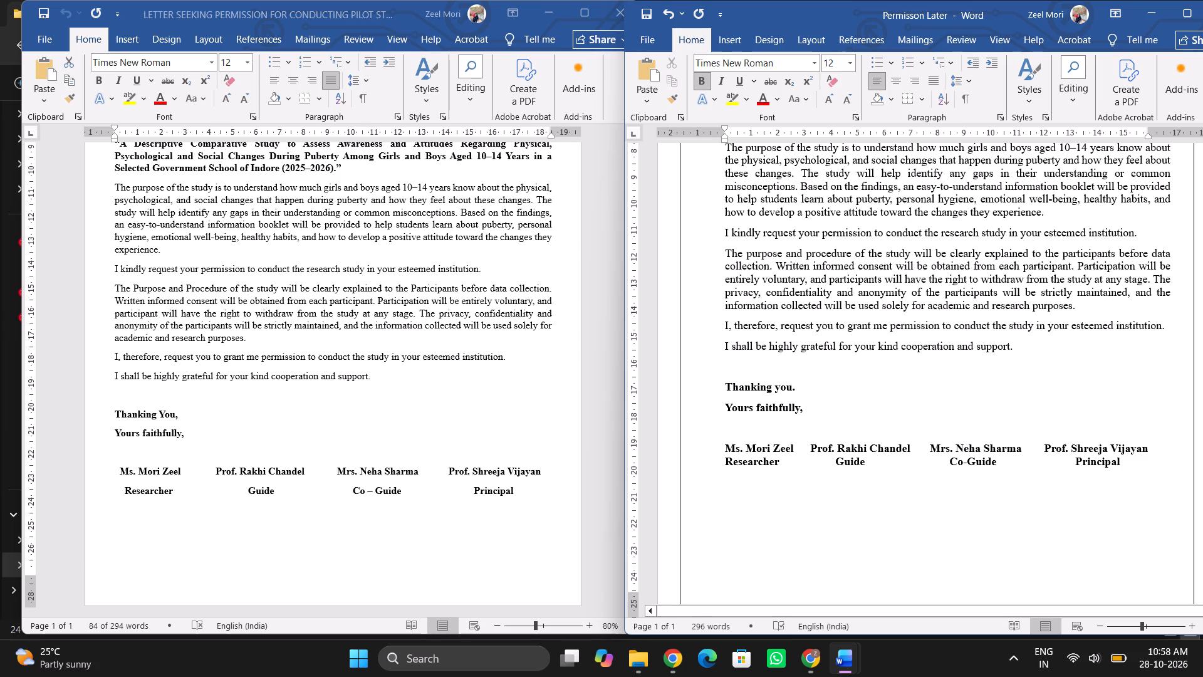
{"action": "key", "text": "BackSpace"}
{"action": "key", "text": "BackSpace"}
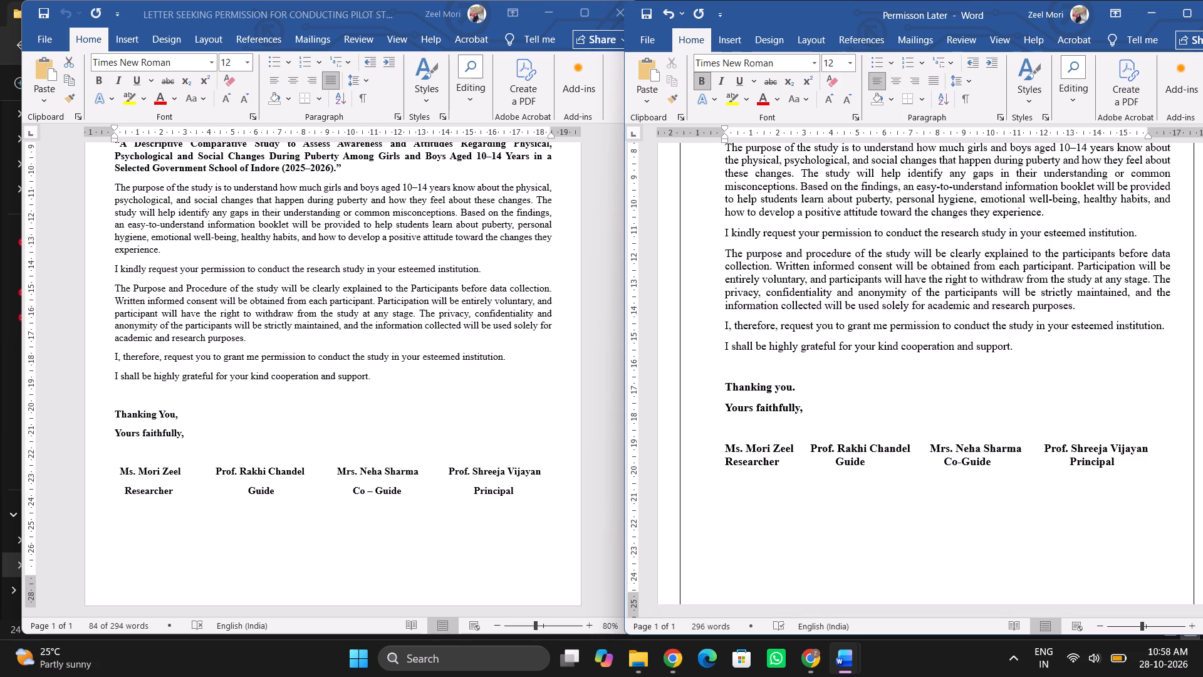
{"action": "left_click", "coordinate": [987, 531]}
Review the "Permisson Later" letter from signature block to addressee lines and compare its opening with the pilot-study letter.
{"action": "scroll", "coordinate": [987, 531], "scroll_direction": "up", "scroll_amount": 1}
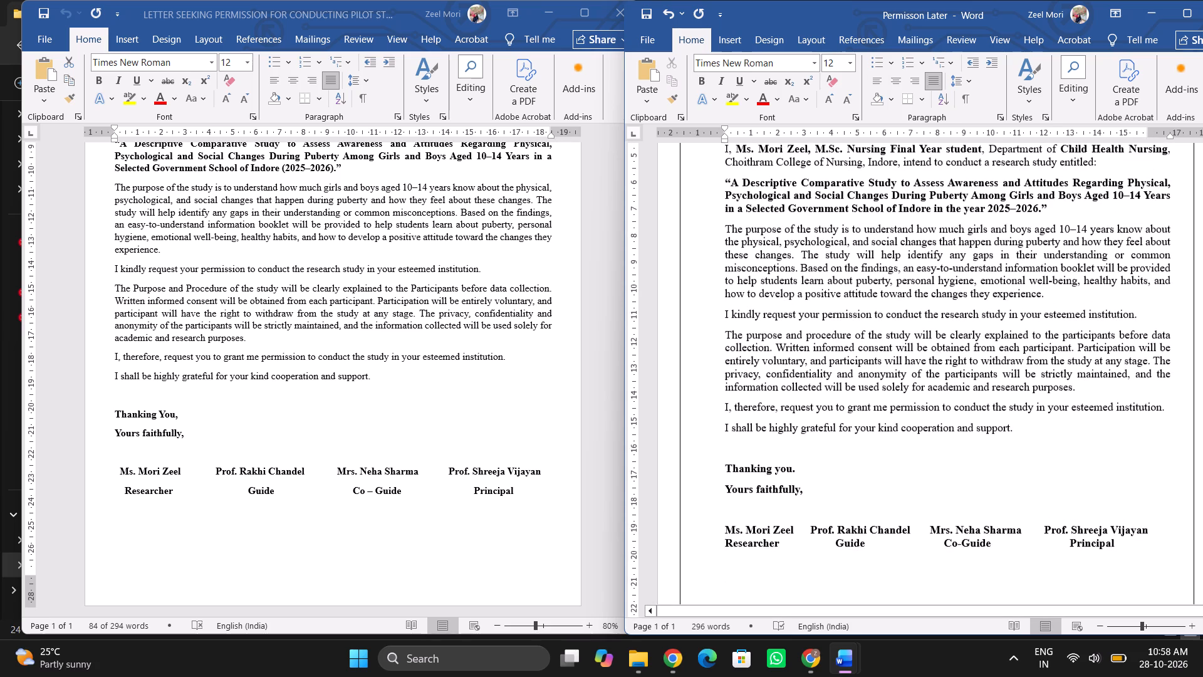
{"action": "scroll", "coordinate": [987, 531], "scroll_direction": "up", "scroll_amount": 2}
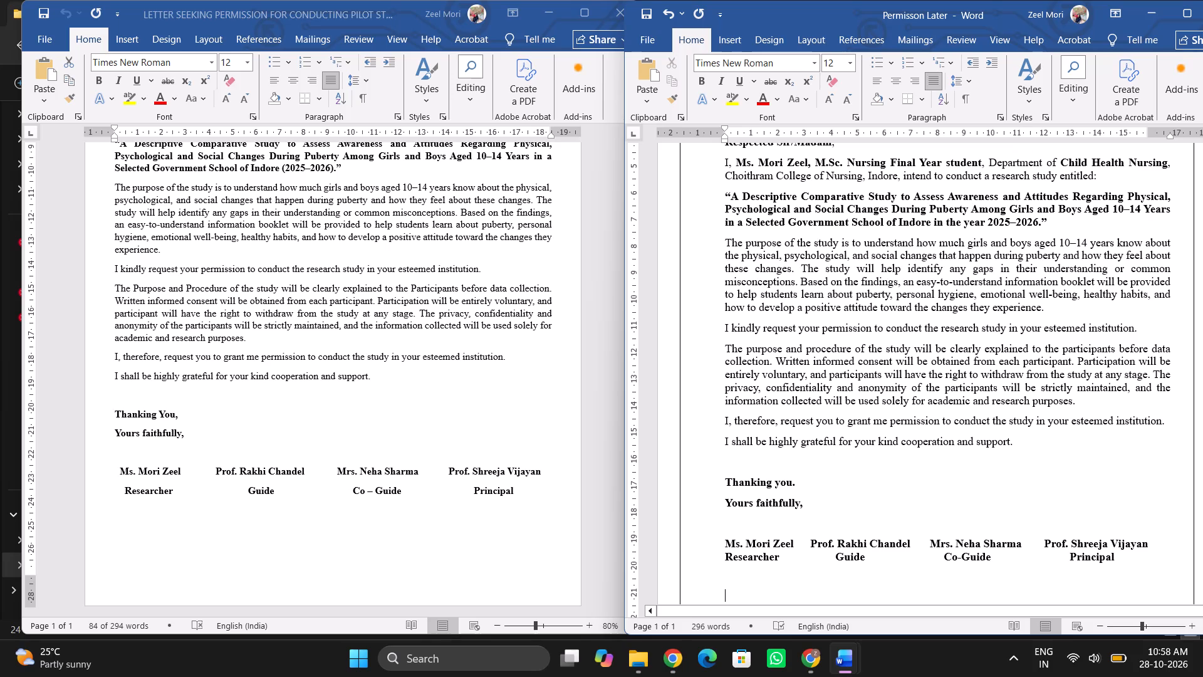
{"action": "scroll", "coordinate": [987, 531], "scroll_direction": "up", "scroll_amount": 1}
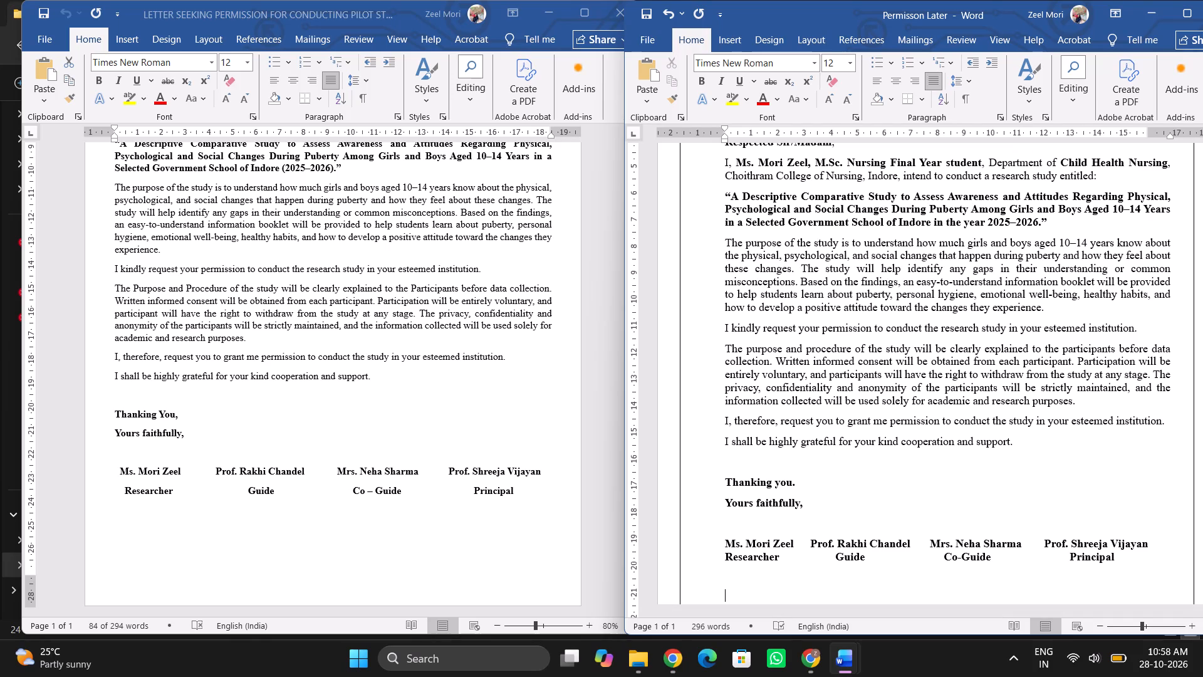
{"action": "scroll", "coordinate": [987, 531], "scroll_direction": "up", "scroll_amount": 2}
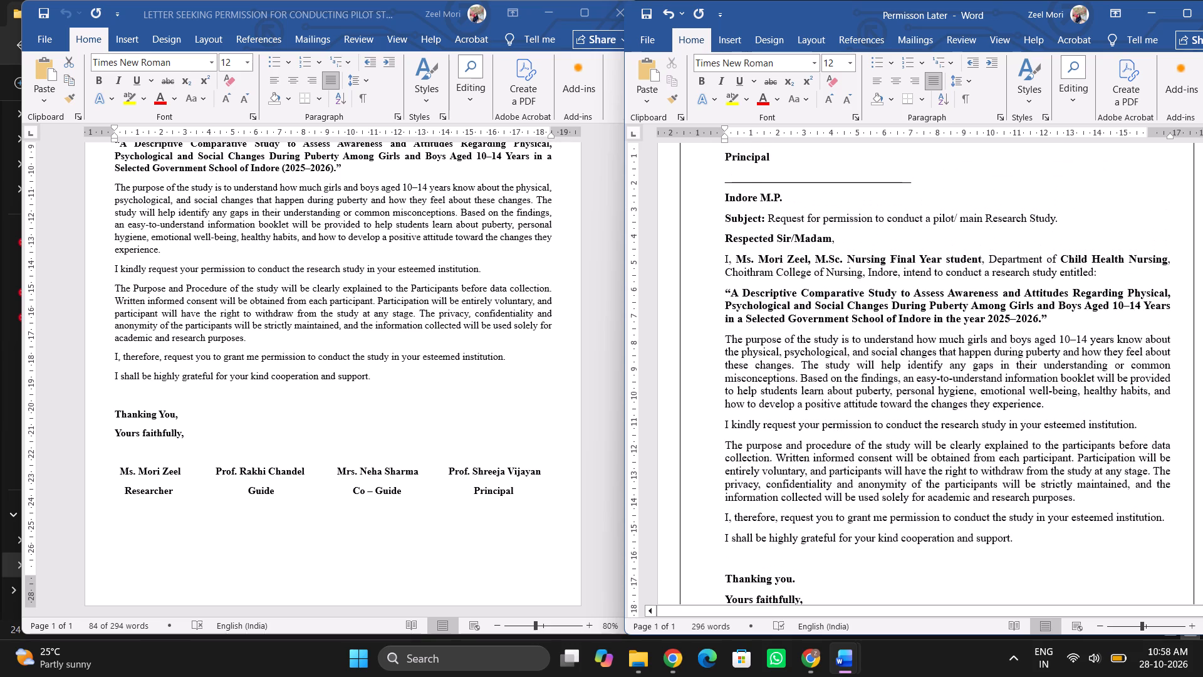
{"action": "scroll", "coordinate": [987, 531], "scroll_direction": "up", "scroll_amount": 2}
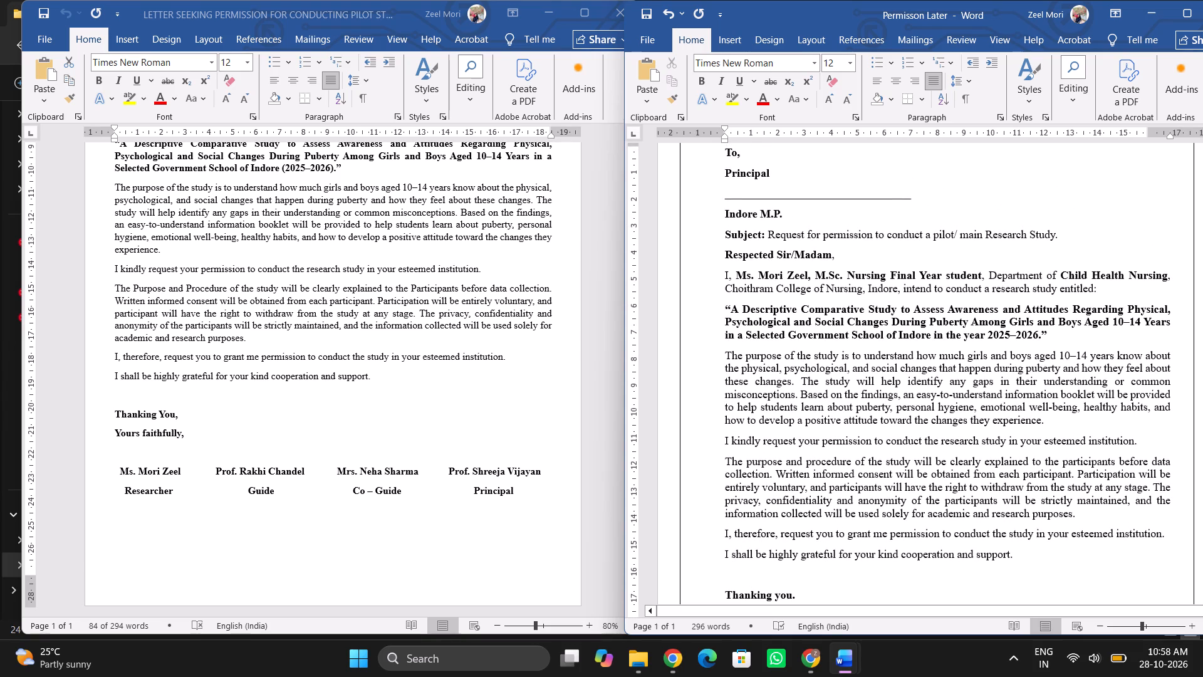
{"action": "scroll", "coordinate": [544, 410], "scroll_direction": "up", "scroll_amount": 2}
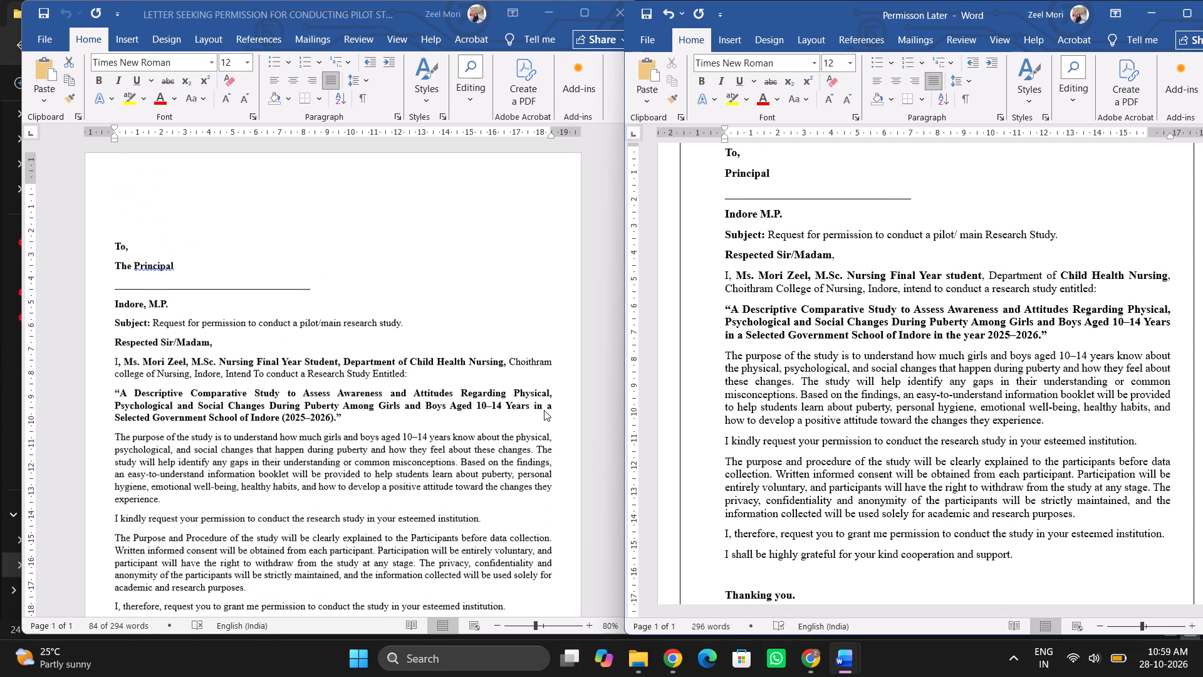
{"action": "scroll", "coordinate": [544, 410], "scroll_direction": "up", "scroll_amount": 1}
{"action": "scroll", "coordinate": [806, 290], "scroll_direction": "up", "scroll_amount": 1}
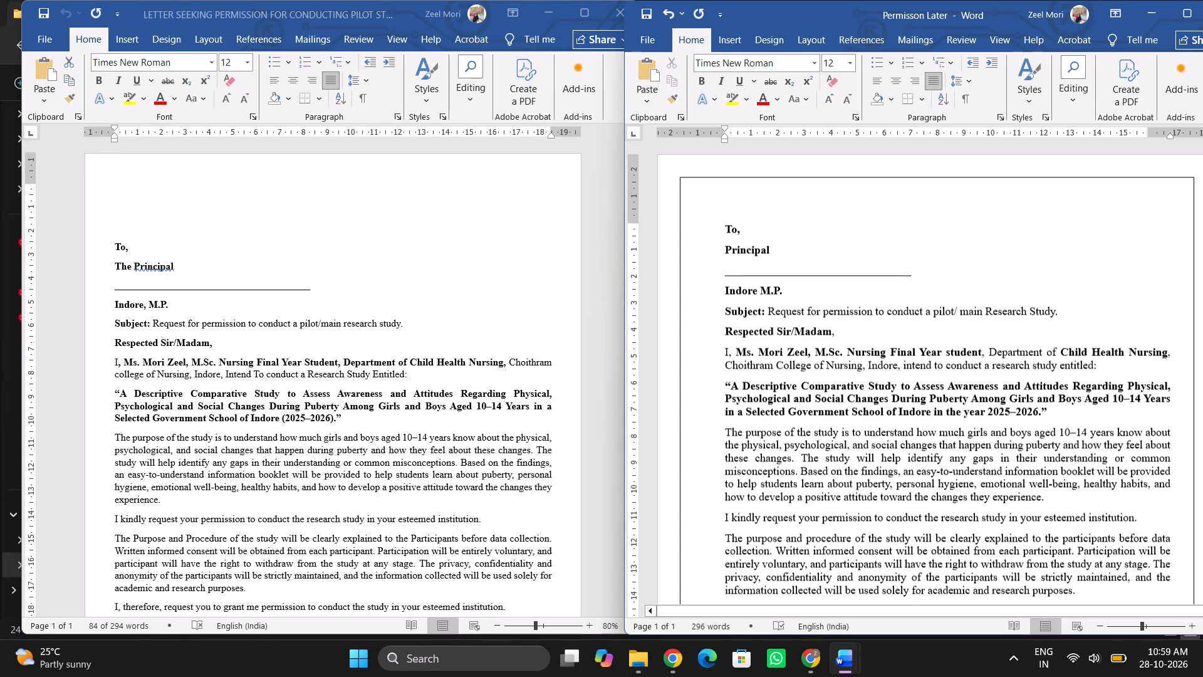
{"action": "scroll", "coordinate": [806, 290], "scroll_direction": "up", "scroll_amount": 1}
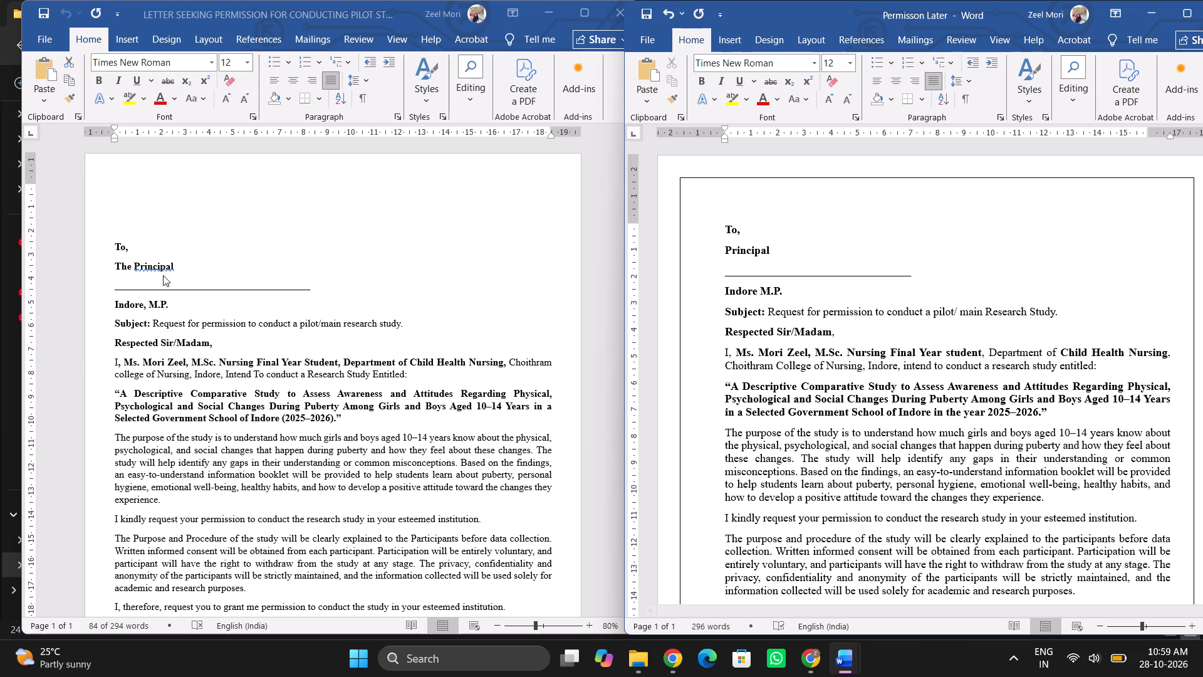
Add a comma after "The Principal" in the pilot-study letter's addressee line.
{"action": "right_click", "coordinate": [158, 264]}
{"action": "left_click", "coordinate": [158, 264]}
{"action": "right_click", "coordinate": [158, 264]}
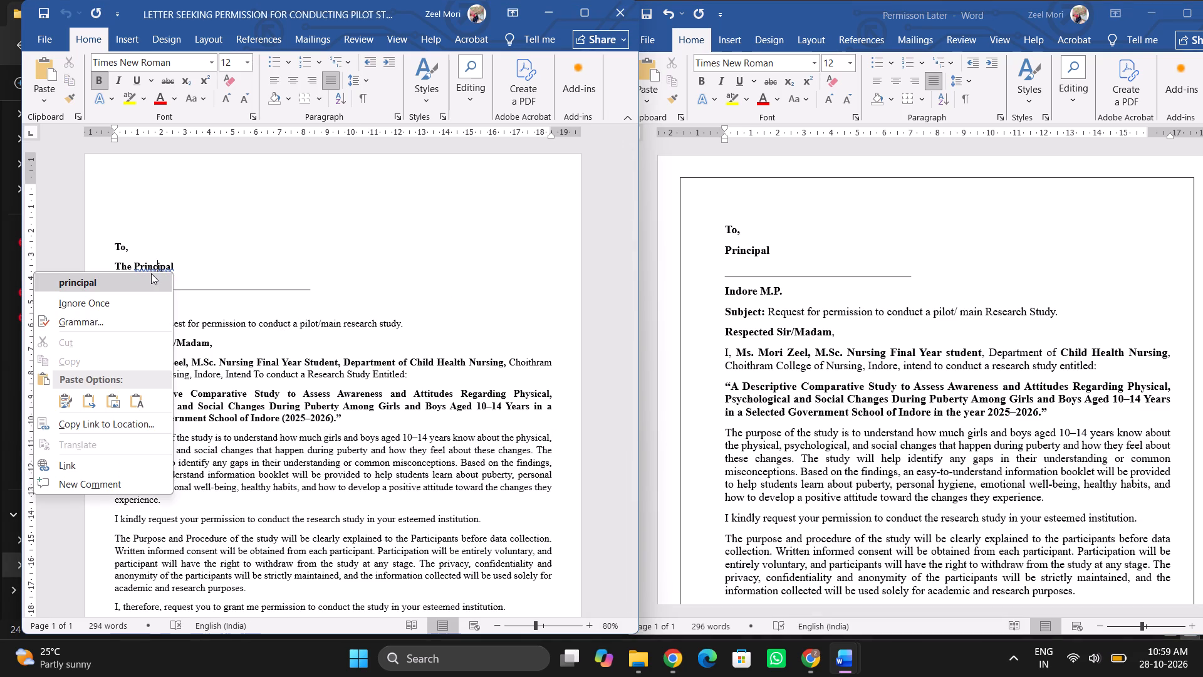
{"action": "left_click", "coordinate": [186, 263]}
{"action": "left_click", "coordinate": [186, 263]}
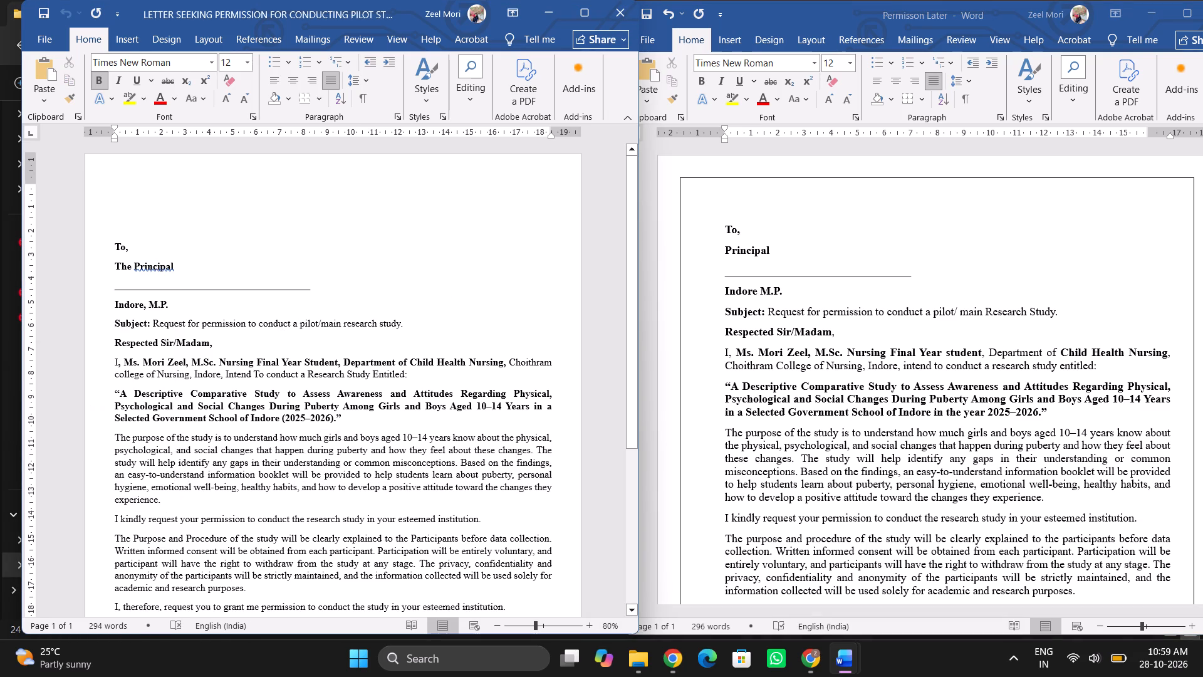
{"action": "key", "text": "comma"}
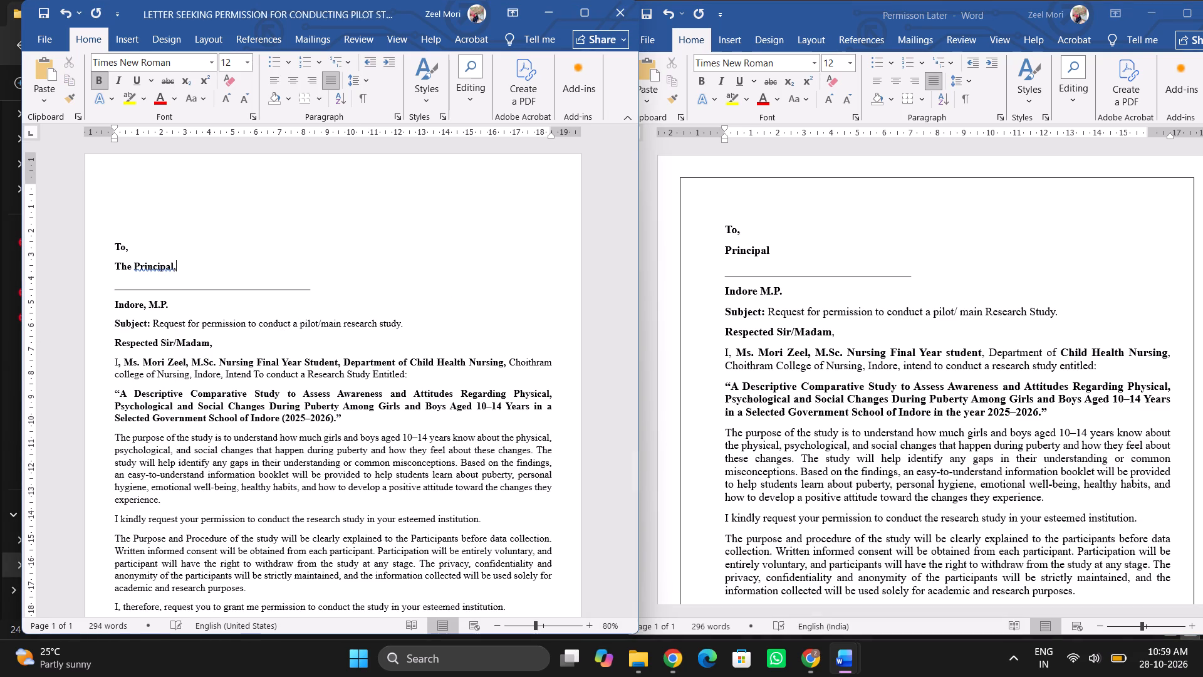
Ignore once the grammar flag on "Principal" in the pilot-study letter's addressee line.
{"action": "right_click", "coordinate": [171, 265]}
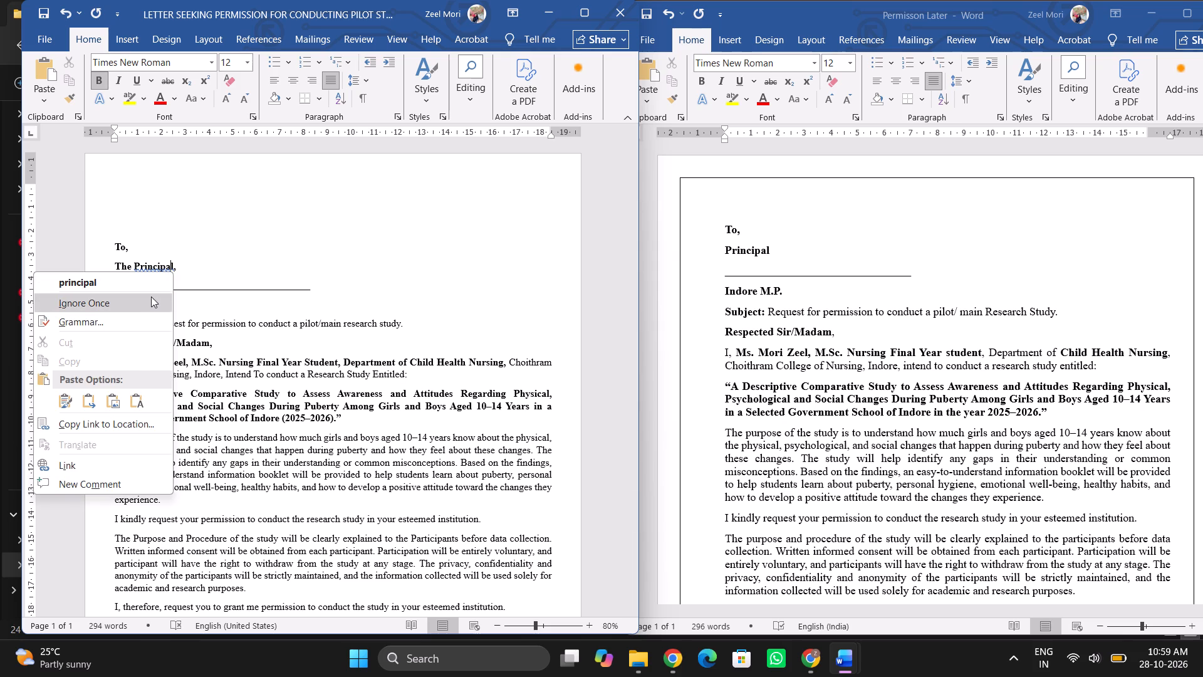
{"action": "left_click", "coordinate": [151, 297]}
{"action": "left_click", "coordinate": [318, 229]}
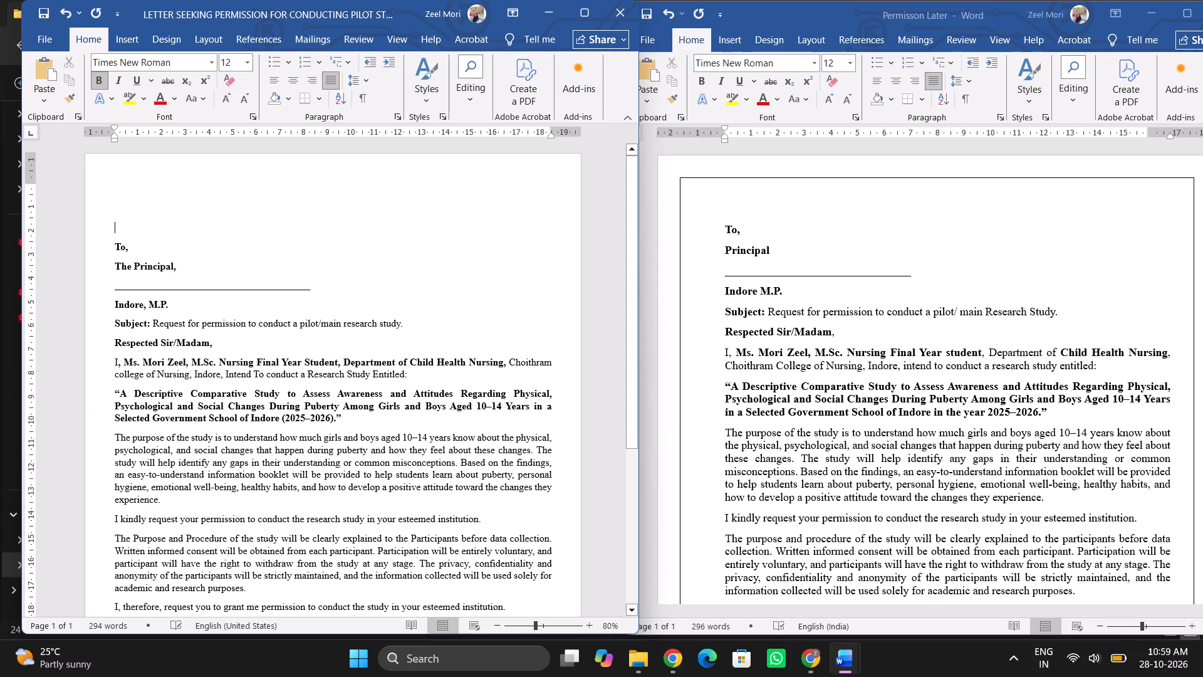
Save the "Permisson Later" letter.
{"action": "left_click", "coordinate": [794, 350]}
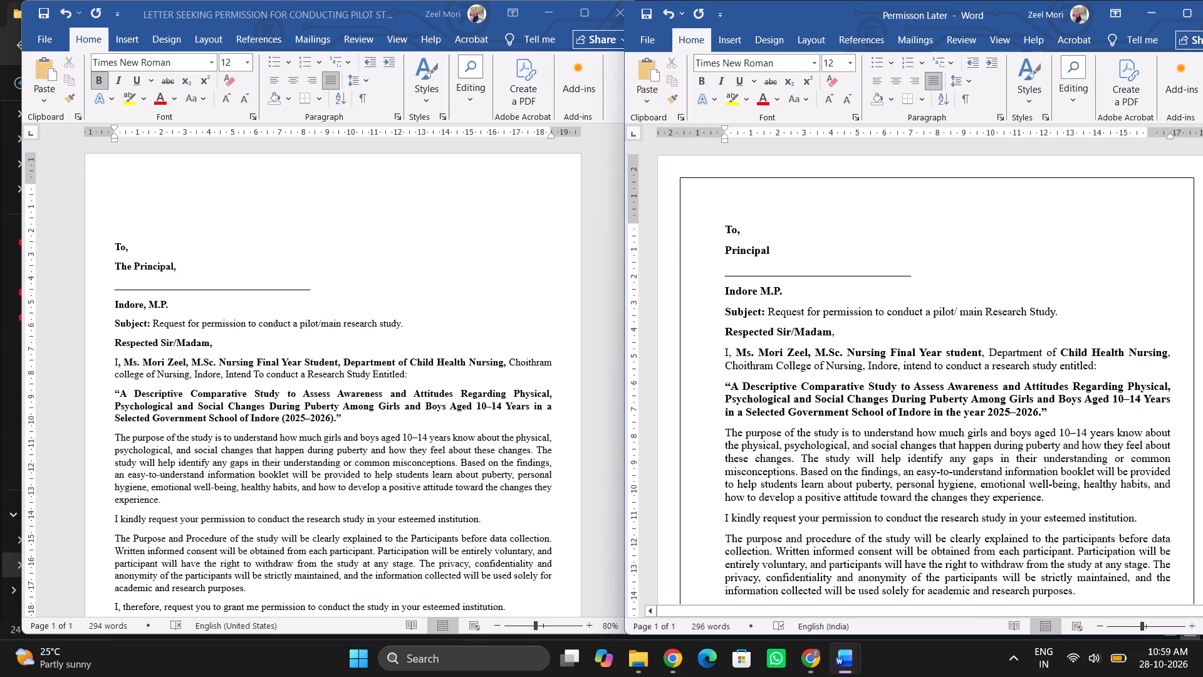
{"action": "key", "text": "ctrl+s"}
Save the pilot-study permission letter and close it.
{"action": "left_click", "coordinate": [526, 227]}
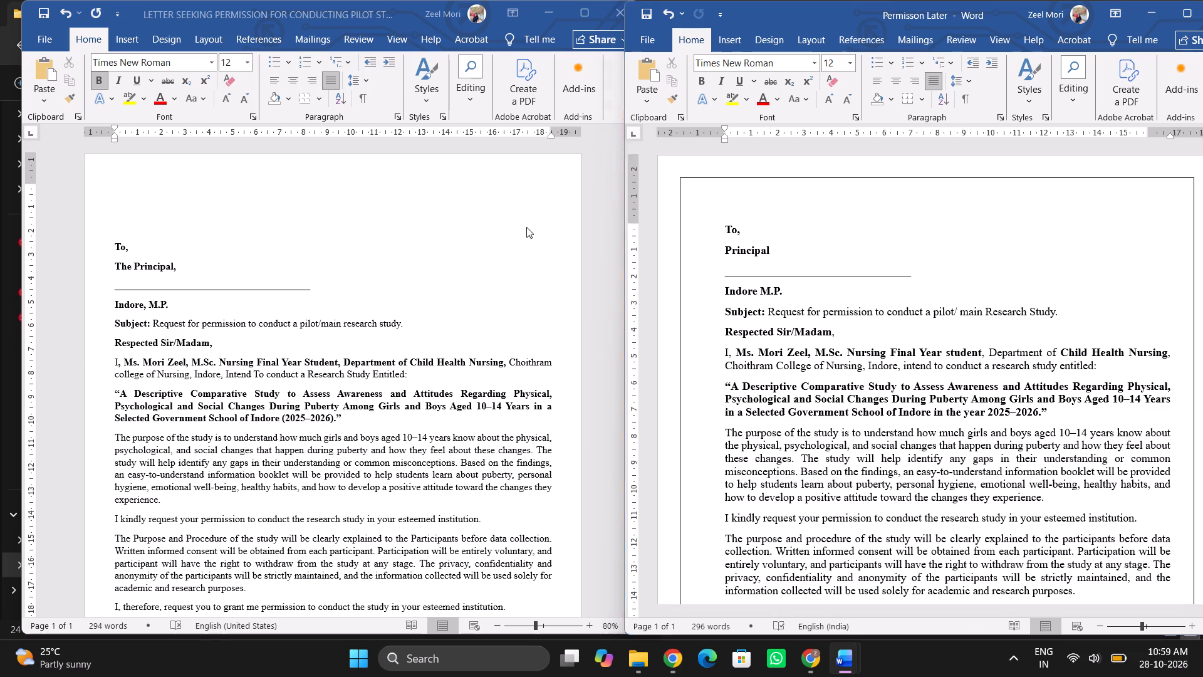
{"action": "key", "text": "ctrl+s"}
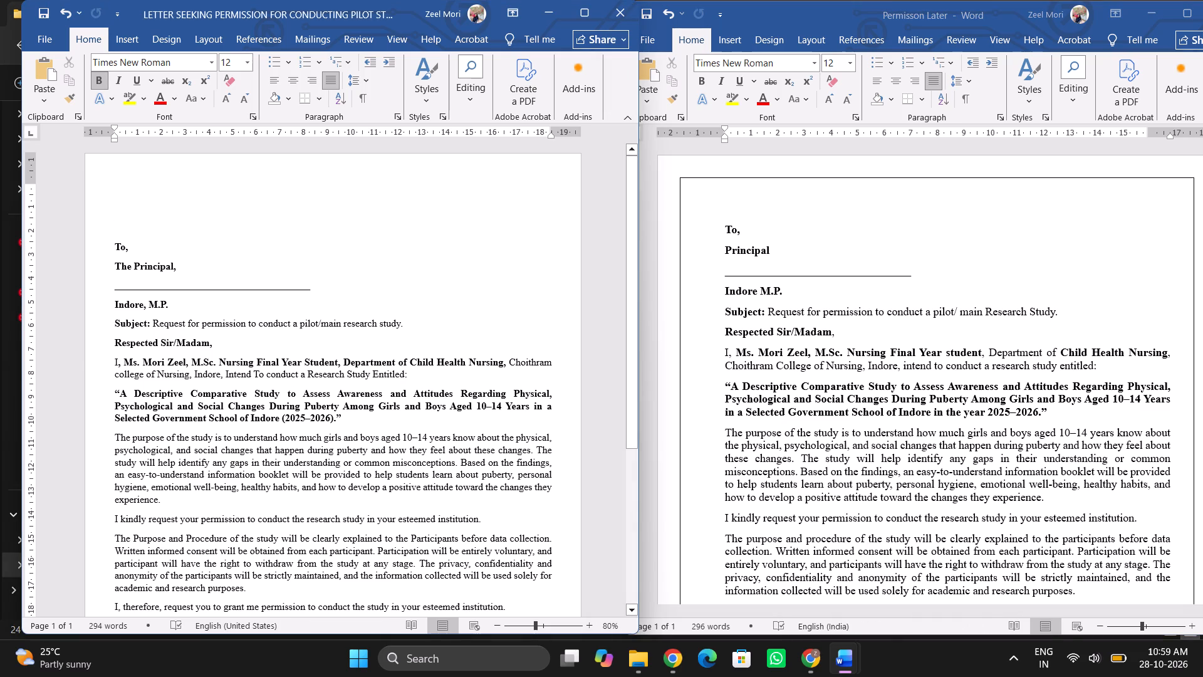
{"action": "left_click", "coordinate": [623, 13]}
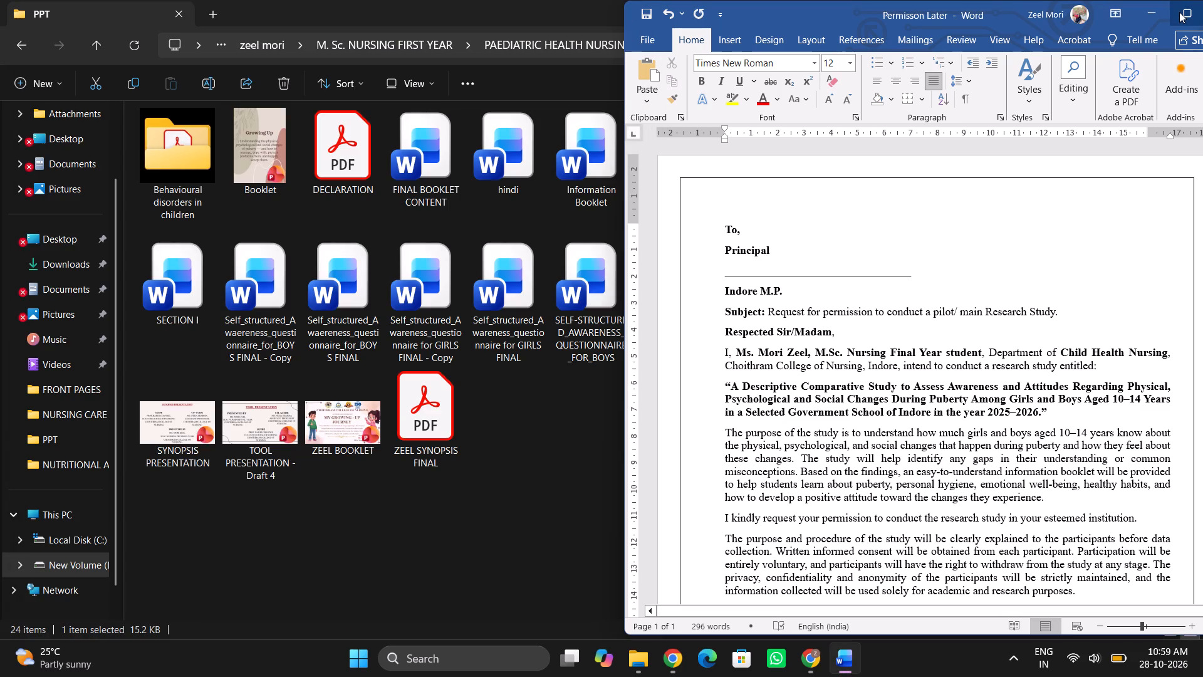
Maximize the "Permisson Later" letter and check its text and layout down to the signature block.
{"action": "left_click", "coordinate": [1180, 12]}
{"action": "scroll", "coordinate": [699, 407], "scroll_direction": "down", "scroll_amount": 2}
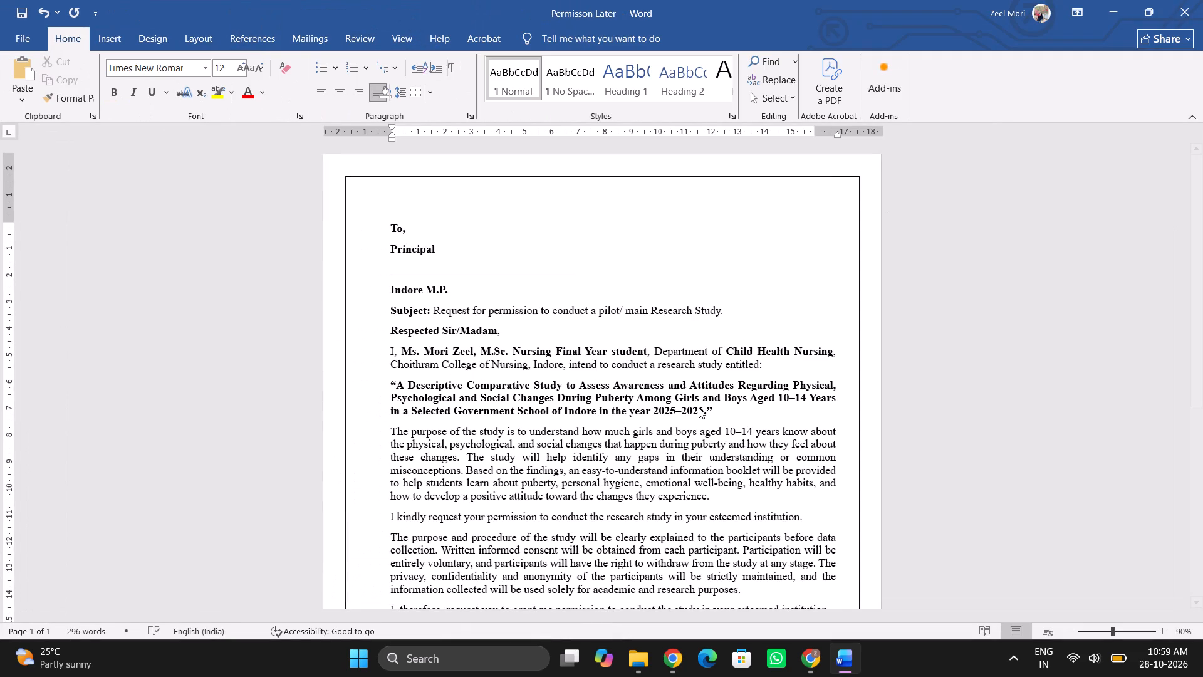
{"action": "scroll", "coordinate": [699, 407], "scroll_direction": "down", "scroll_amount": 2}
{"action": "scroll", "coordinate": [649, 336], "scroll_direction": "down", "scroll_amount": 2}
{"action": "scroll", "coordinate": [709, 389], "scroll_direction": "down", "scroll_amount": 2}
{"action": "scroll", "coordinate": [709, 389], "scroll_direction": "down", "scroll_amount": 20}
{"action": "scroll", "coordinate": [709, 389], "scroll_direction": "down", "scroll_amount": 3}
{"action": "scroll", "coordinate": [709, 389], "scroll_direction": "up", "scroll_amount": 1}
{"action": "scroll", "coordinate": [709, 389], "scroll_direction": "down", "scroll_amount": 2}
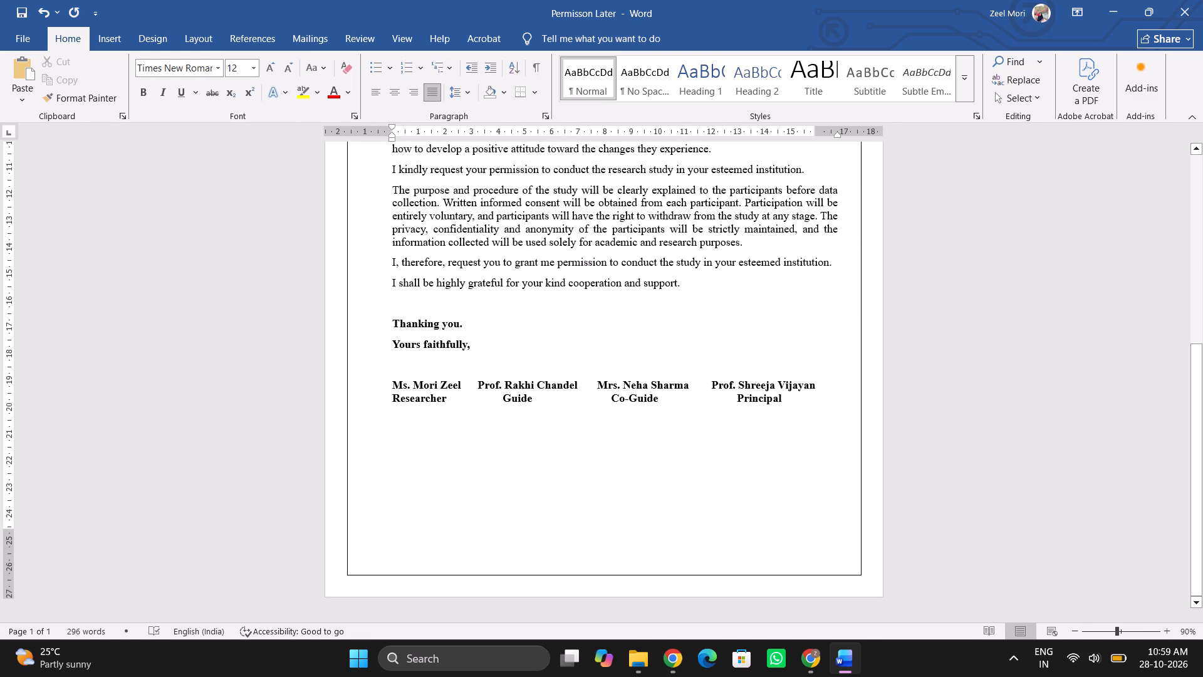
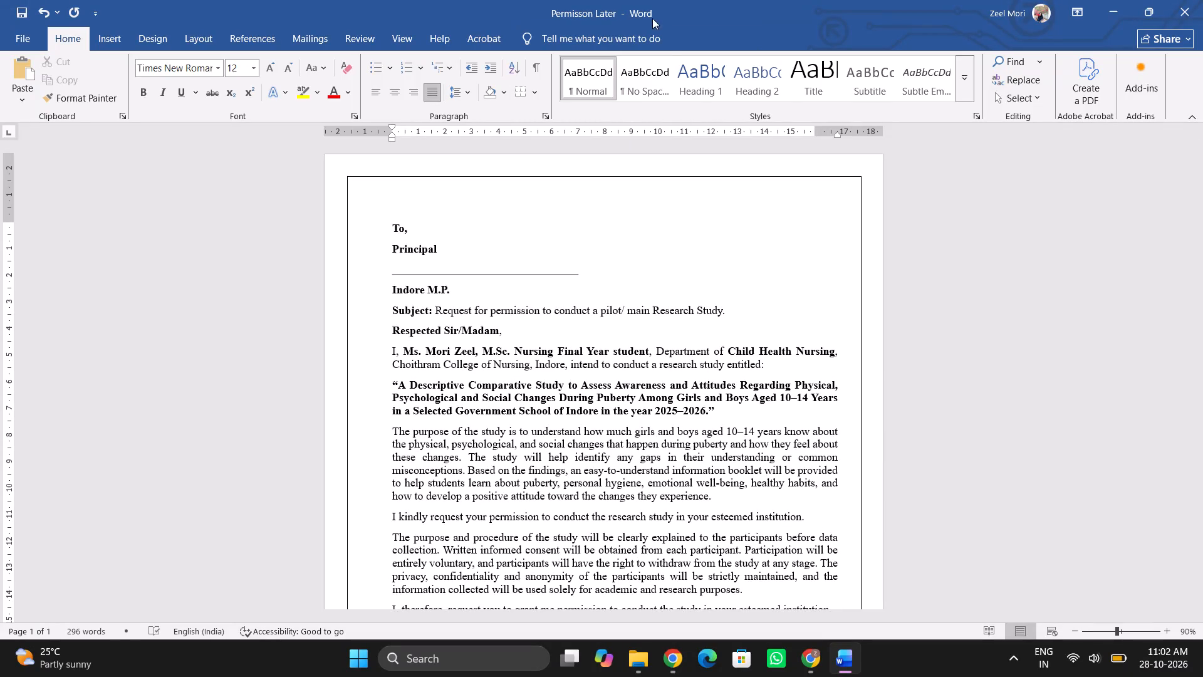
Select the entire text of the "Permisson Later" letter, from "To," through the end of the signature block.
{"action": "left_click_drag", "start_coordinate": [397, 223], "coordinate": [511, 307]}
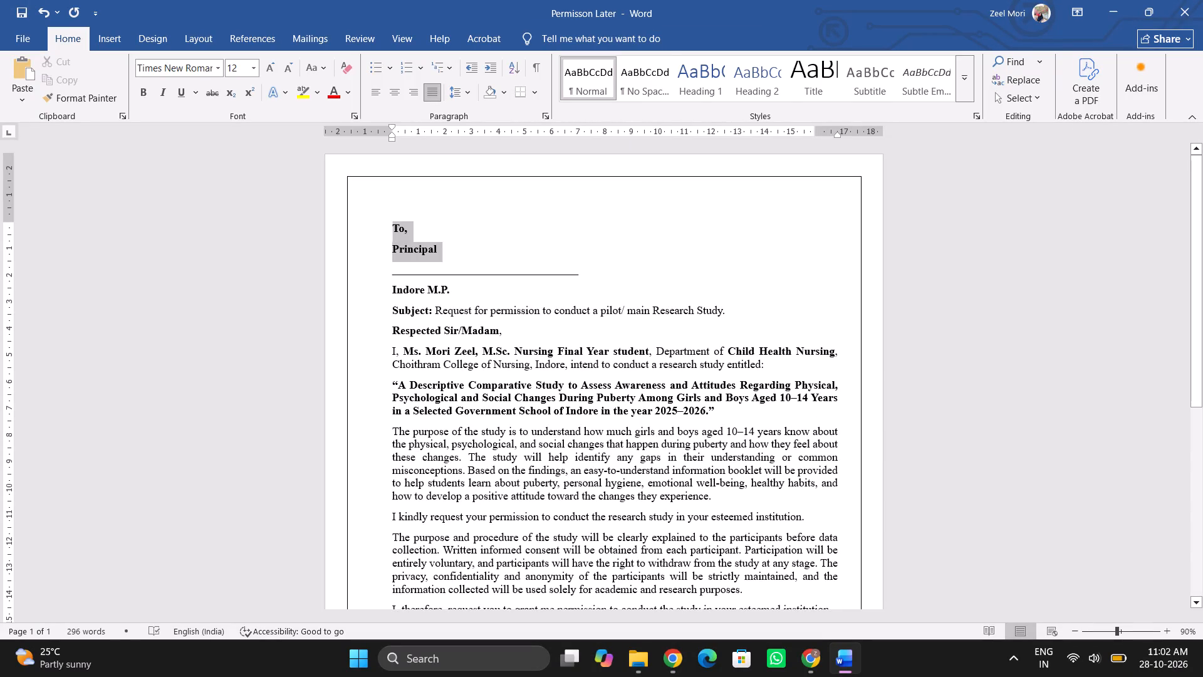
{"action": "left_click_drag", "start_coordinate": [511, 307], "coordinate": [727, 587]}
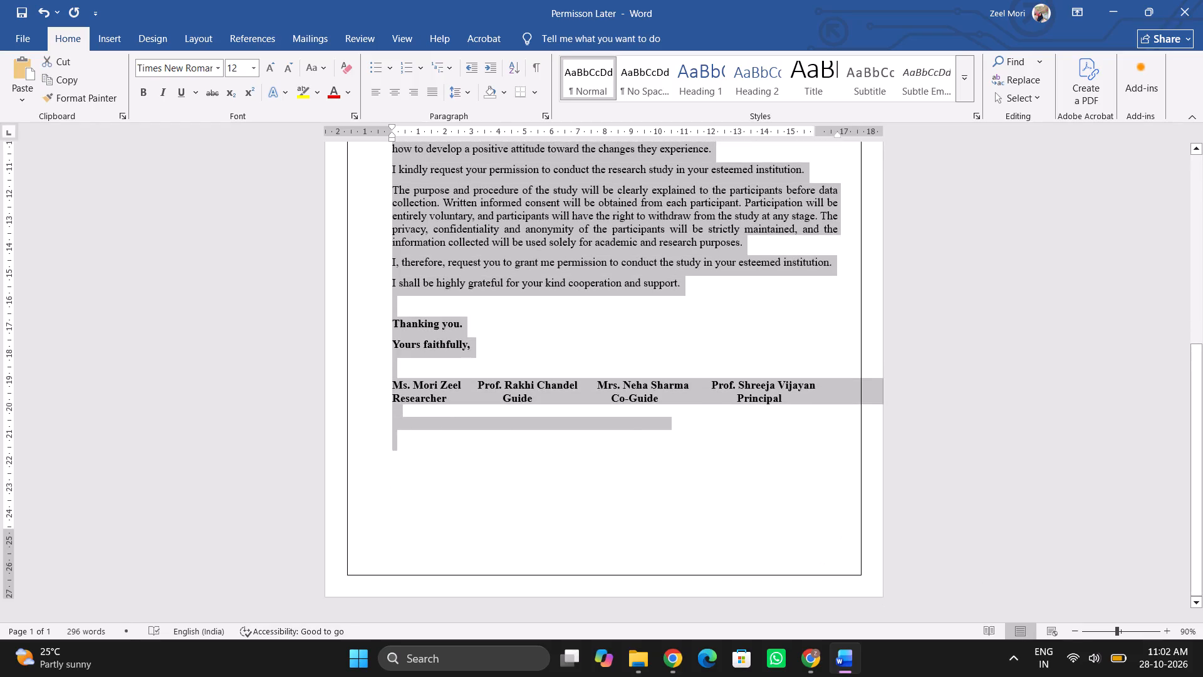
Copy the selected full text of the permission letter, including the signature block.
{"action": "right_click", "coordinate": [630, 389]}
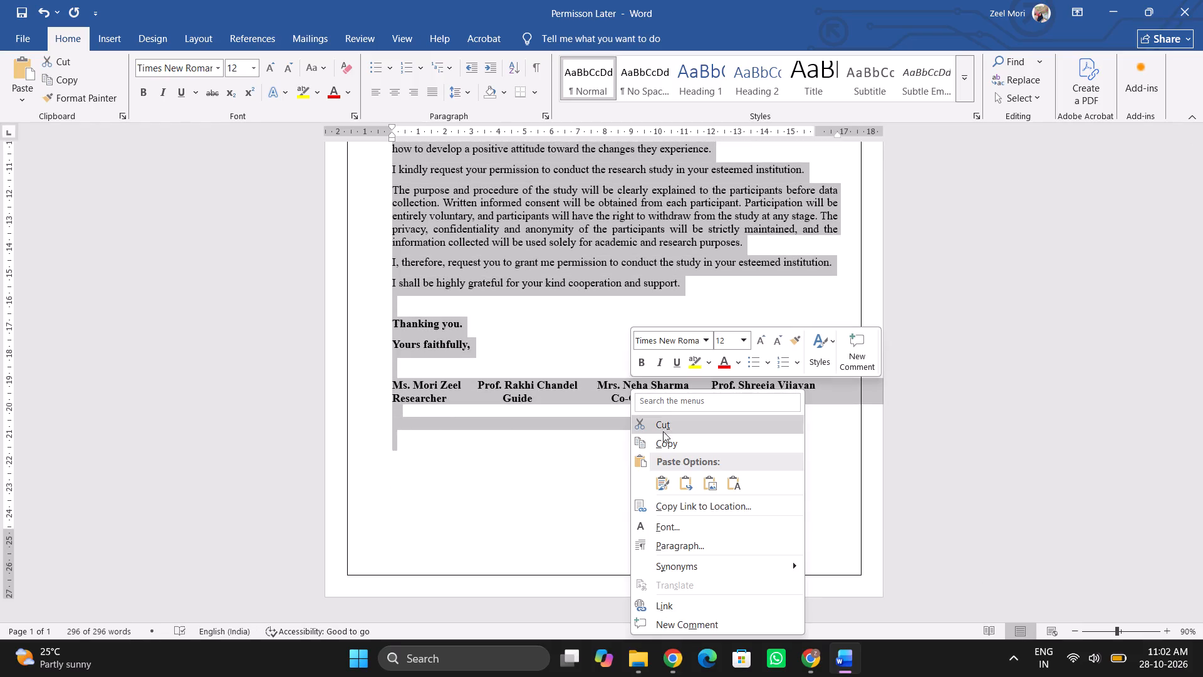
{"action": "left_click", "coordinate": [664, 443]}
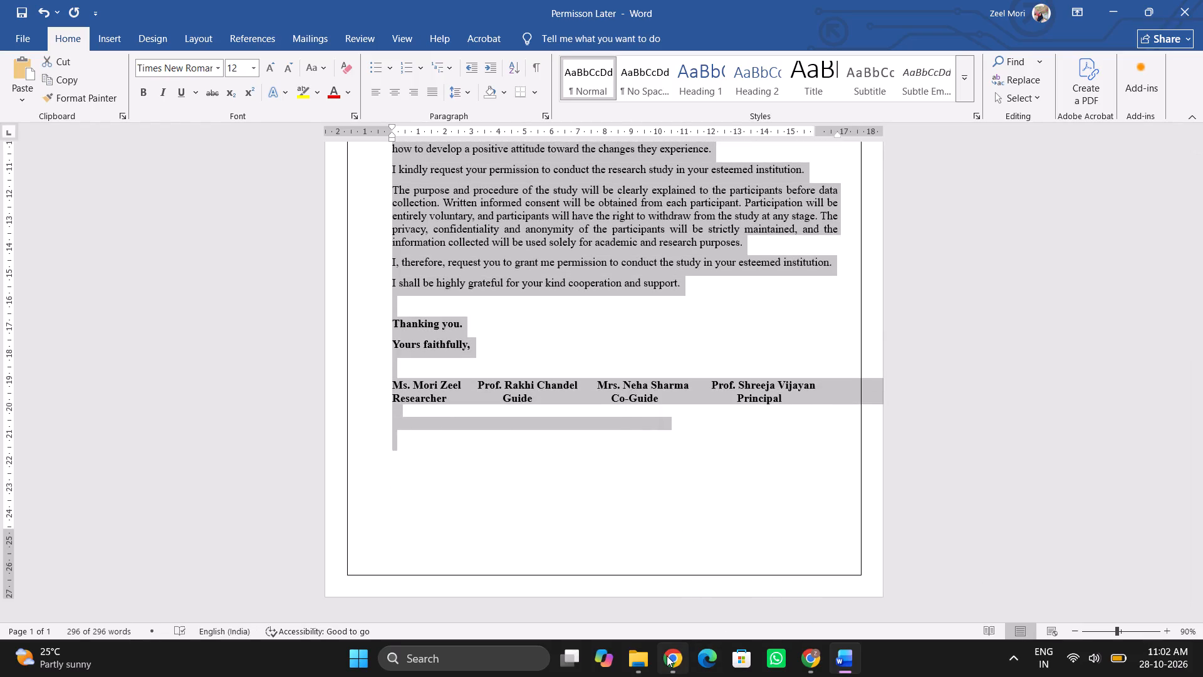
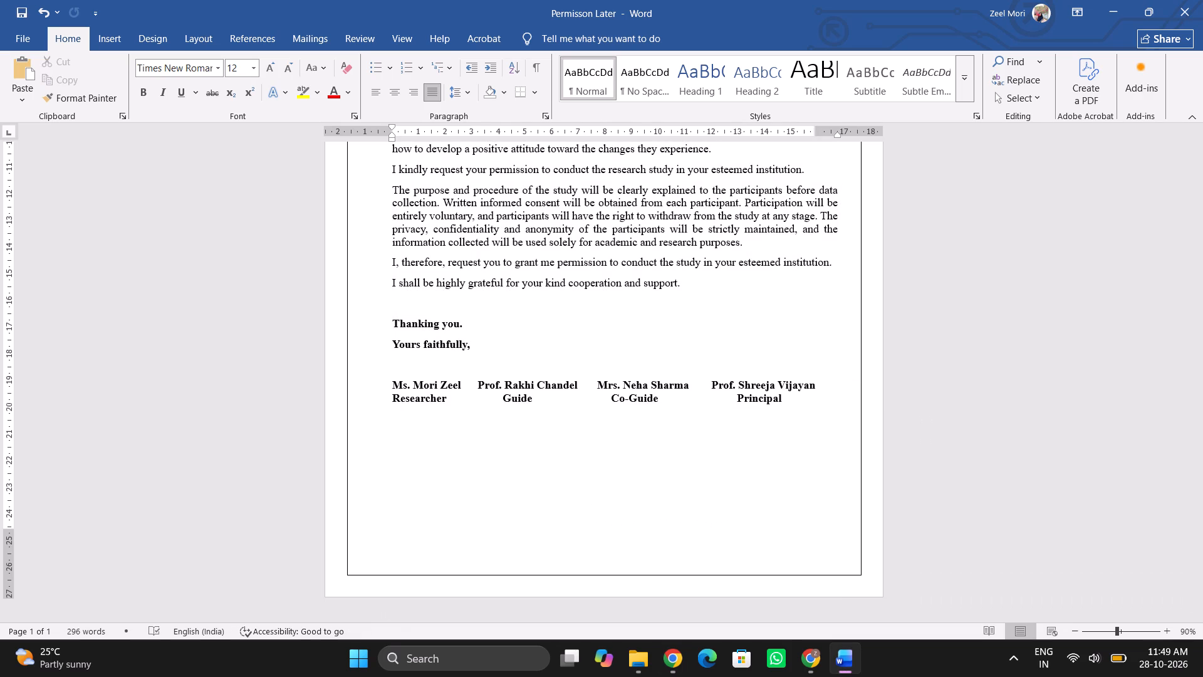
{"action": "left_click", "coordinate": [641, 523]}
{"action": "key", "text": "Return"}
{"action": "key", "text": "Return"}
{"action": "key", "text": "Return"}
{"action": "key", "text": "Return"}
{"action": "key", "text": "Return"}
{"action": "key", "text": "Return"}
{"action": "key", "text": "Return"}
{"action": "key", "text": "Return"}
{"action": "key", "text": "Return"}
{"action": "key", "text": "Return"}
{"action": "key", "text": "Return"}
{"action": "key", "text": "Return"}
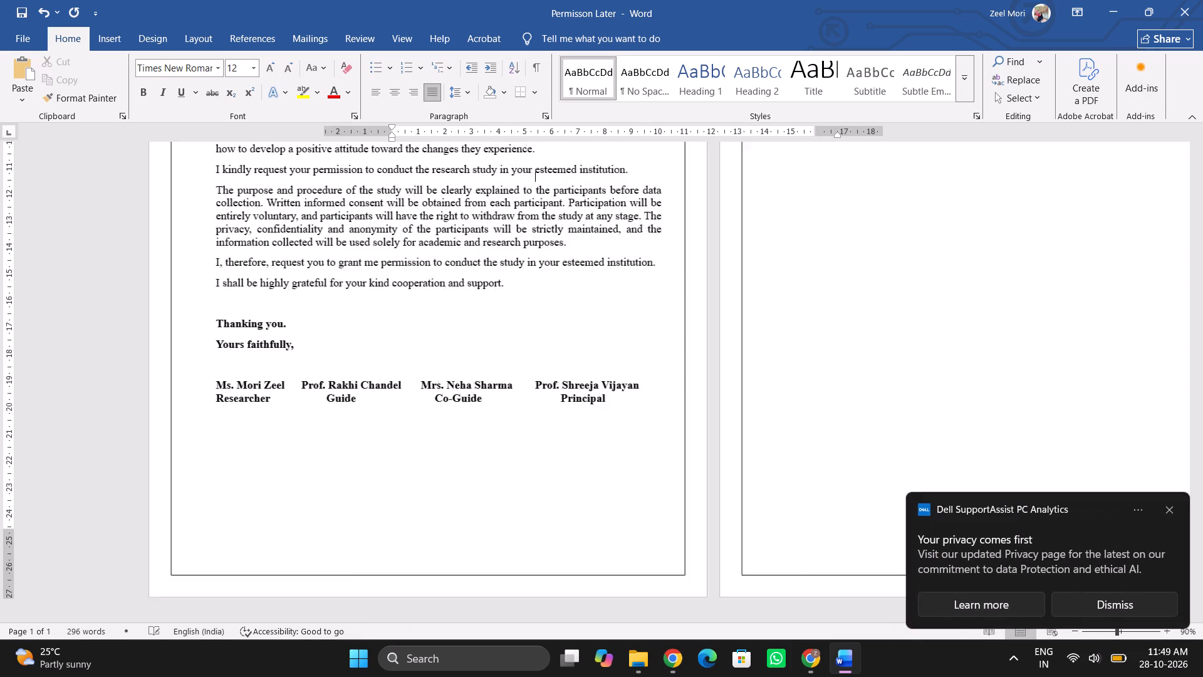
{"action": "key", "text": "BackSpace"}
{"action": "key", "text": "BackSpace"}
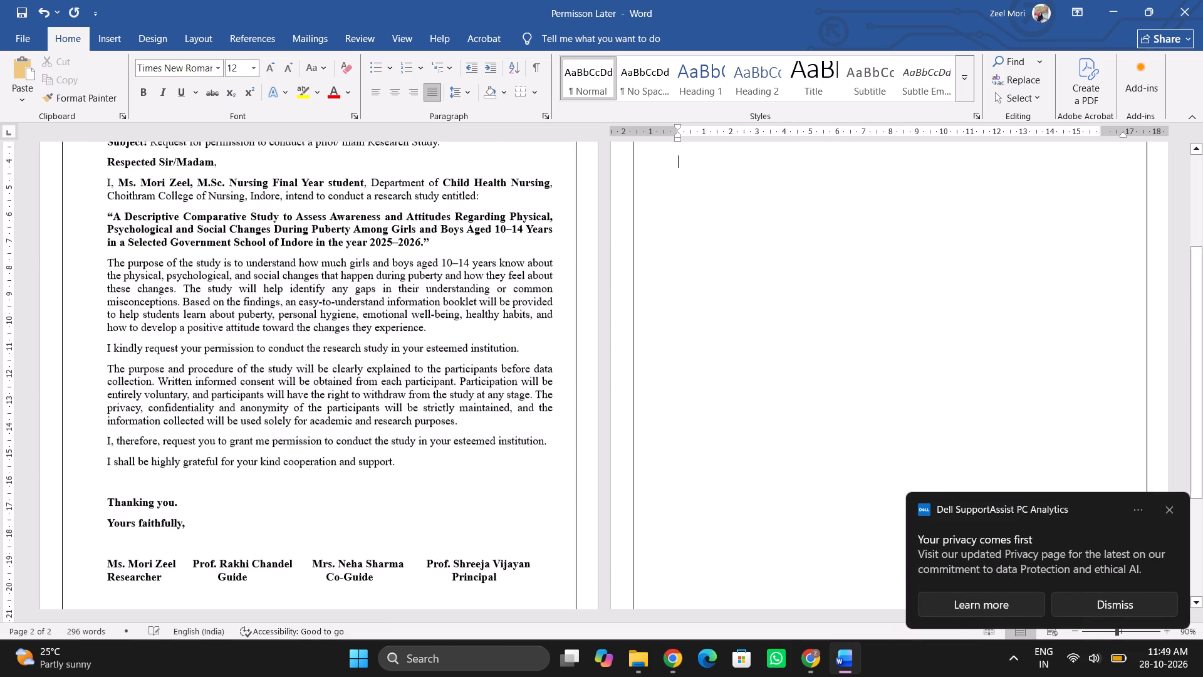
{"action": "key", "text": "BackSpace"}
{"action": "key", "text": "BackSpace"}
{"action": "key", "text": "BackSpace"}
{"action": "key", "text": "BackSpace"}
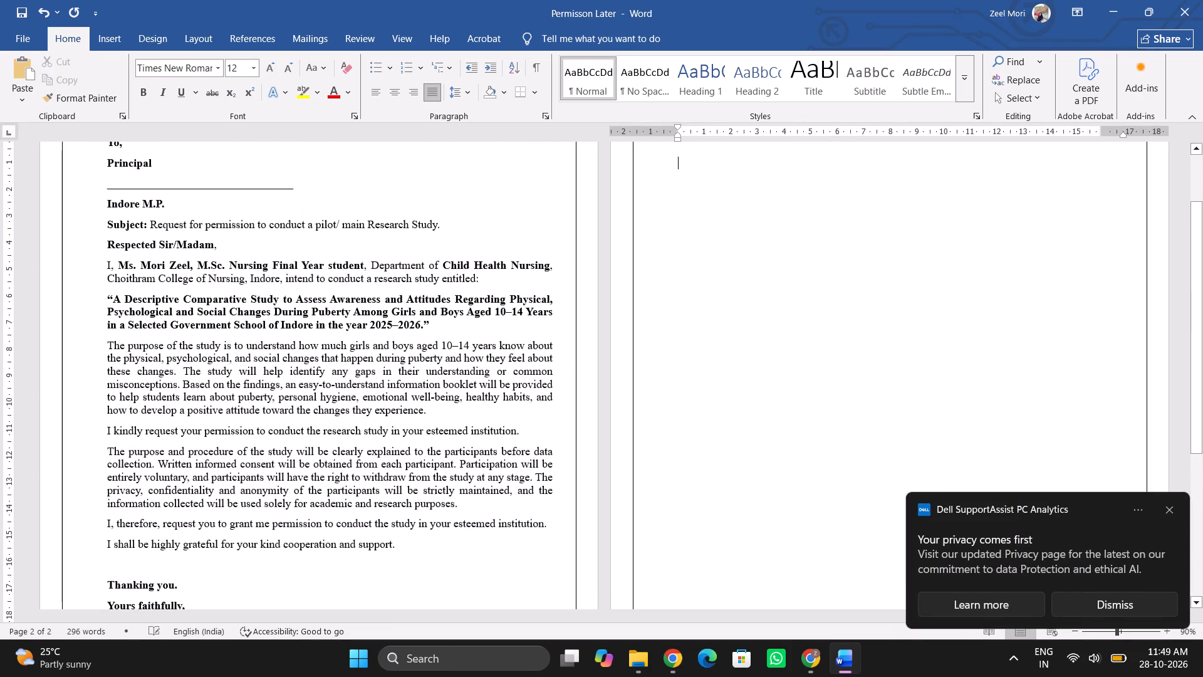
{"action": "key", "text": "BackSpace"}
{"action": "key", "text": "BackSpace"}
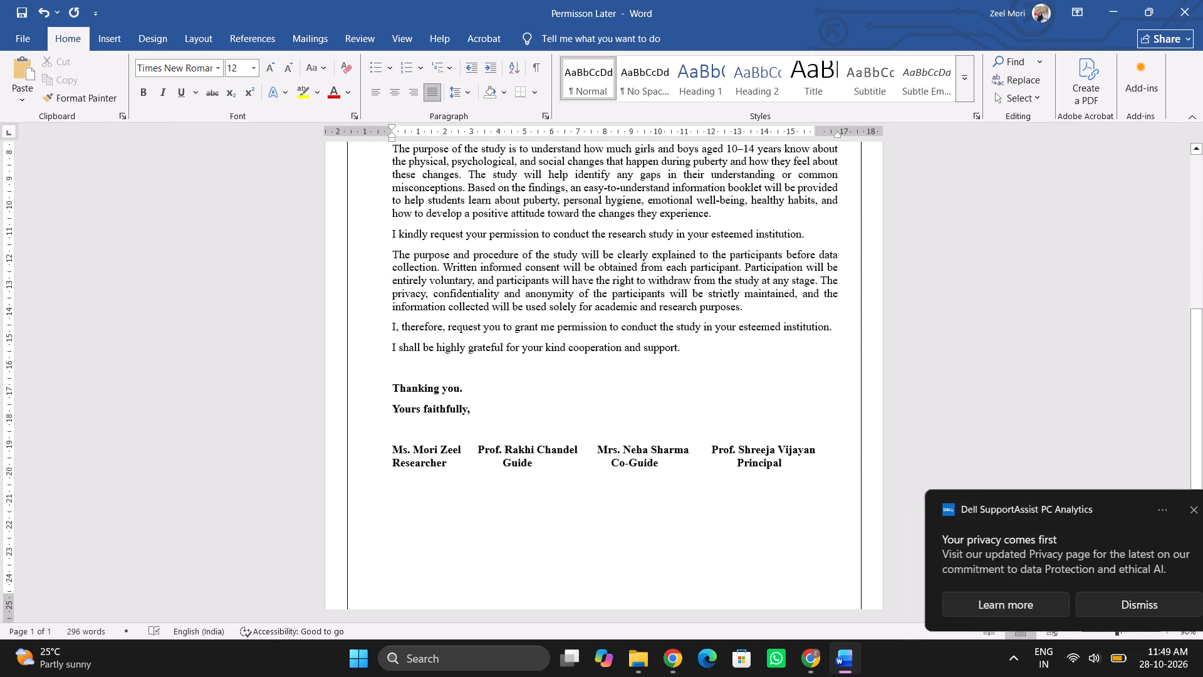
{"action": "key", "text": "Return"}
Paste the copied English permission letter onto the blank second page.
{"action": "key", "text": "ctrl+c"}
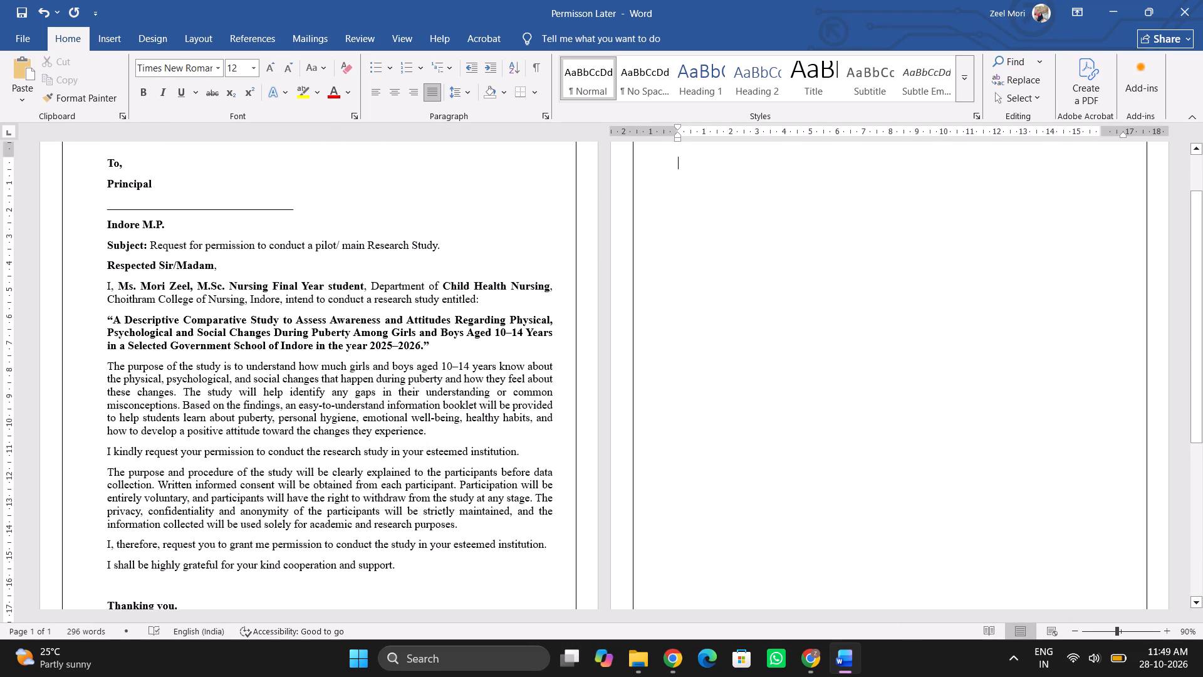
{"action": "key", "text": "ctrl+v"}
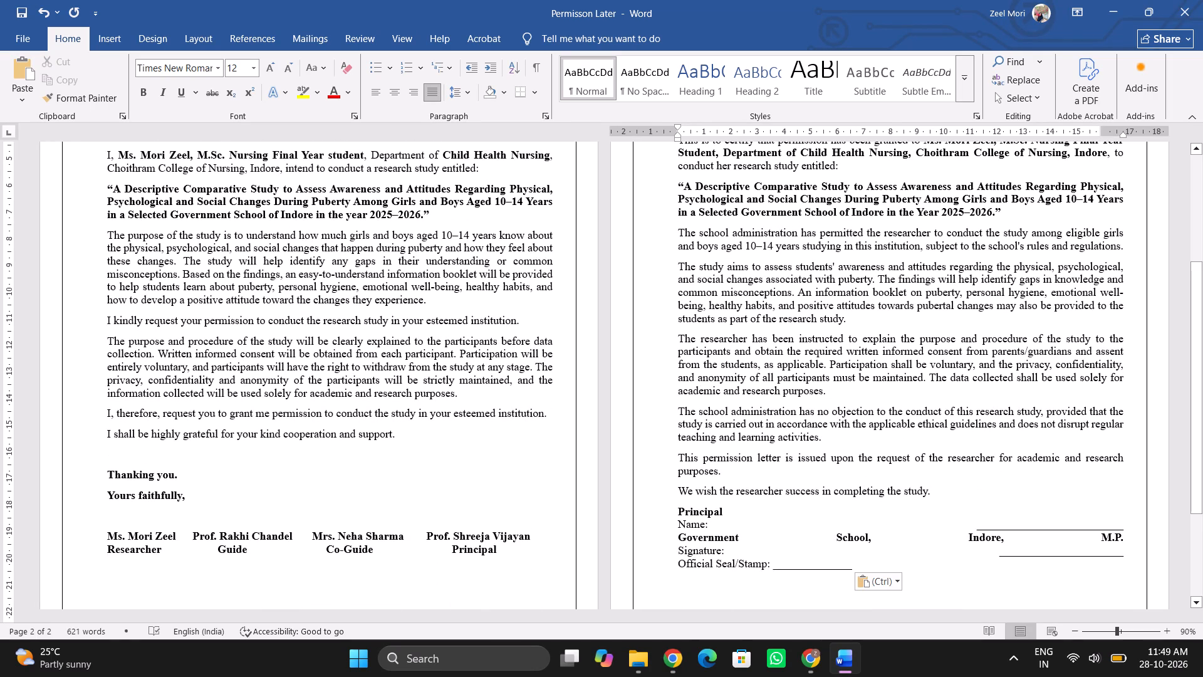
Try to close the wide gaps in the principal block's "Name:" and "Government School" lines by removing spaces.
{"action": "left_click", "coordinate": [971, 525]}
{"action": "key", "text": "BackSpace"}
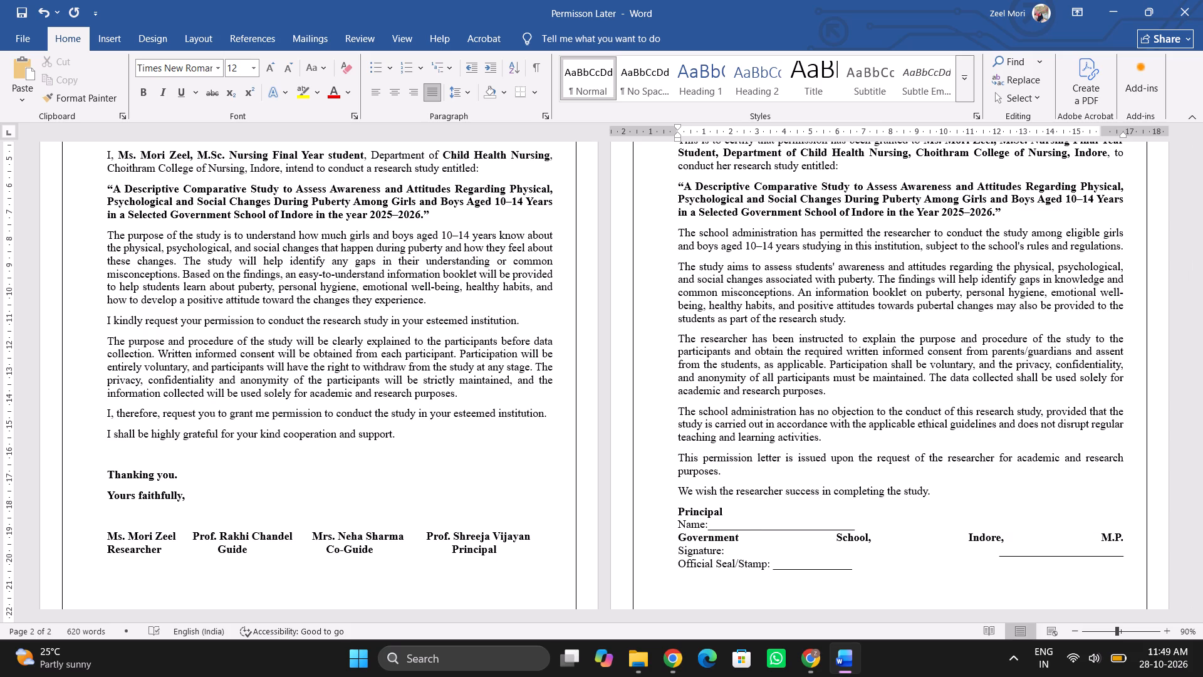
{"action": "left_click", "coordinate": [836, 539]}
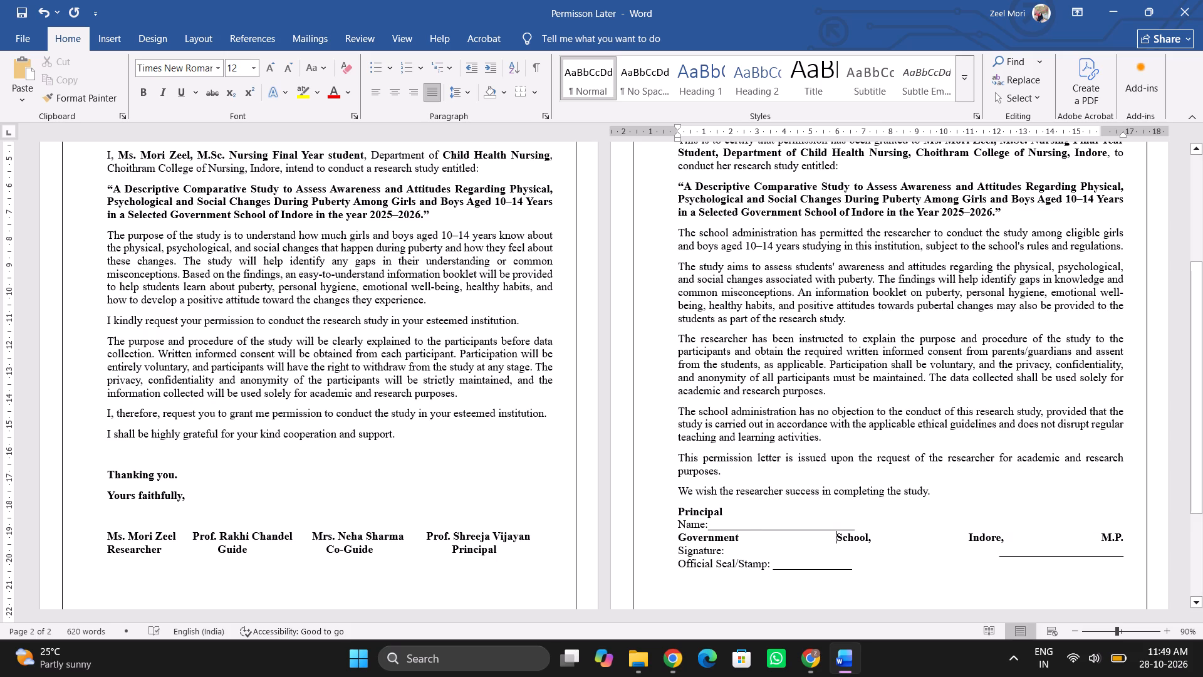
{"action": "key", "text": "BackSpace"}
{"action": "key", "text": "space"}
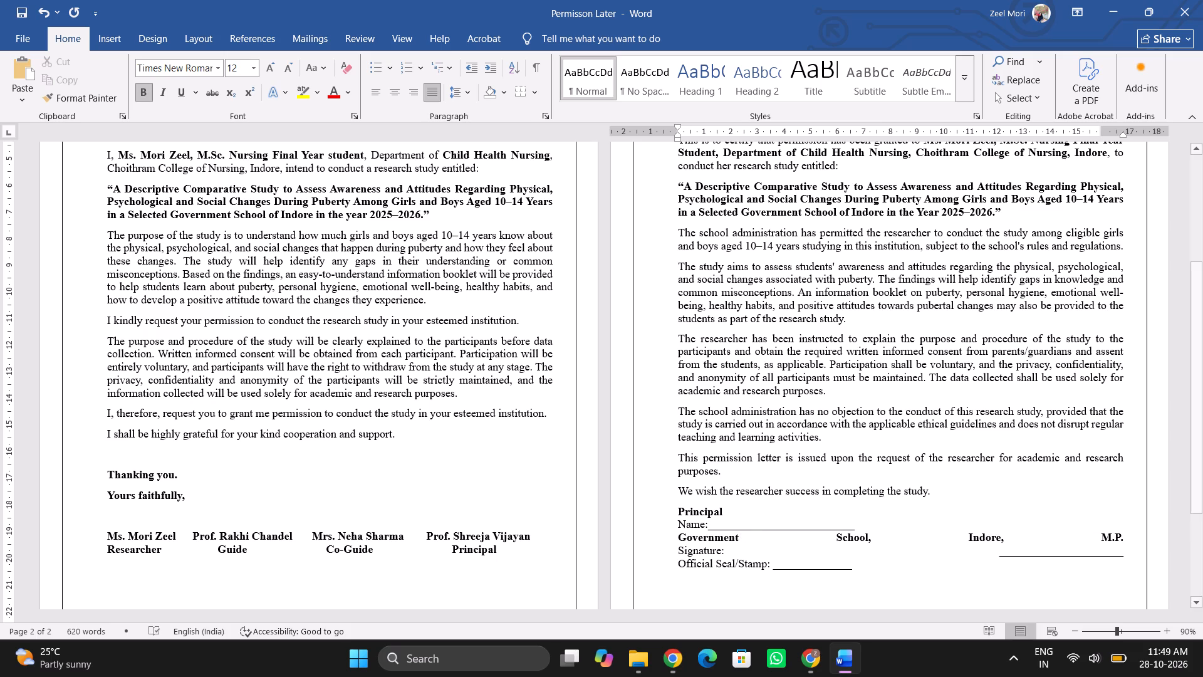
Left-align the principal's block containing the "Government School, Indore, M.P." line in the pasted letter.
{"action": "left_click_drag", "start_coordinate": [1128, 535], "coordinate": [761, 531]}
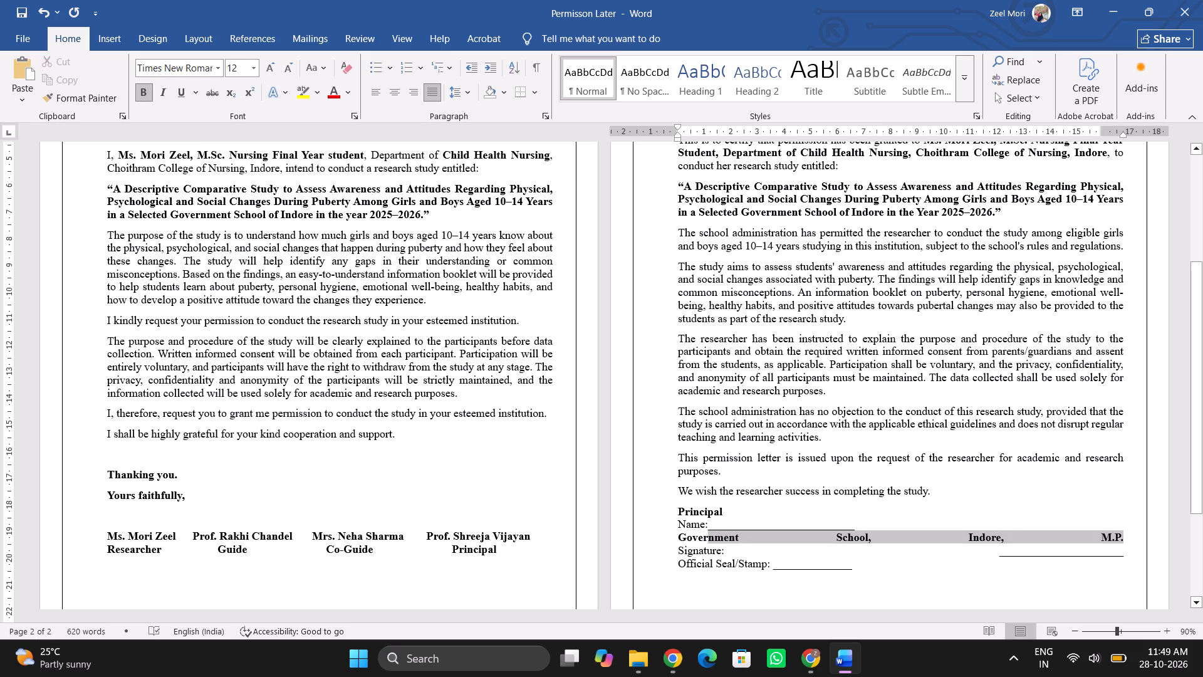
{"action": "left_click_drag", "start_coordinate": [761, 531], "coordinate": [713, 537]}
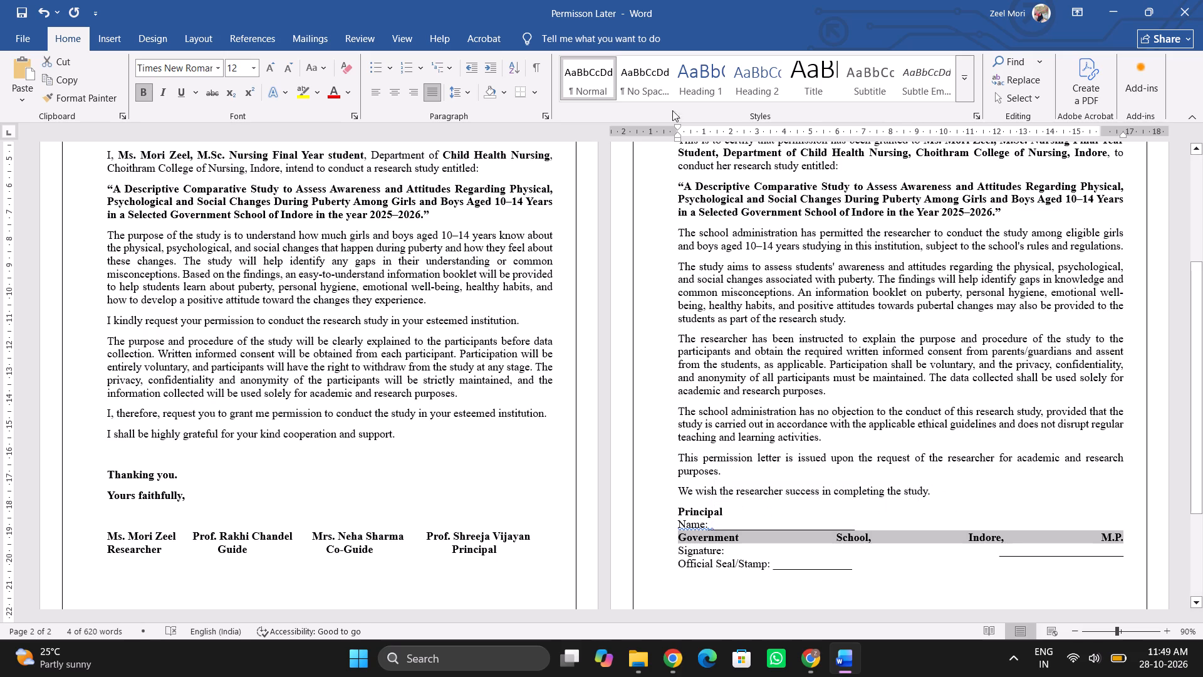
{"action": "left_click", "coordinate": [375, 90]}
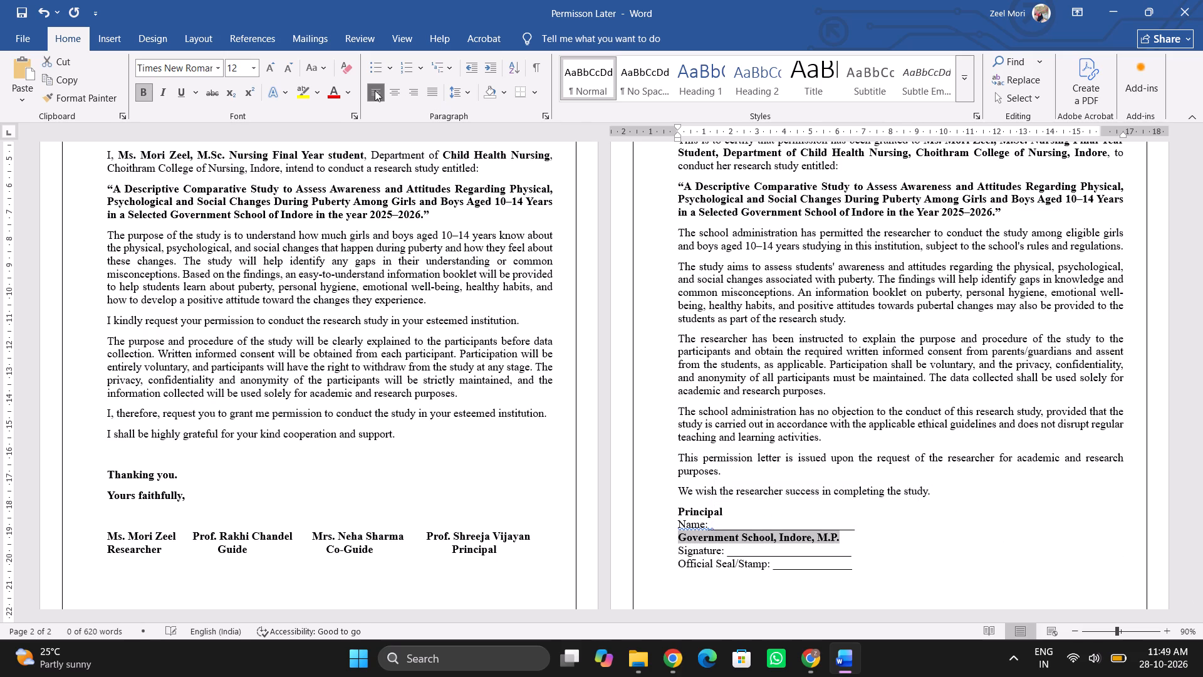
{"action": "left_click", "coordinate": [896, 573]}
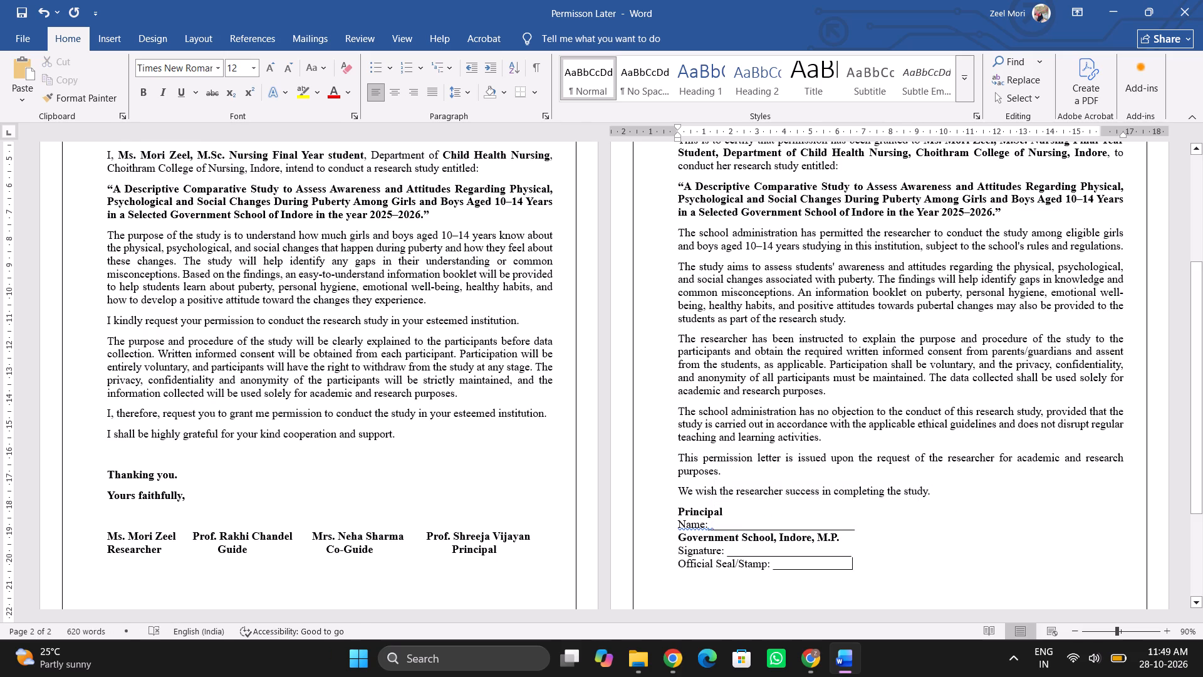
Restore the space between "Name:" and its blank line in the principal's block using the suggested correction.
{"action": "scroll", "coordinate": [896, 573], "scroll_direction": "up", "scroll_amount": 1}
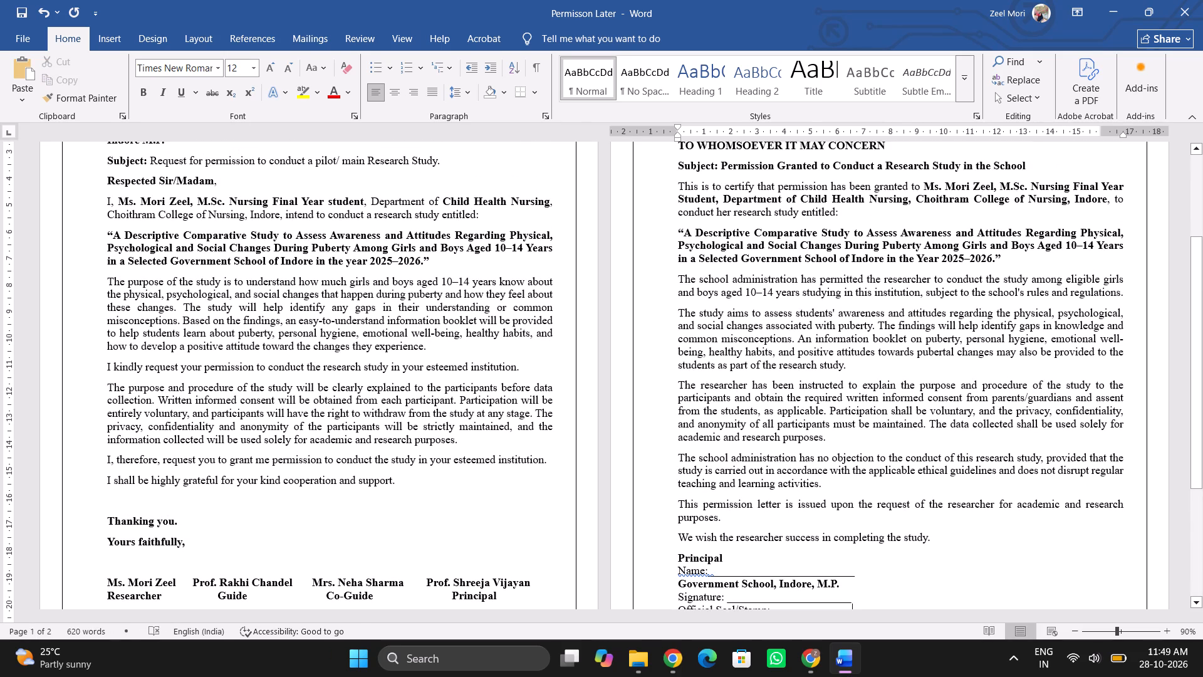
{"action": "right_click", "coordinate": [694, 572]}
{"action": "left_click", "coordinate": [631, 353]}
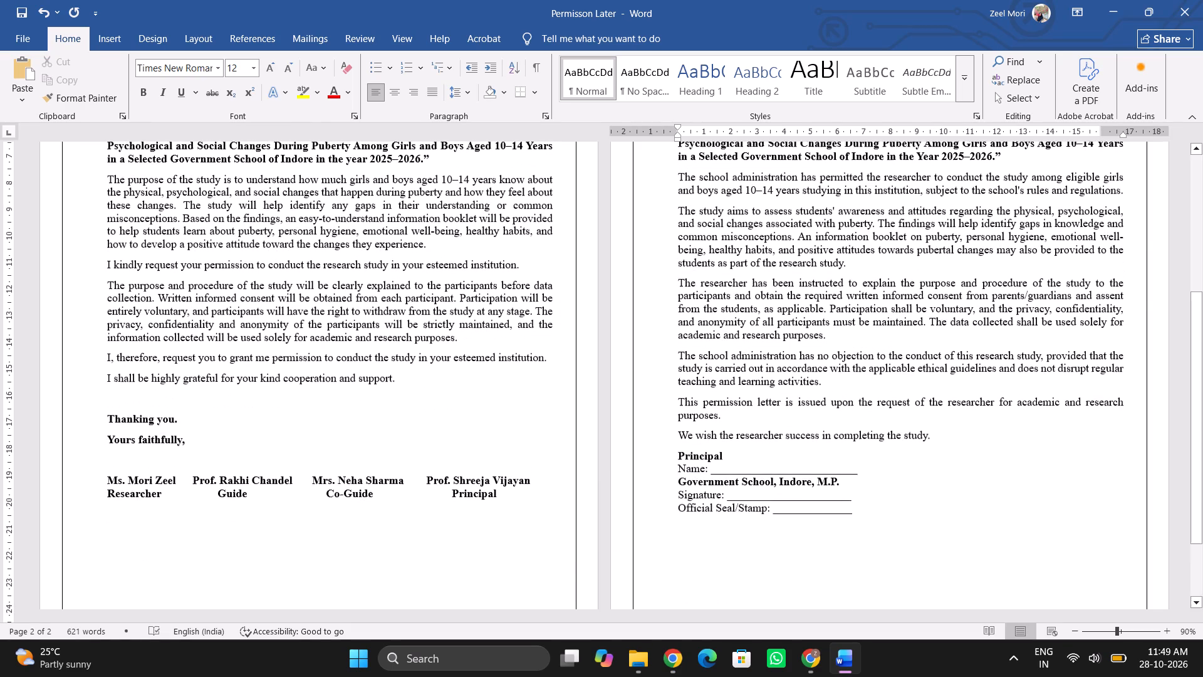
Left-align the pasted letter's heading lines together with the "Date:" and "Ref. No.:" lines.
{"action": "scroll", "coordinate": [829, 424], "scroll_direction": "up", "scroll_amount": 1}
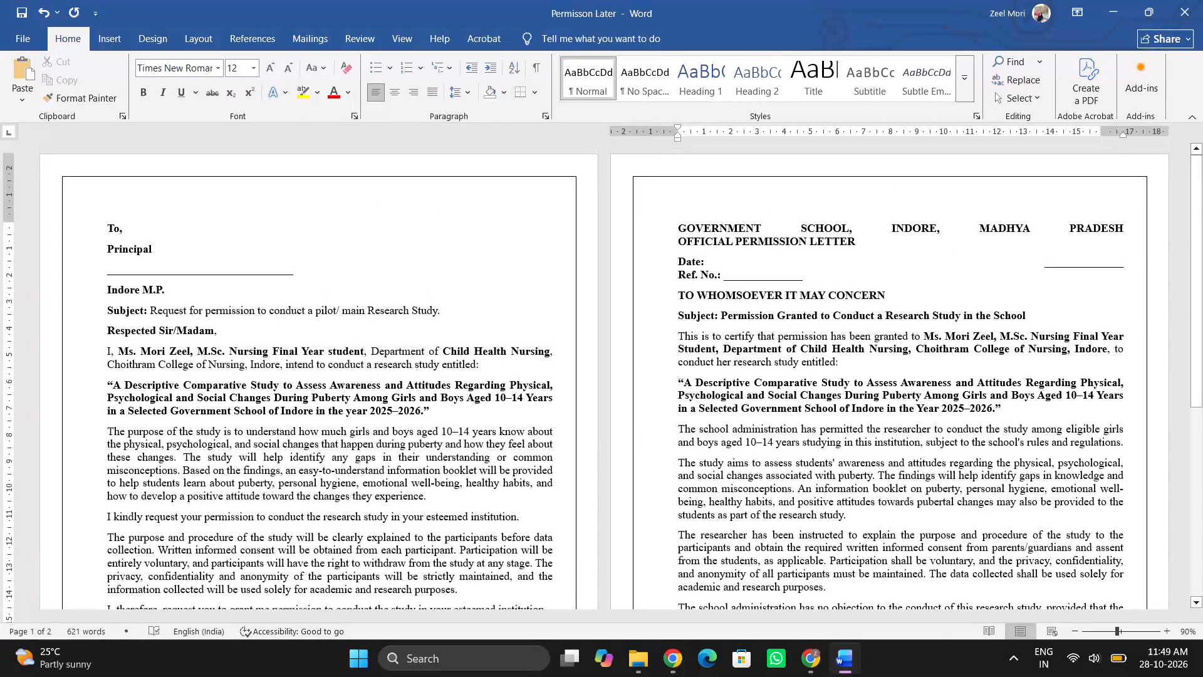
{"action": "left_click_drag", "start_coordinate": [1062, 283], "coordinate": [895, 250]}
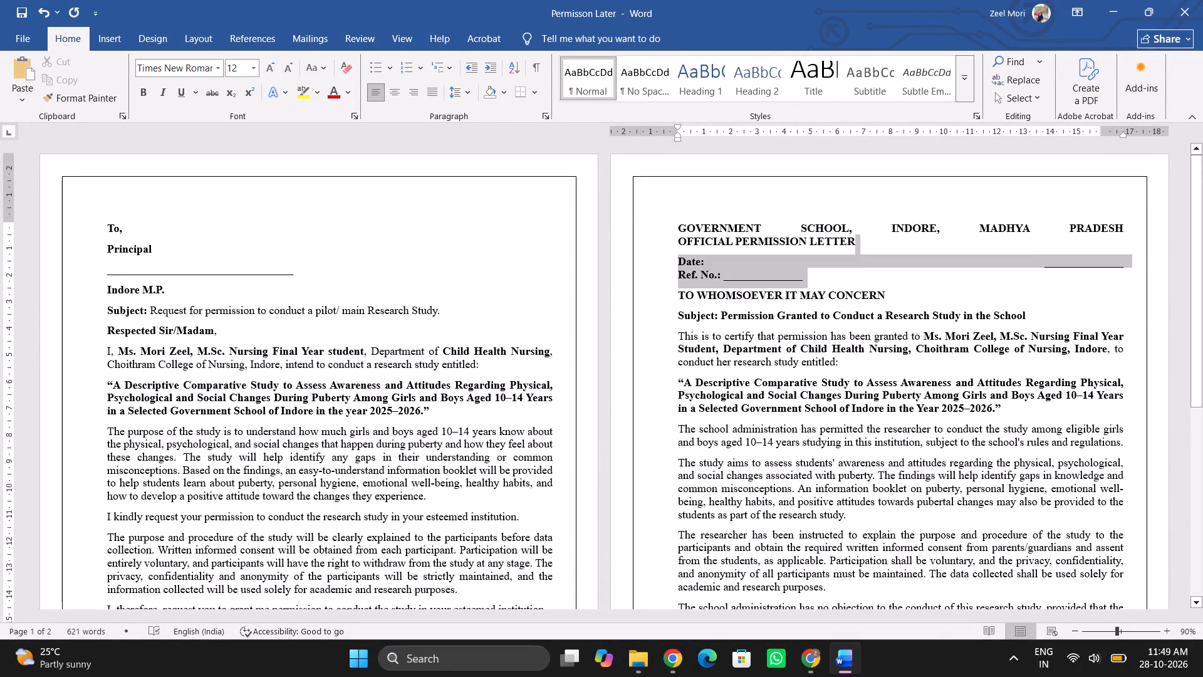
{"action": "left_click_drag", "start_coordinate": [895, 250], "coordinate": [695, 229]}
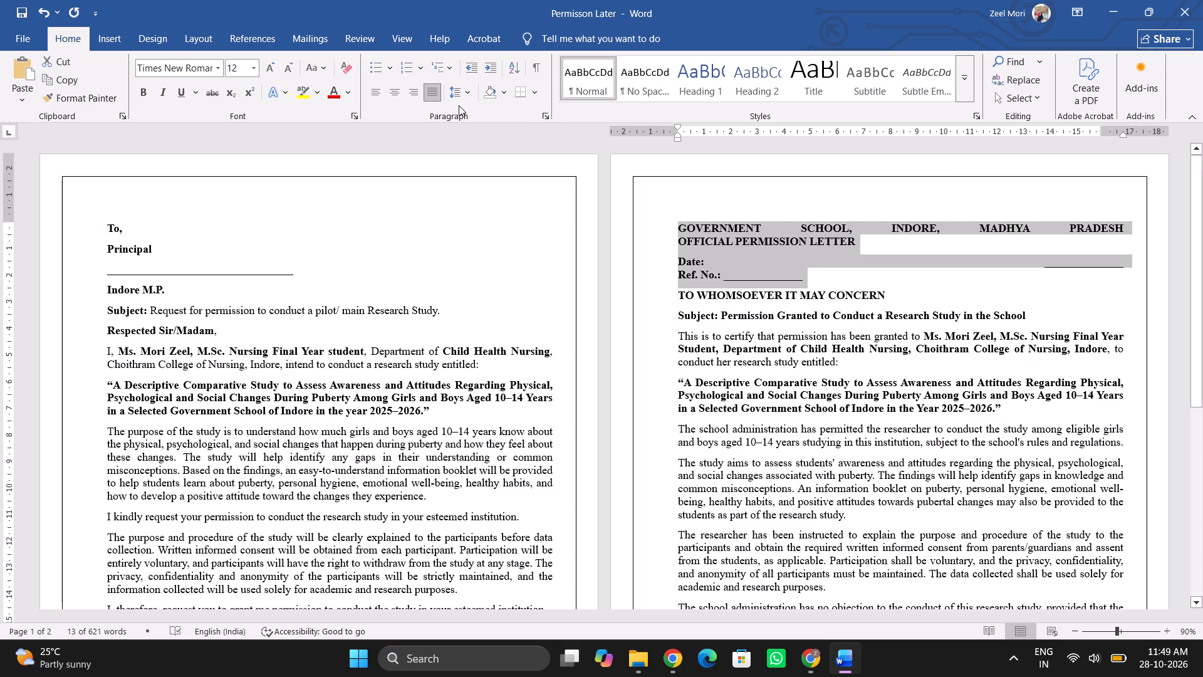
{"action": "left_click", "coordinate": [367, 86]}
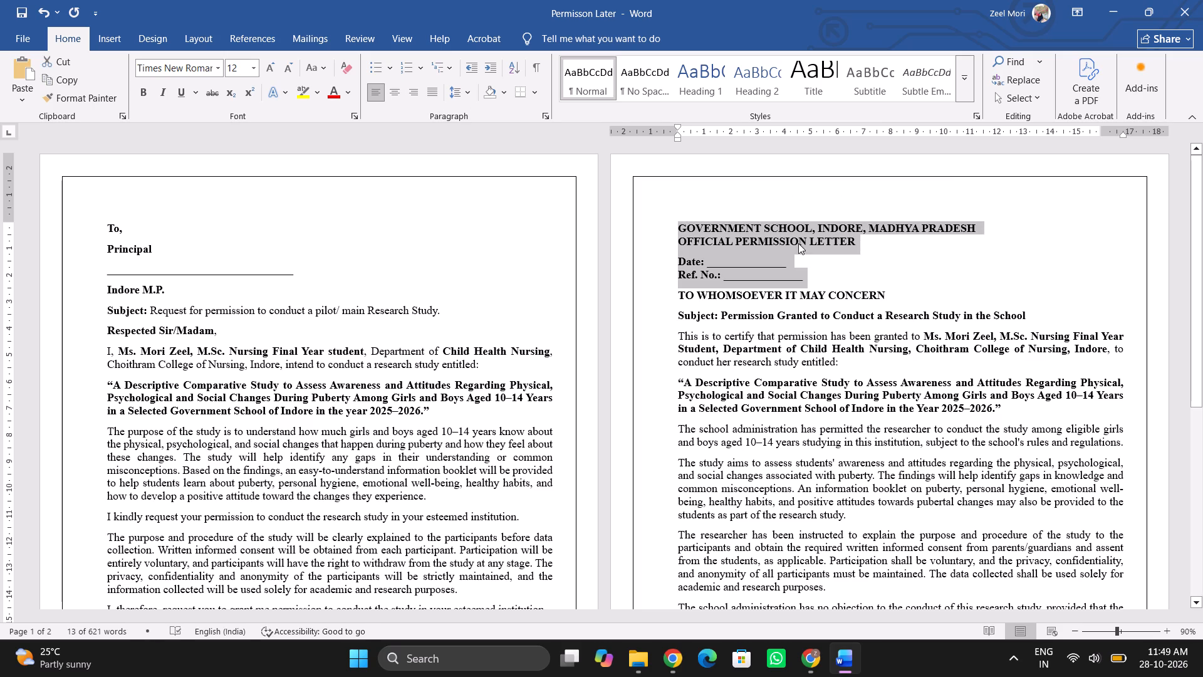
{"action": "left_click", "coordinate": [867, 268]}
Increase the document's top margin slightly so the text starts lower, and check the layout of both letter pages.
{"action": "scroll", "coordinate": [867, 268], "scroll_direction": "down", "scroll_amount": 1}
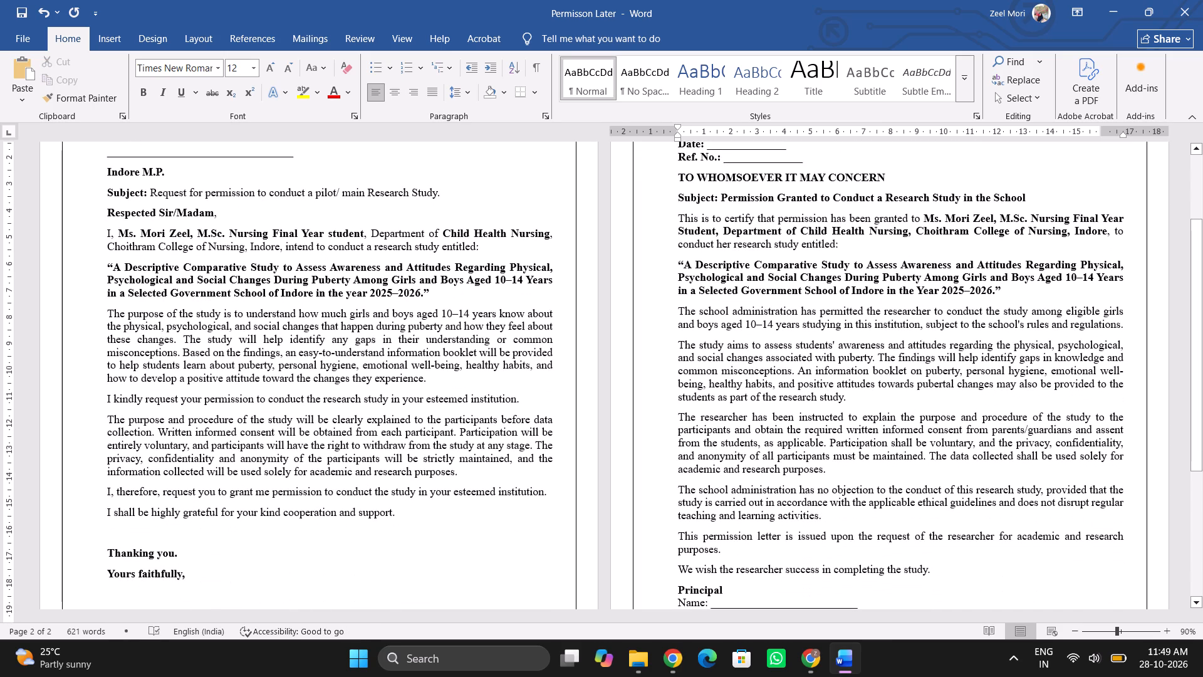
{"action": "scroll", "coordinate": [867, 268], "scroll_direction": "down", "scroll_amount": 3}
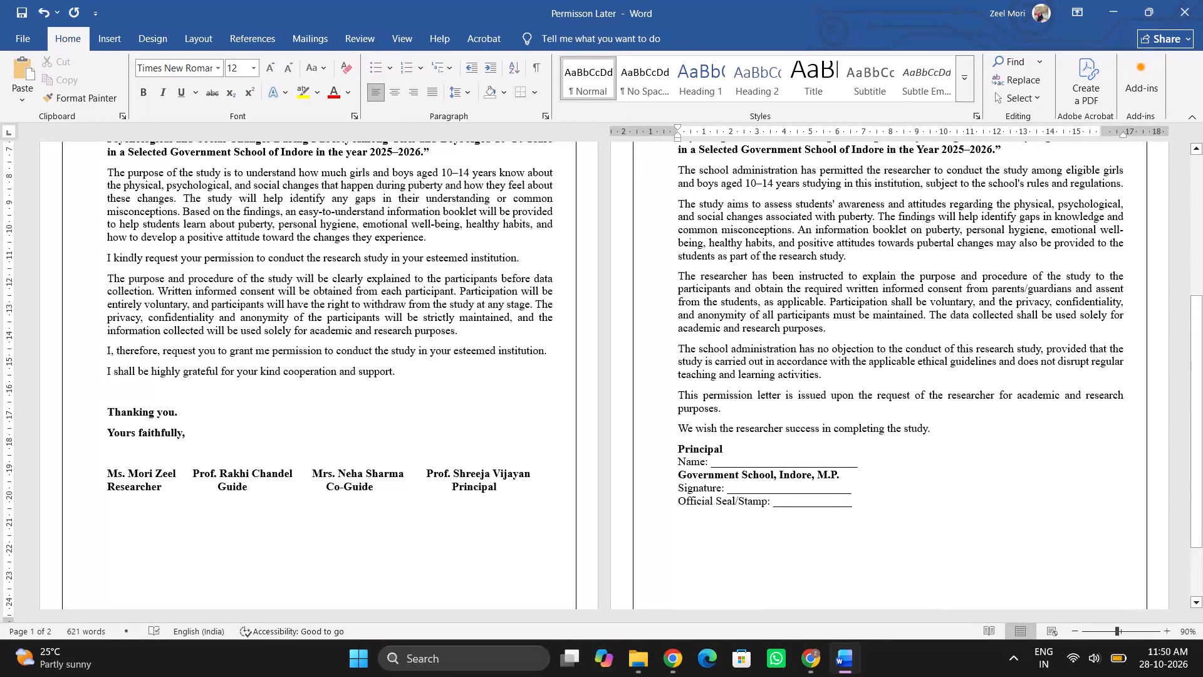
{"action": "scroll", "coordinate": [867, 268], "scroll_direction": "down", "scroll_amount": 1}
{"action": "scroll", "coordinate": [867, 268], "scroll_direction": "up", "scroll_amount": 4}
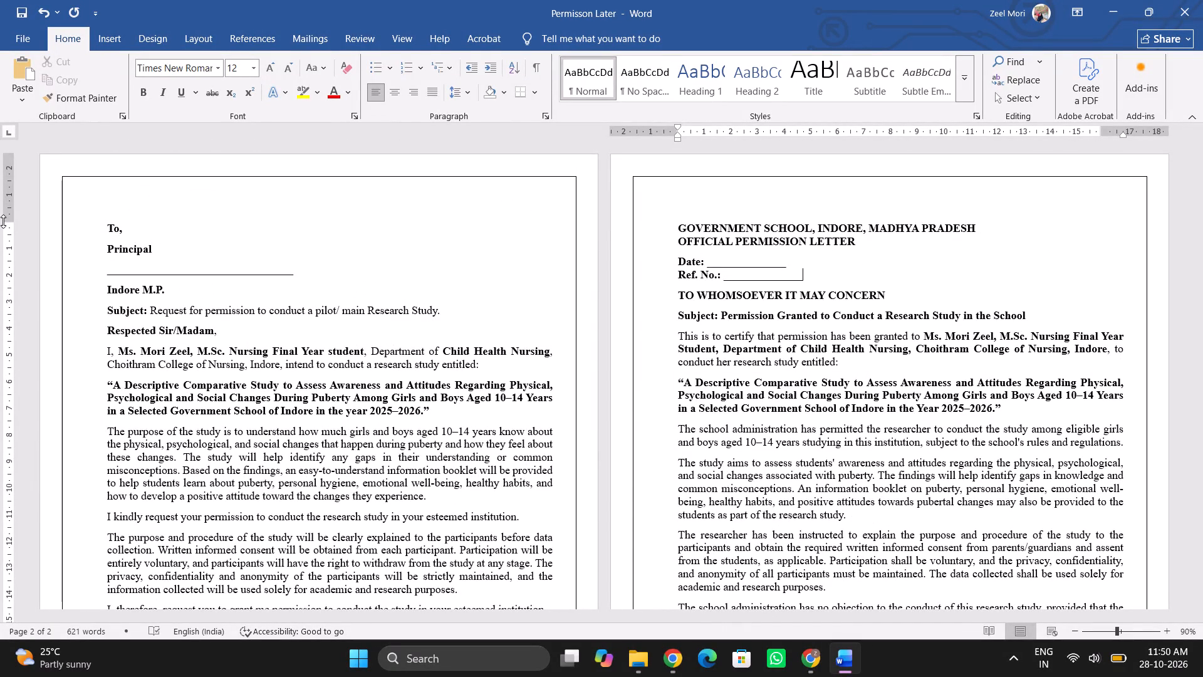
{"action": "left_click_drag", "start_coordinate": [3, 221], "coordinate": [6, 229]}
{"action": "scroll", "coordinate": [618, 395], "scroll_direction": "down", "scroll_amount": 3}
{"action": "scroll", "coordinate": [618, 395], "scroll_direction": "up", "scroll_amount": 2}
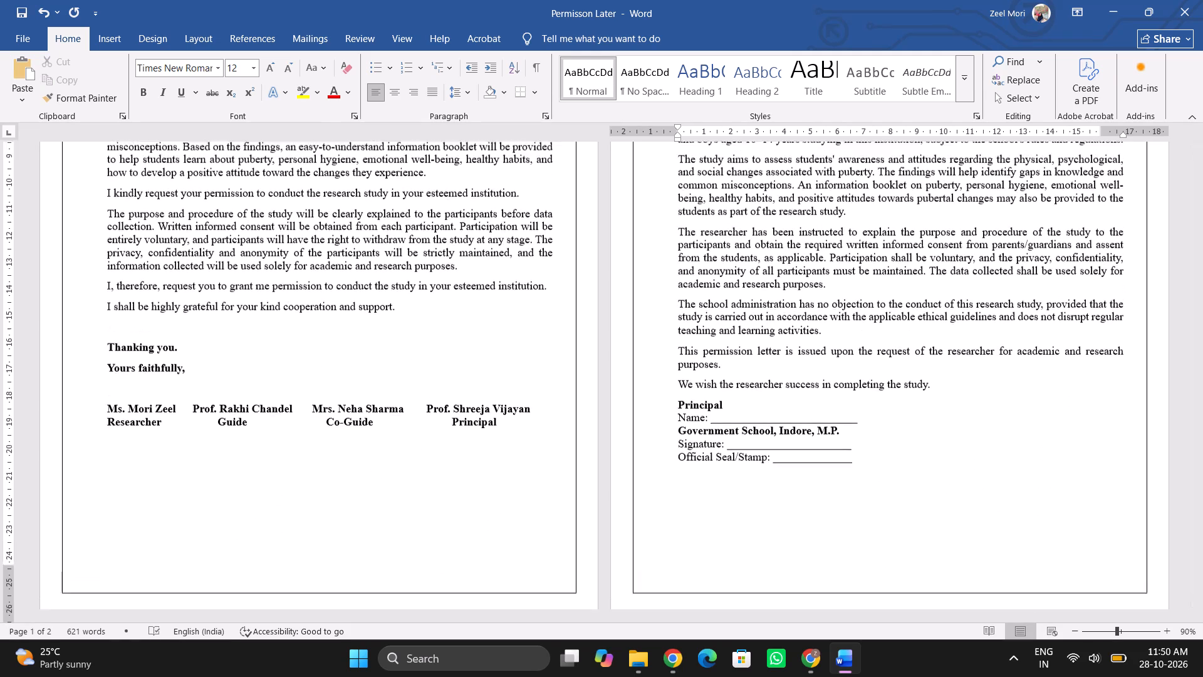
{"action": "scroll", "coordinate": [618, 395], "scroll_direction": "up", "scroll_amount": 2}
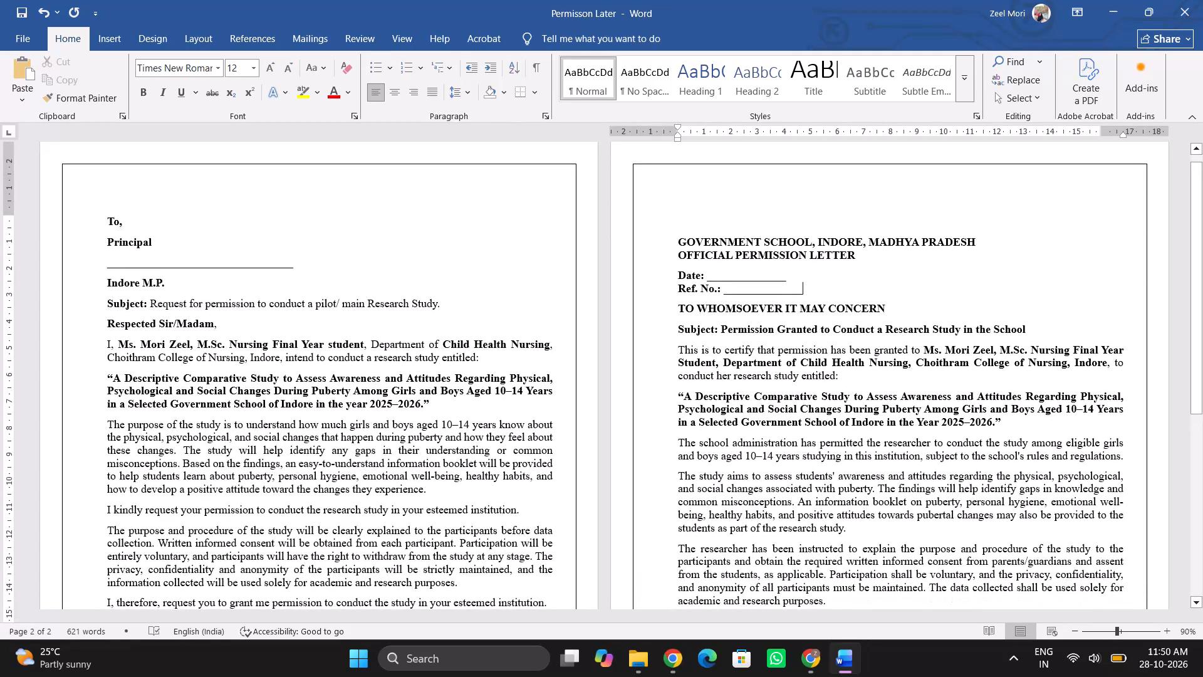
Increase the document's top margin further to about 3.7 cm and check how both letter pages fit.
{"action": "left_click_drag", "start_coordinate": [8, 211], "coordinate": [8, 215]}
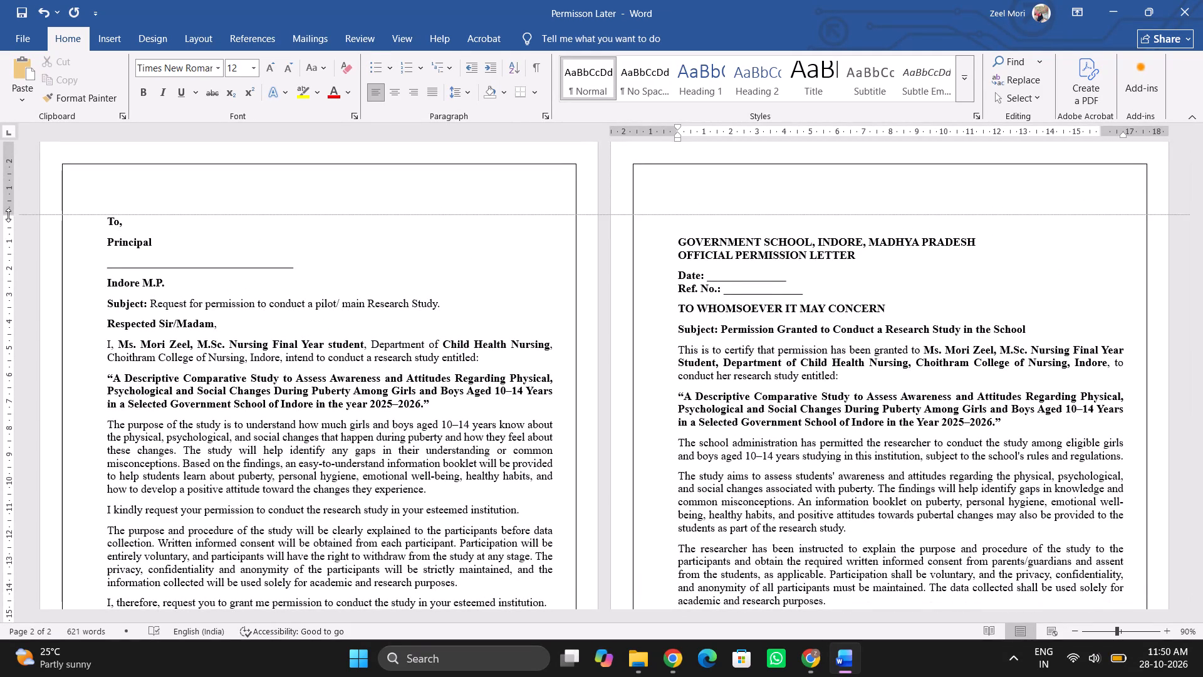
{"action": "left_click_drag", "start_coordinate": [8, 215], "coordinate": [9, 224]}
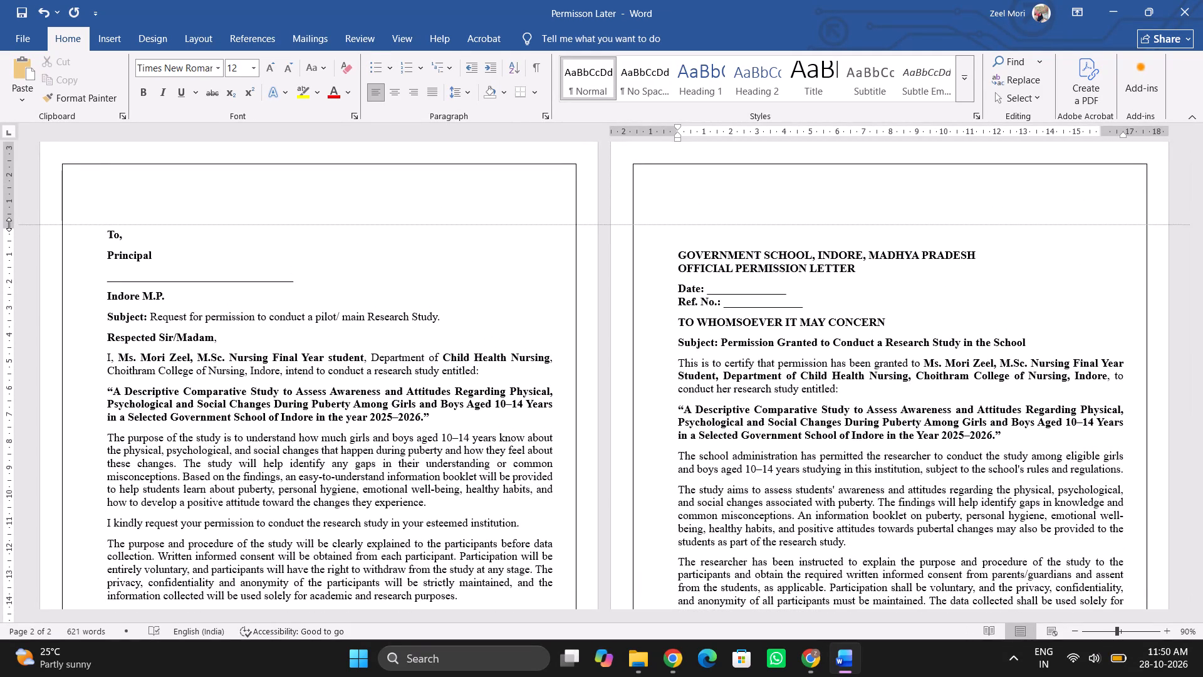
{"action": "left_click_drag", "start_coordinate": [9, 224], "coordinate": [9, 226]}
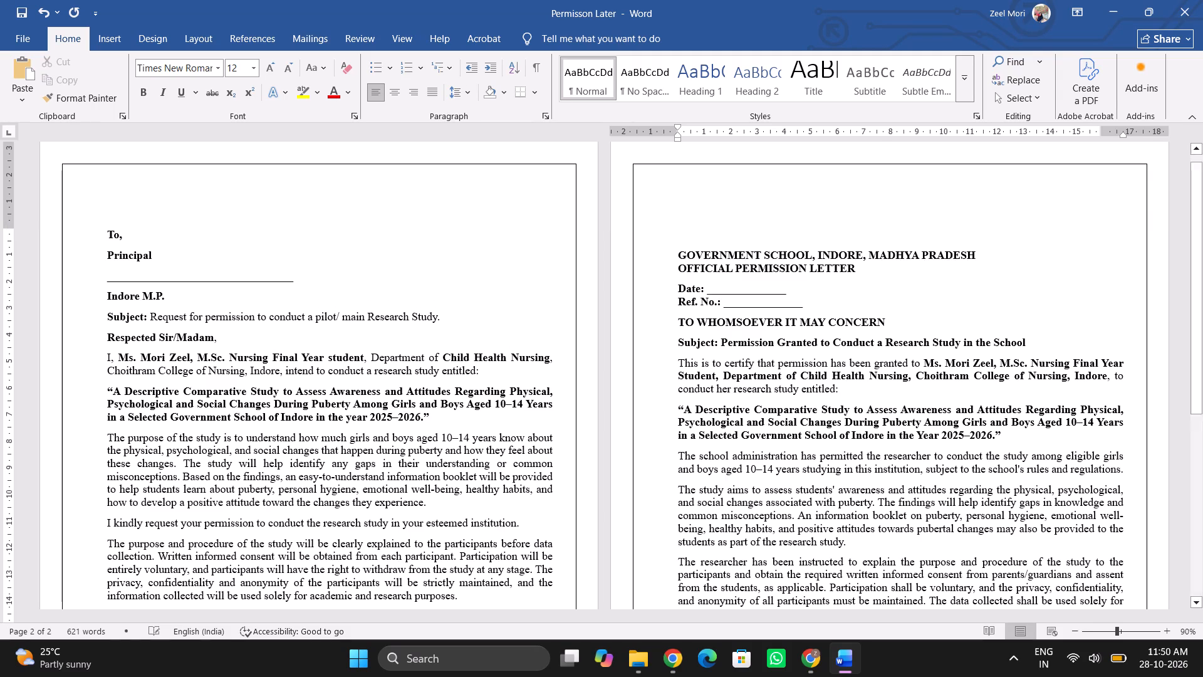
{"action": "scroll", "coordinate": [539, 446], "scroll_direction": "down", "scroll_amount": 1}
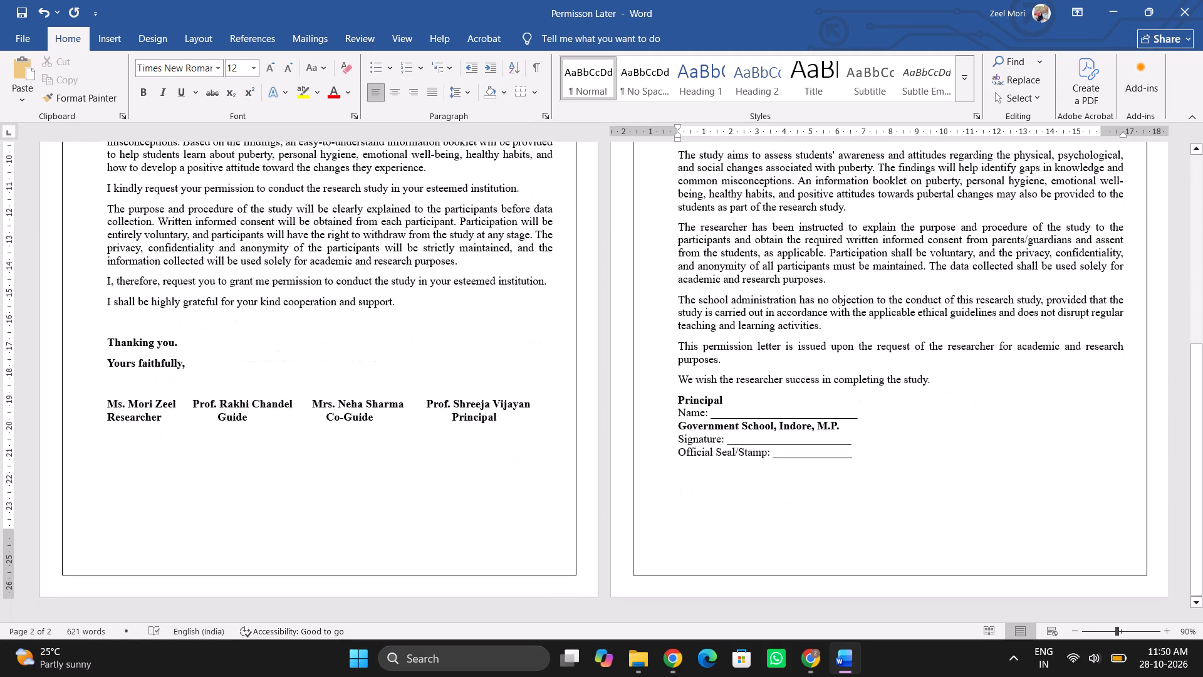
{"action": "scroll", "coordinate": [539, 446], "scroll_direction": "down", "scroll_amount": 2}
{"action": "scroll", "coordinate": [539, 446], "scroll_direction": "up", "scroll_amount": 1}
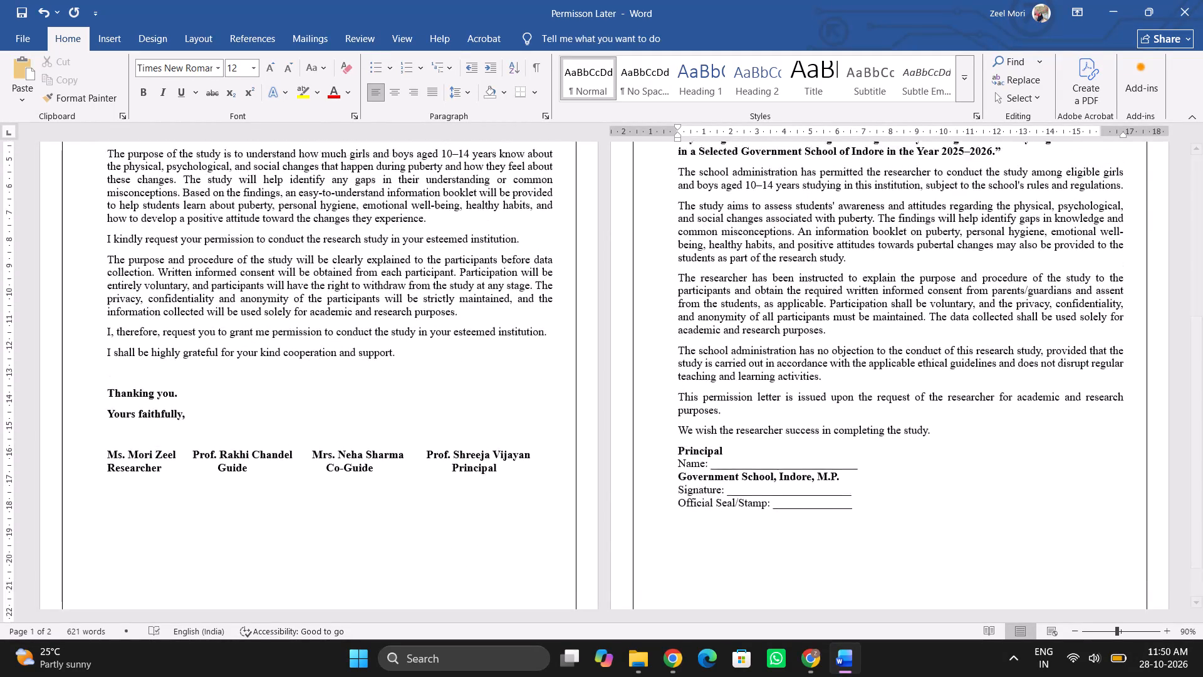
{"action": "scroll", "coordinate": [539, 446], "scroll_direction": "up", "scroll_amount": 1}
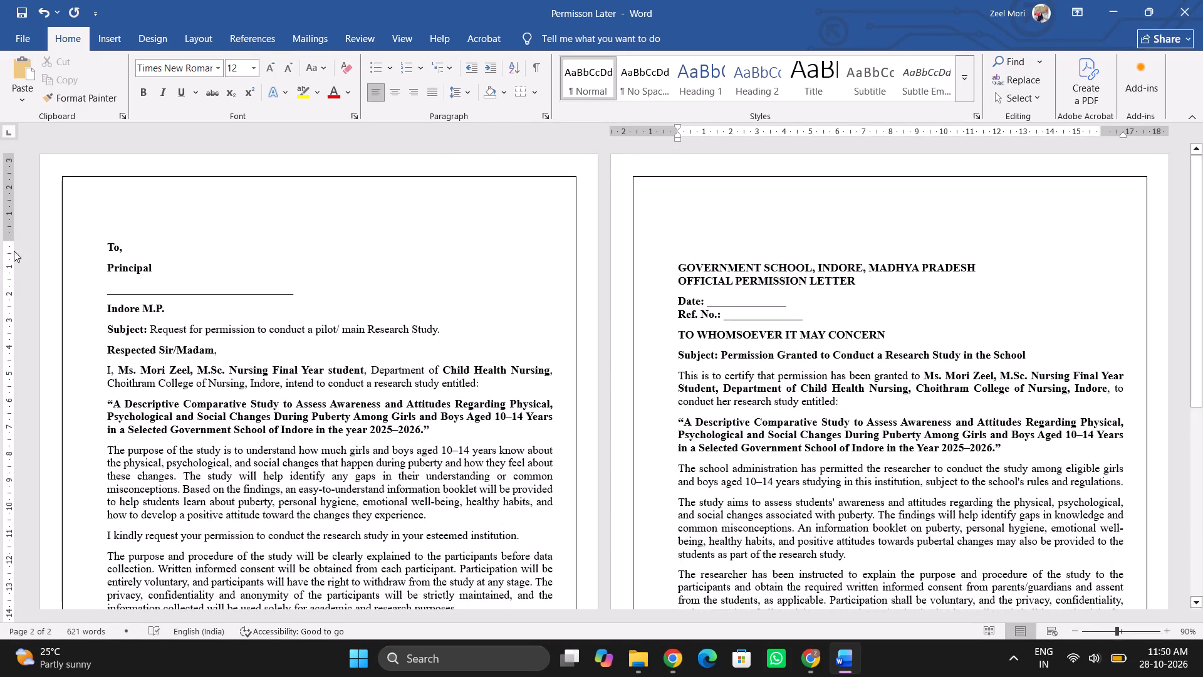
{"action": "left_click_drag", "start_coordinate": [8, 241], "coordinate": [8, 253]}
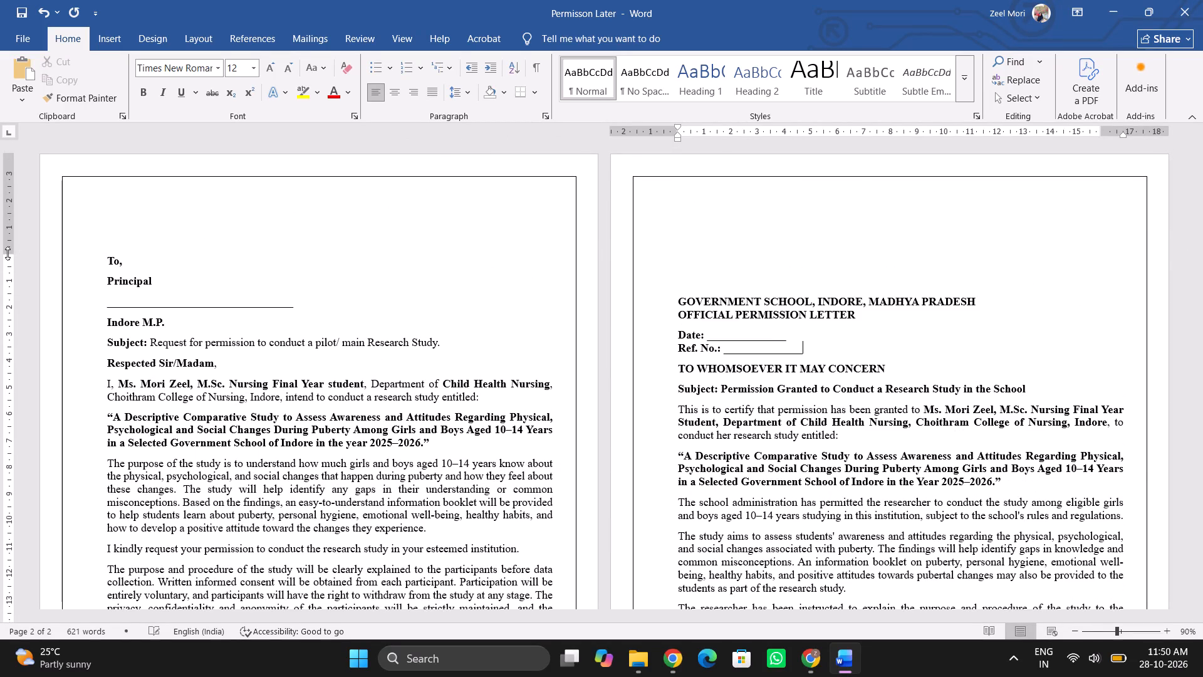
{"action": "scroll", "coordinate": [614, 425], "scroll_direction": "down", "scroll_amount": 3}
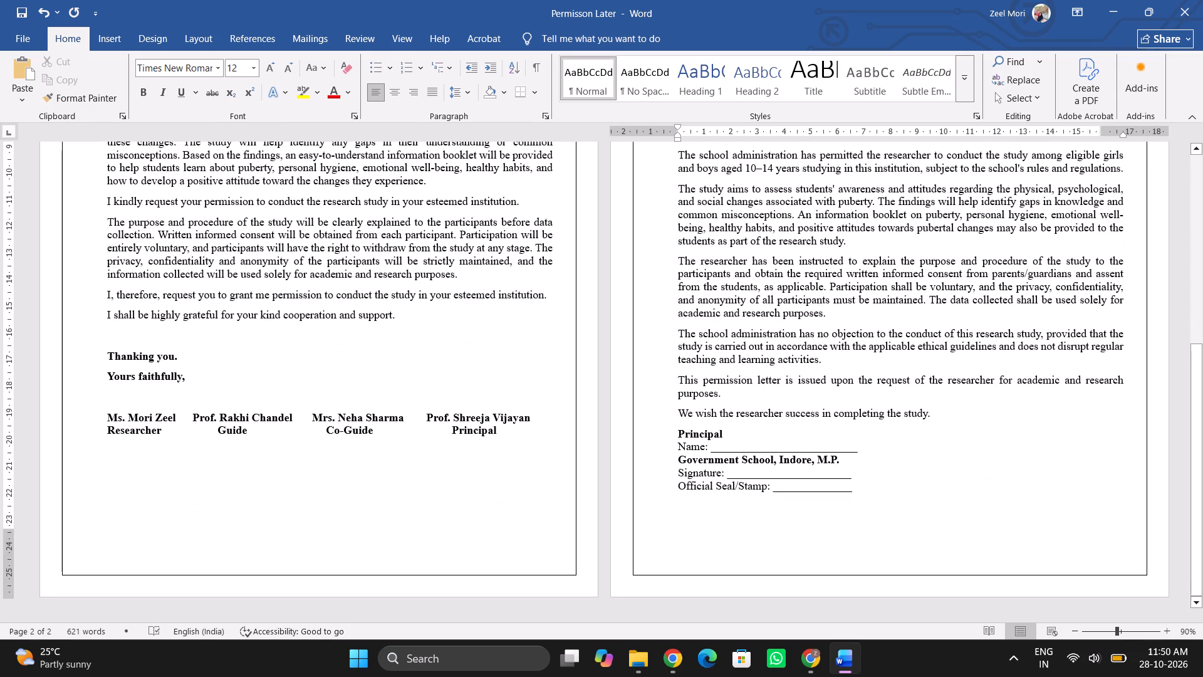
{"action": "scroll", "coordinate": [614, 425], "scroll_direction": "up", "scroll_amount": 4}
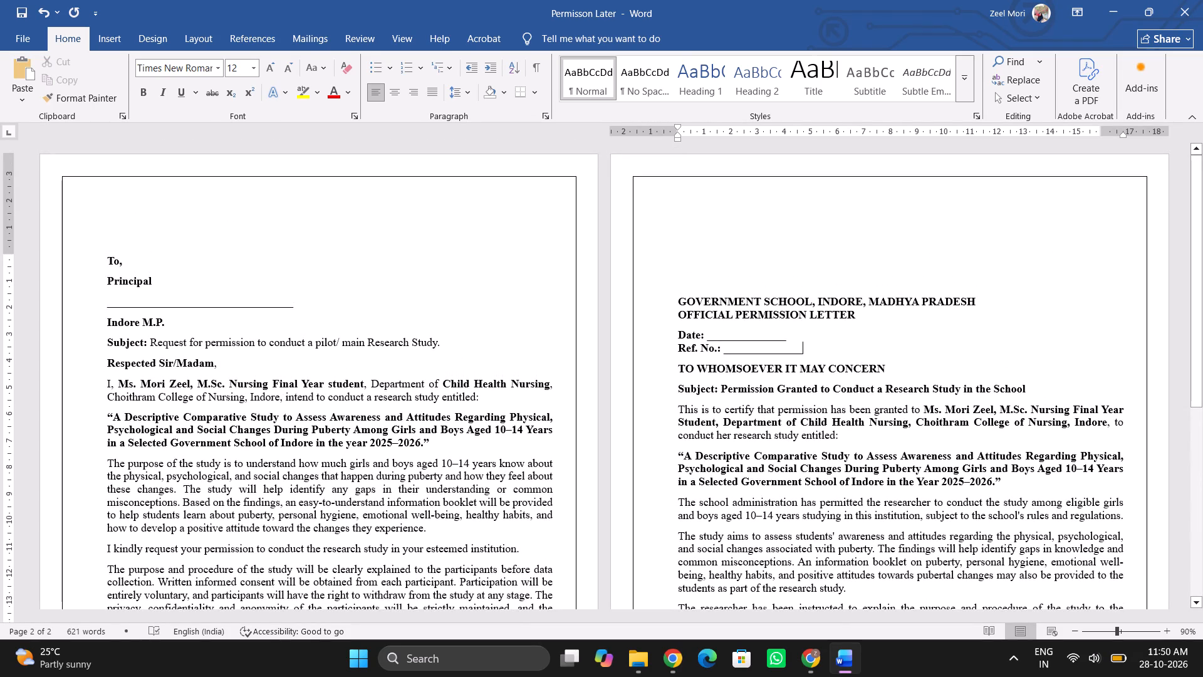
{"action": "scroll", "coordinate": [992, 247], "scroll_direction": "down", "scroll_amount": 2}
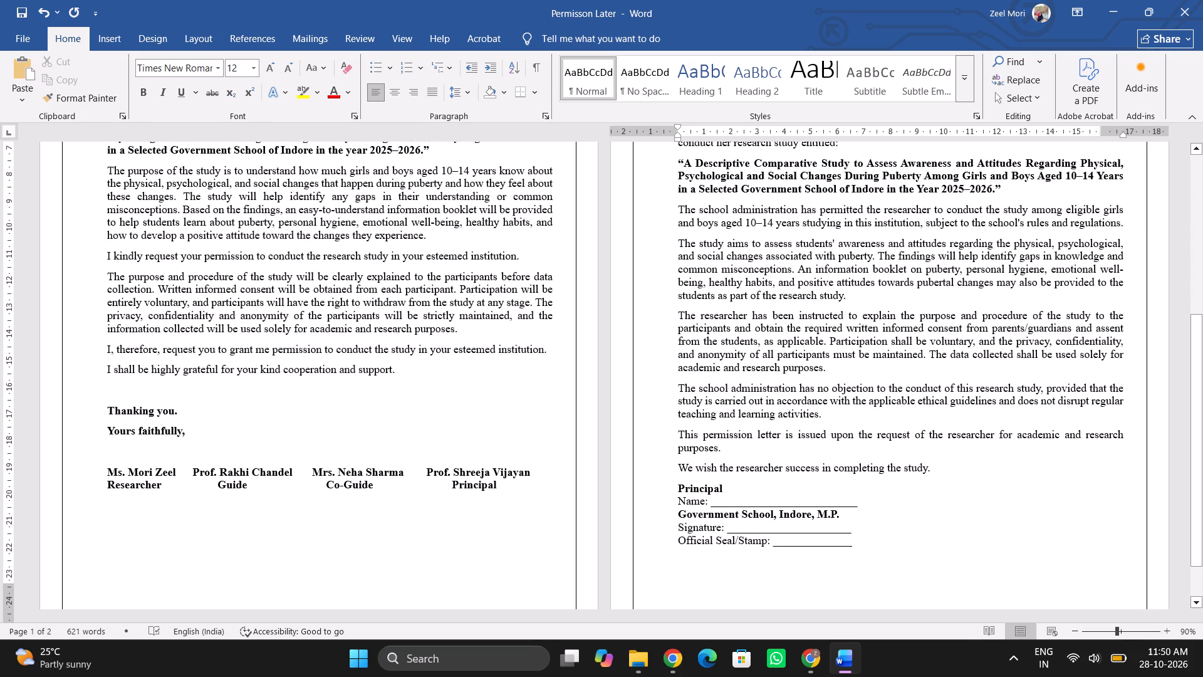
{"action": "scroll", "coordinate": [493, 401], "scroll_direction": "up", "scroll_amount": 6, "text": "ctrl"}
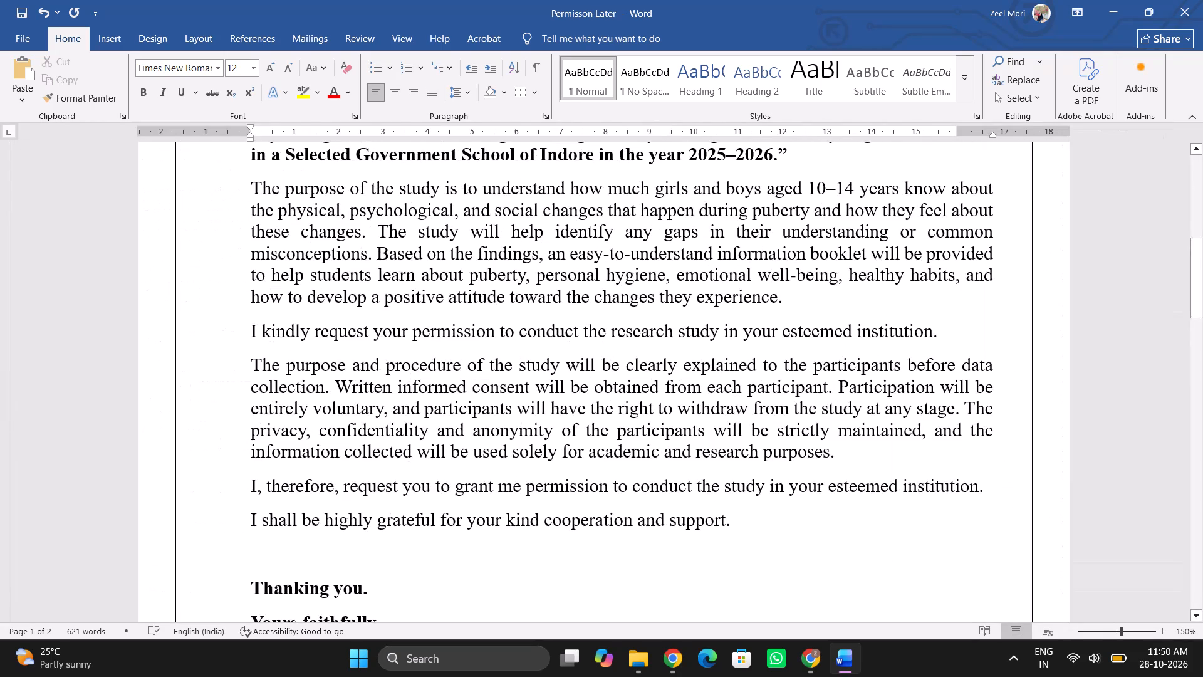
{"action": "scroll", "coordinate": [568, 355], "scroll_direction": "up", "scroll_amount": 3}
{"action": "left_click", "coordinate": [292, 331]}
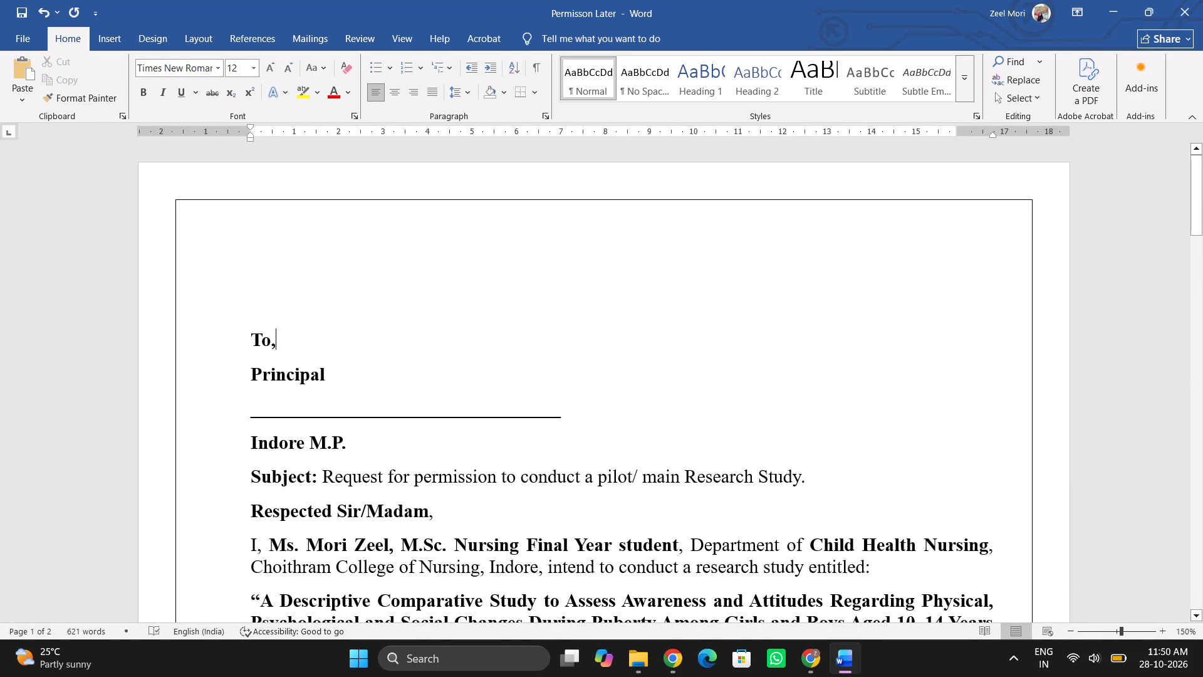
{"action": "left_click", "coordinate": [9, 326]}
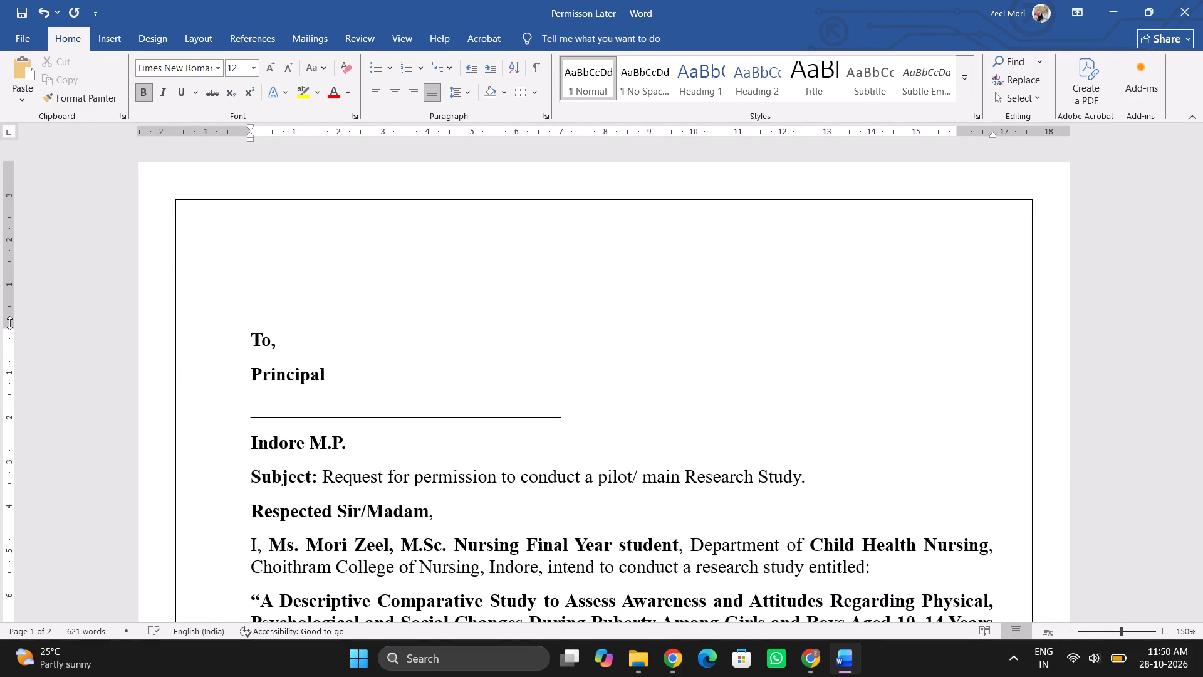
Remove the space after paragraphs throughout the school's official permission letter on page 2.
{"action": "scroll", "coordinate": [490, 385], "scroll_direction": "down", "scroll_amount": 3}
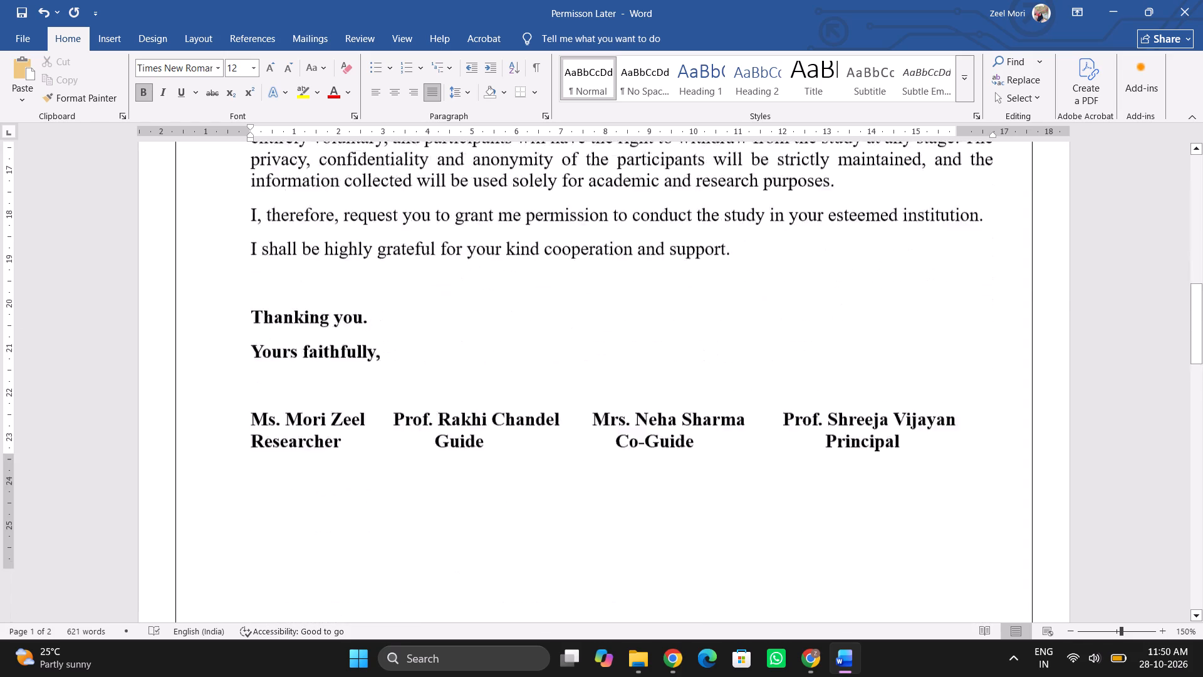
{"action": "scroll", "coordinate": [490, 385], "scroll_direction": "down", "scroll_amount": 13, "text": "ctrl"}
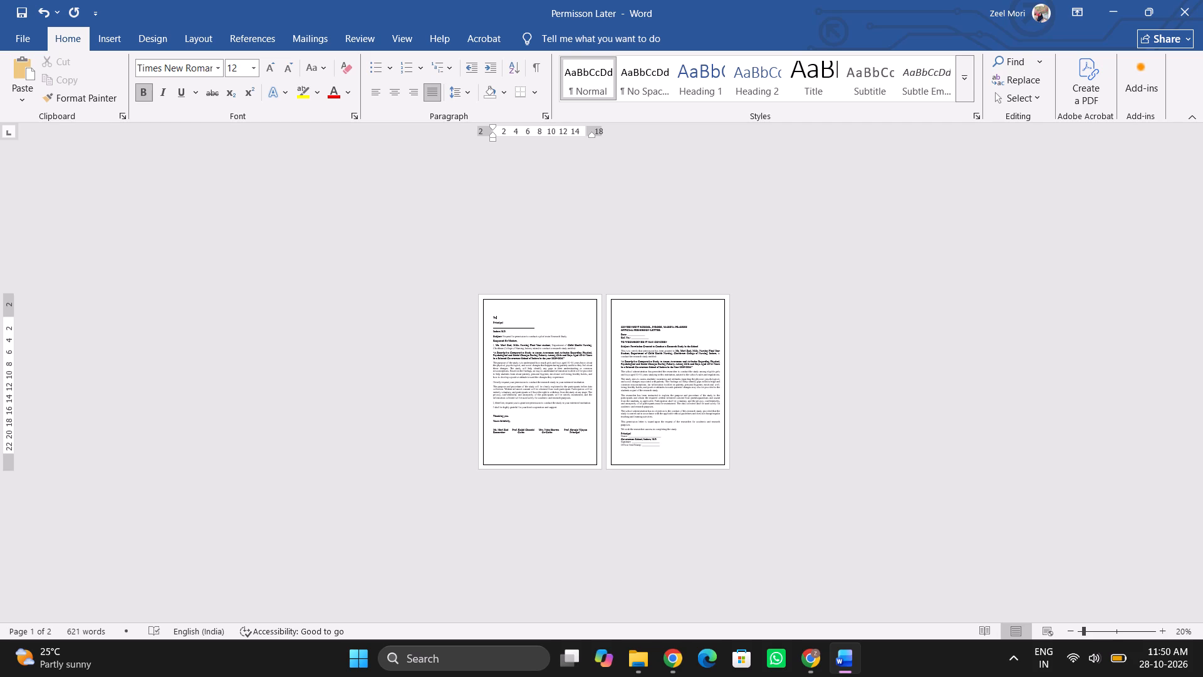
{"action": "left_click_drag", "start_coordinate": [664, 447], "coordinate": [631, 338]}
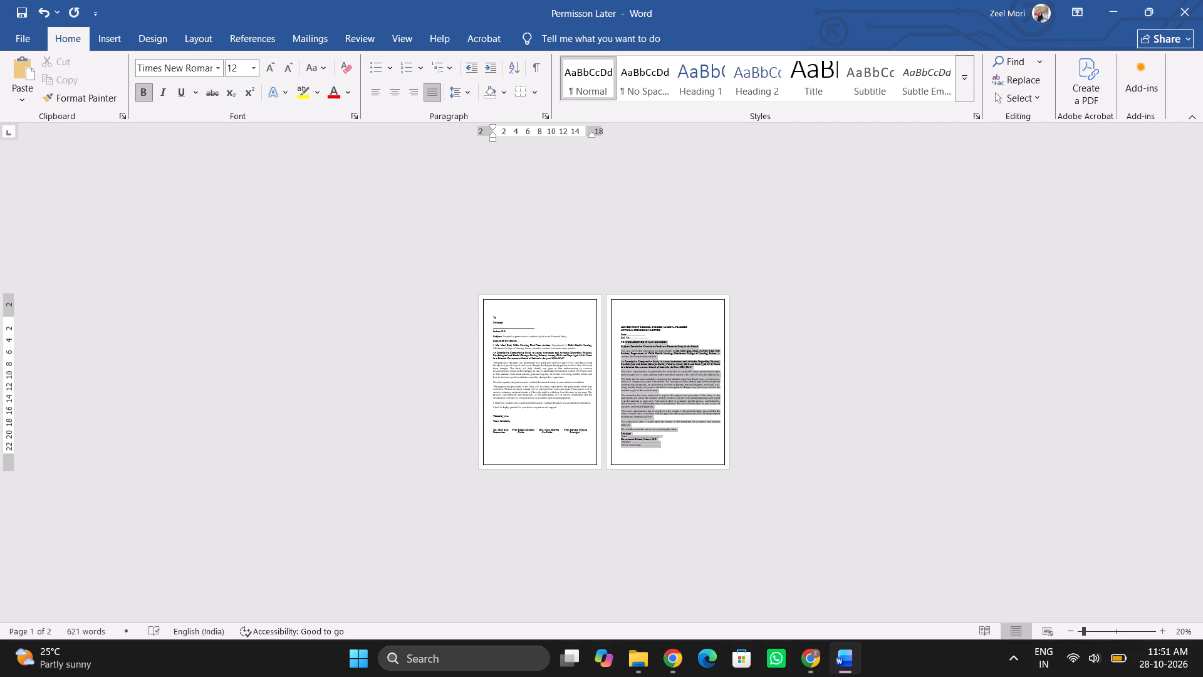
{"action": "left_click_drag", "start_coordinate": [631, 338], "coordinate": [621, 328]}
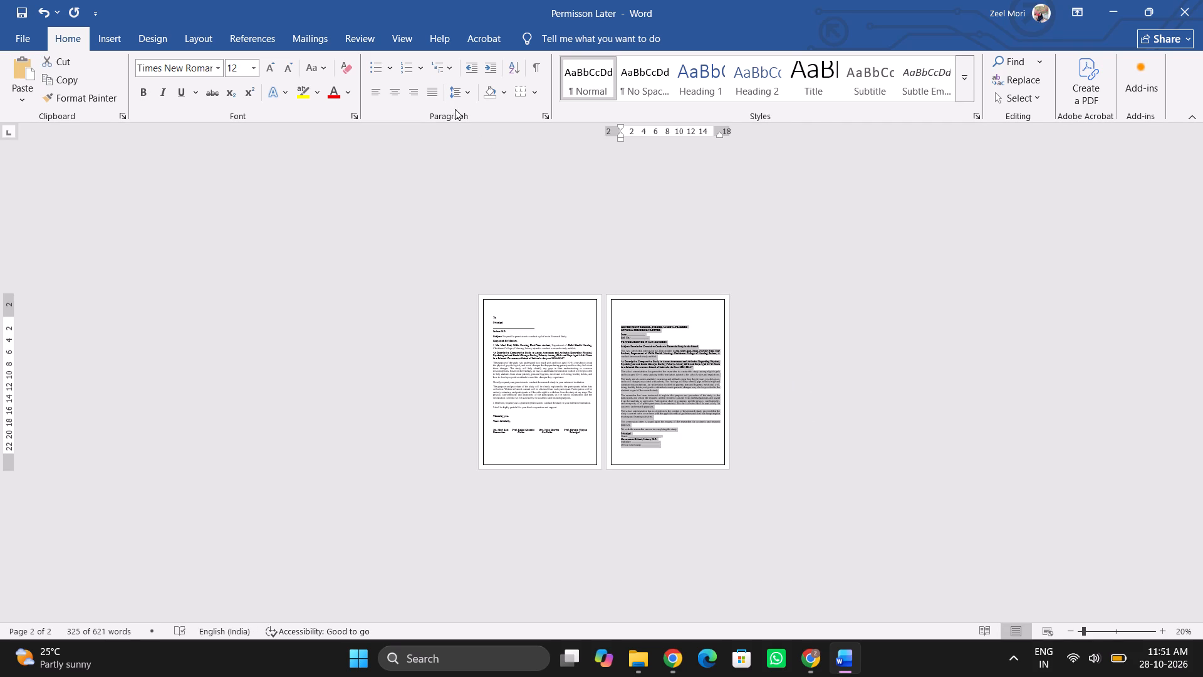
{"action": "left_click", "coordinate": [461, 88]}
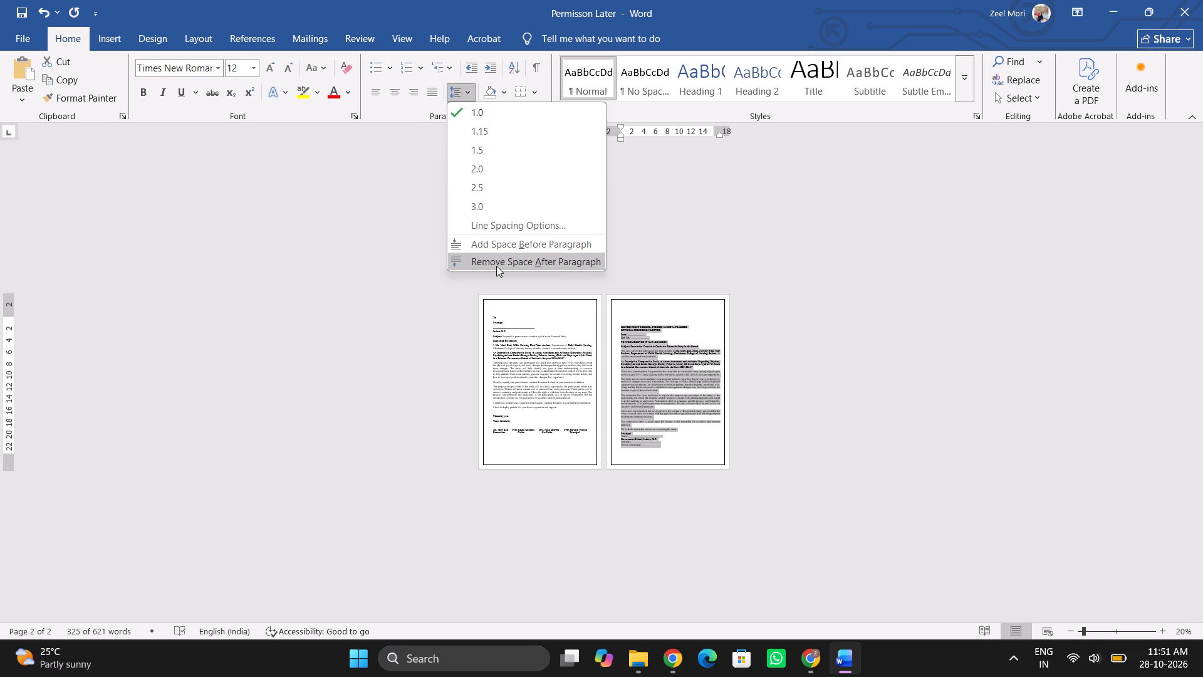
{"action": "left_click", "coordinate": [496, 264]}
{"action": "left_click_drag", "start_coordinate": [496, 264], "coordinate": [791, 364]}
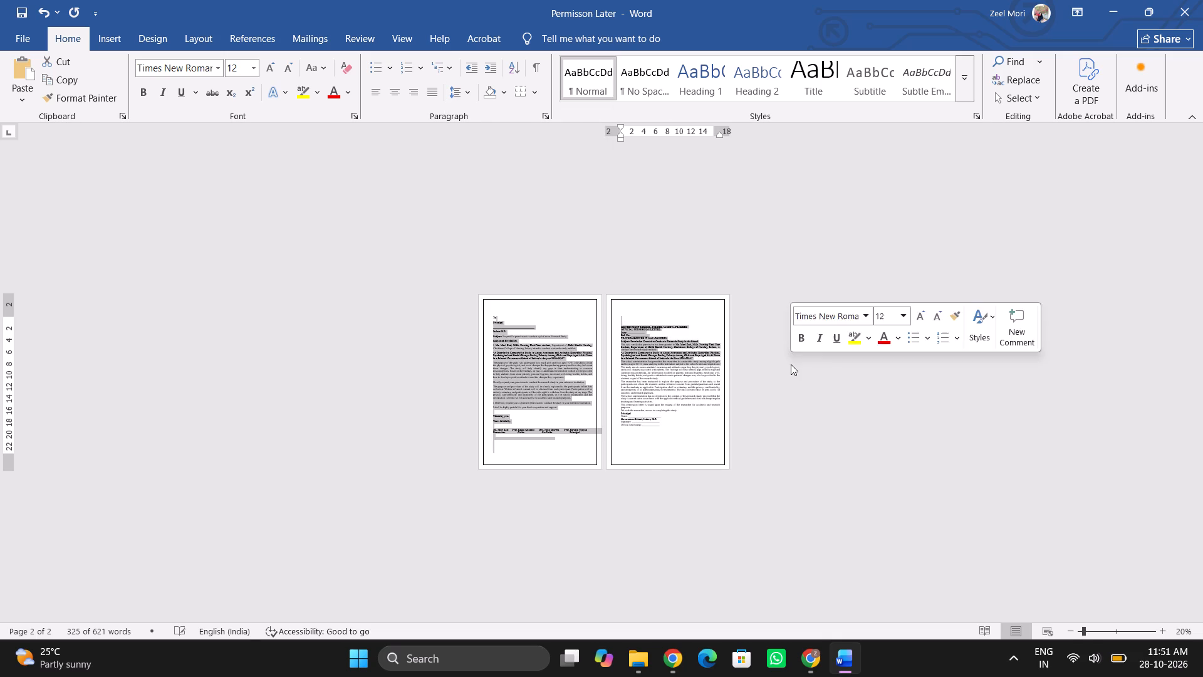
{"action": "left_click", "coordinate": [791, 364]}
Add a blank line after the "Ref. No.:" line, the "TO WHOMSOEVER IT MAY CONCERN" heading and the "Subject:" line of the school letter.
{"action": "scroll", "coordinate": [791, 364], "scroll_direction": "up", "scroll_amount": 5, "text": "ctrl"}
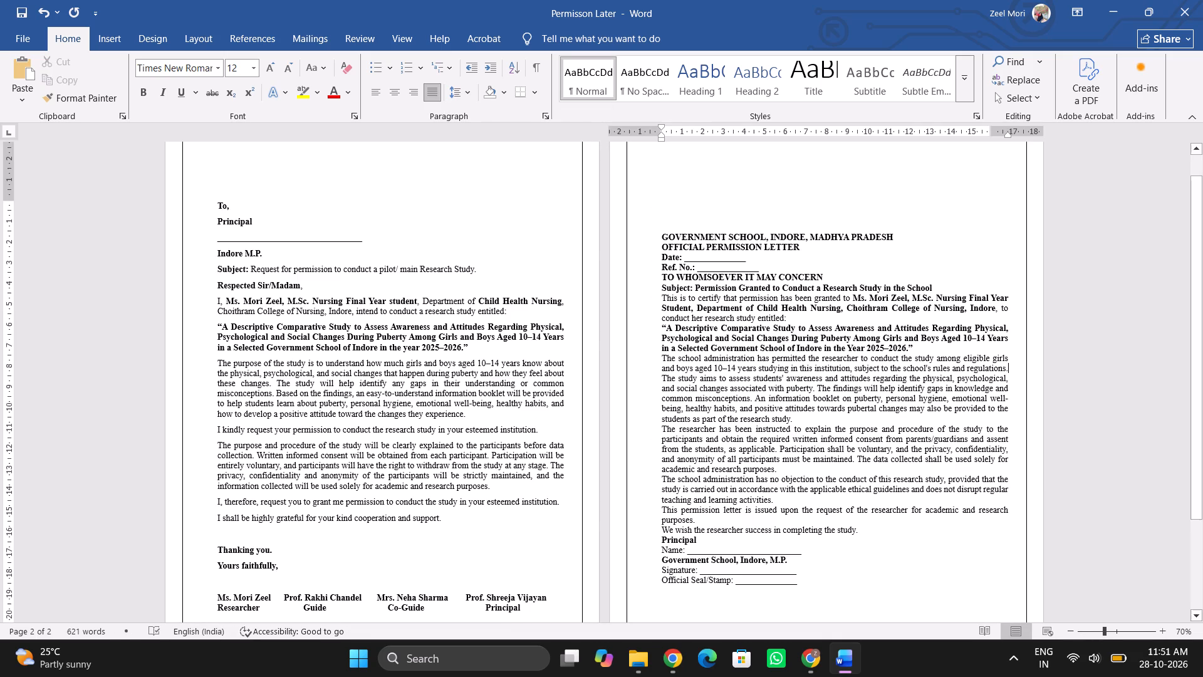
{"action": "left_click", "coordinate": [767, 265]}
{"action": "key", "text": "Return"}
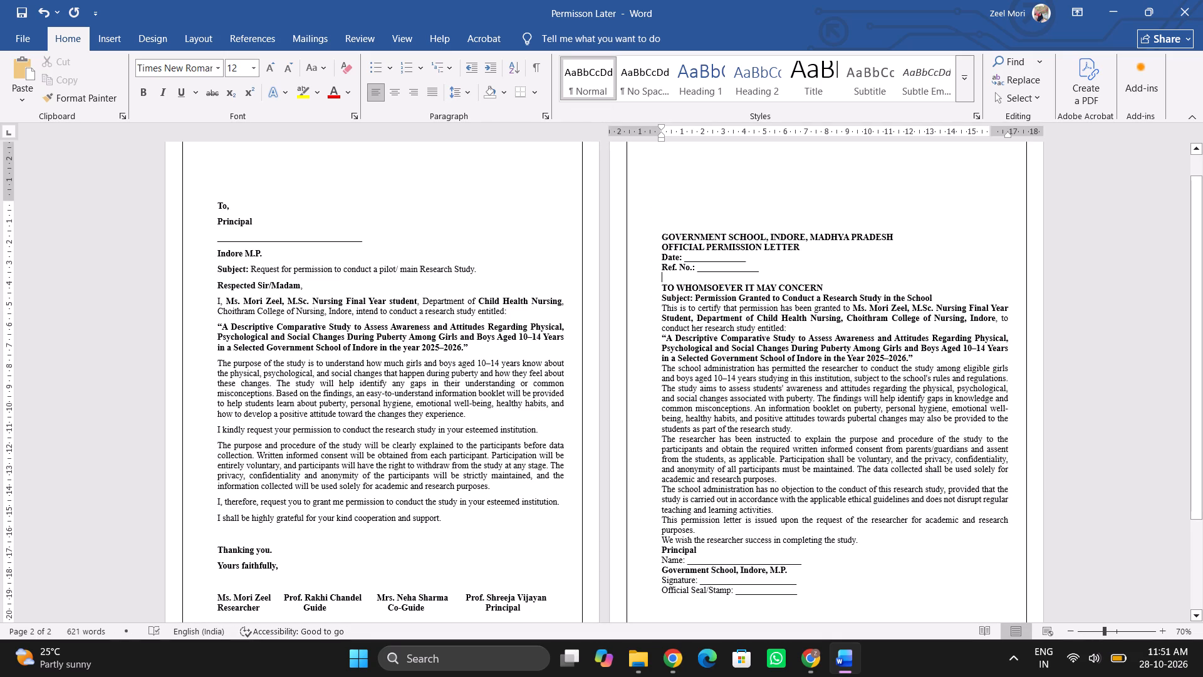
{"action": "left_click", "coordinate": [823, 282]}
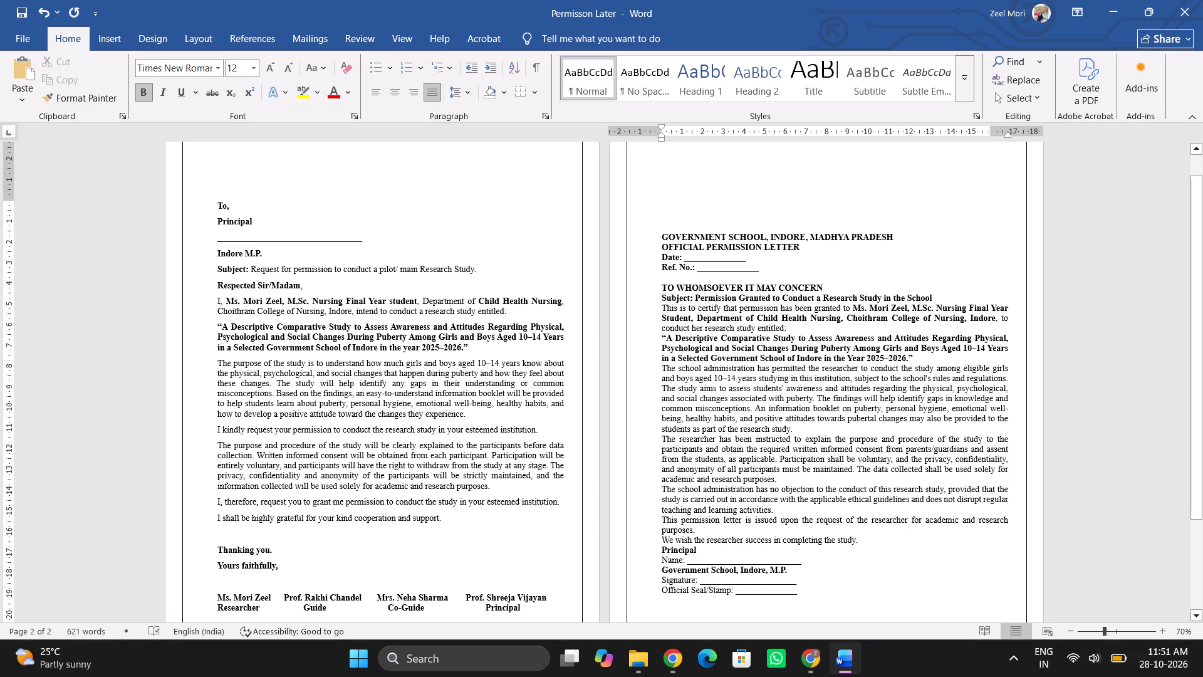
{"action": "key", "text": "Return"}
{"action": "left_click", "coordinate": [939, 305]}
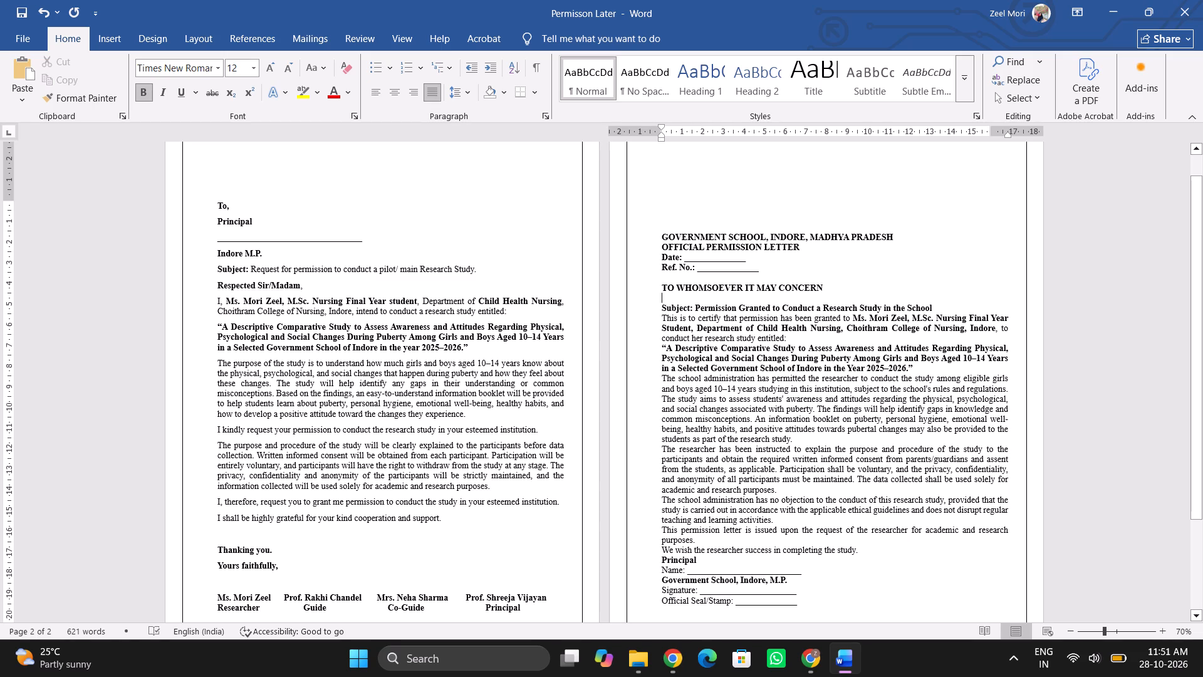
{"action": "key", "text": "Return"}
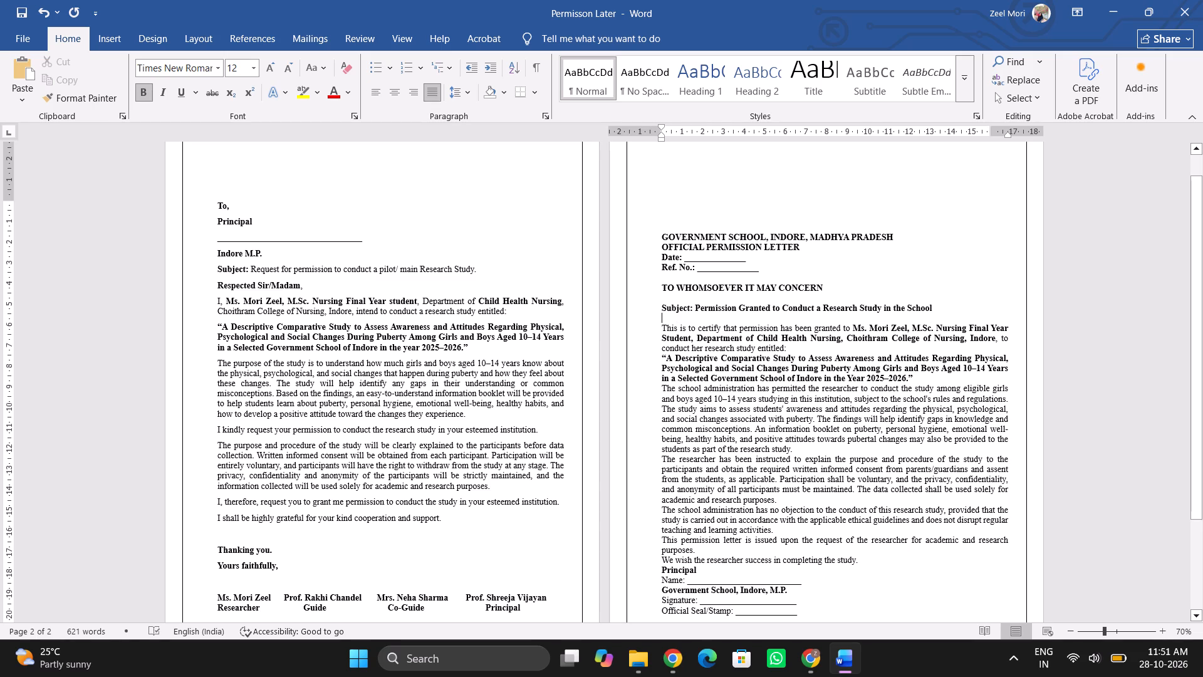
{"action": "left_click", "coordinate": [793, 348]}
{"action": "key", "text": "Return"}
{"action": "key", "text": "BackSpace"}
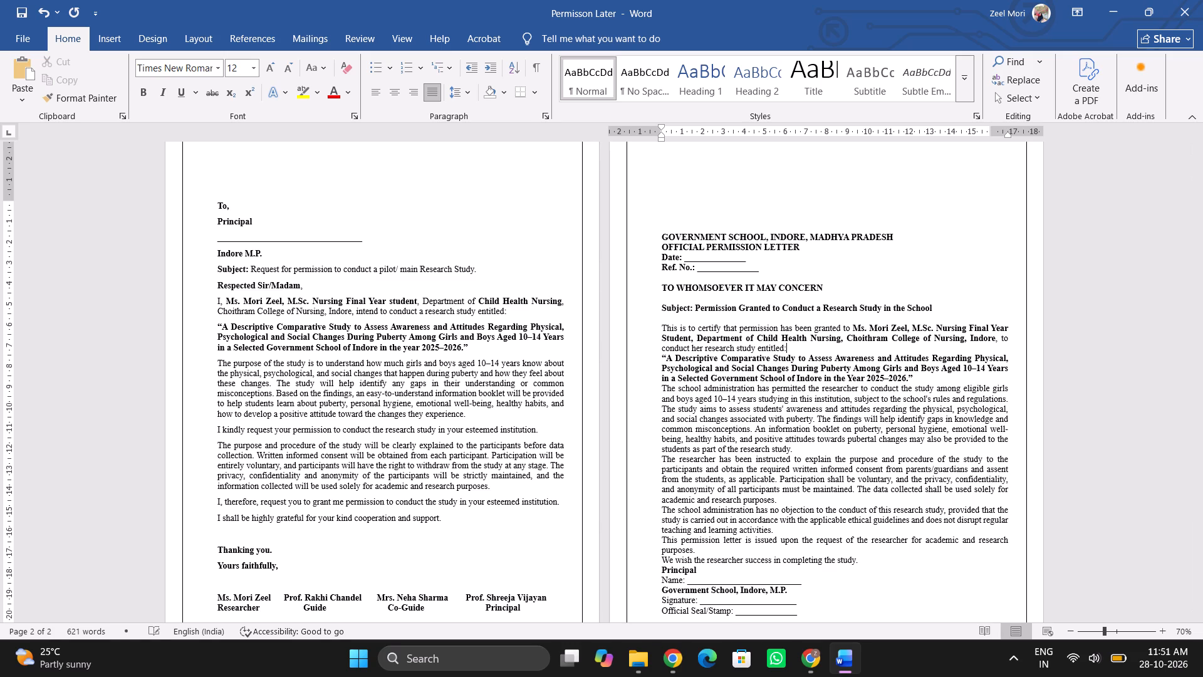
Add blank lines after the quoted study title, the study-aims paragraph and the paragraph on the researcher's instructions in the school letter.
{"action": "left_click", "coordinate": [917, 379]}
{"action": "key", "text": "Return"}
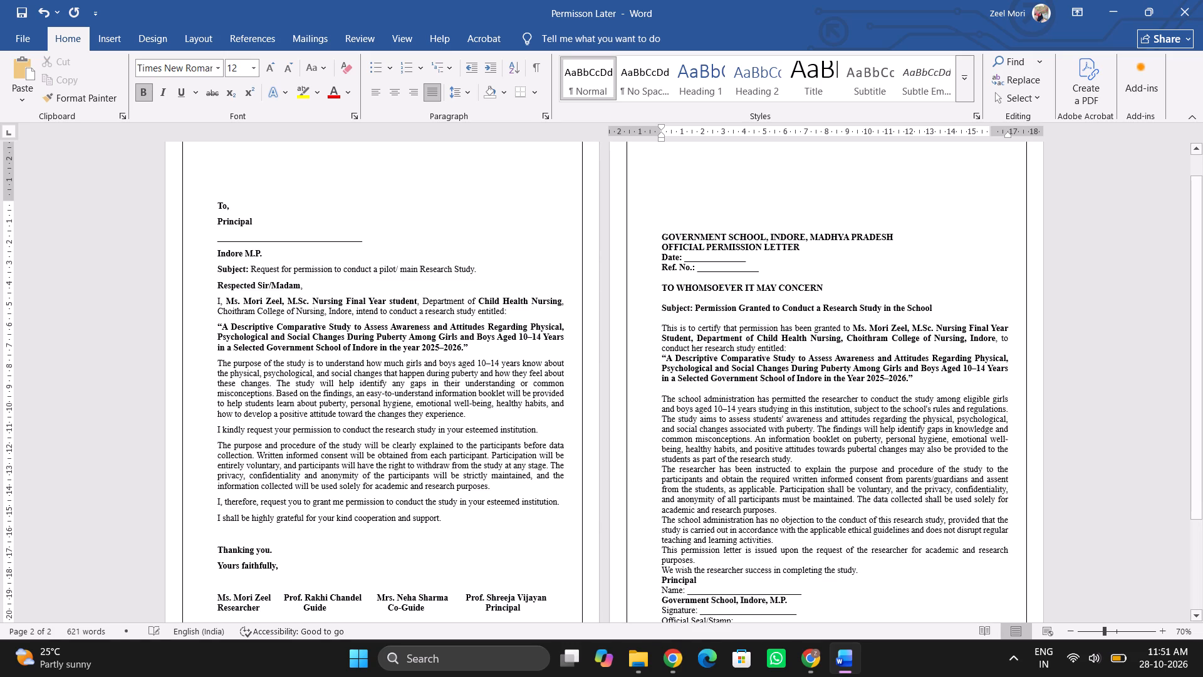
{"action": "left_click", "coordinate": [798, 456]}
{"action": "key", "text": "Return"}
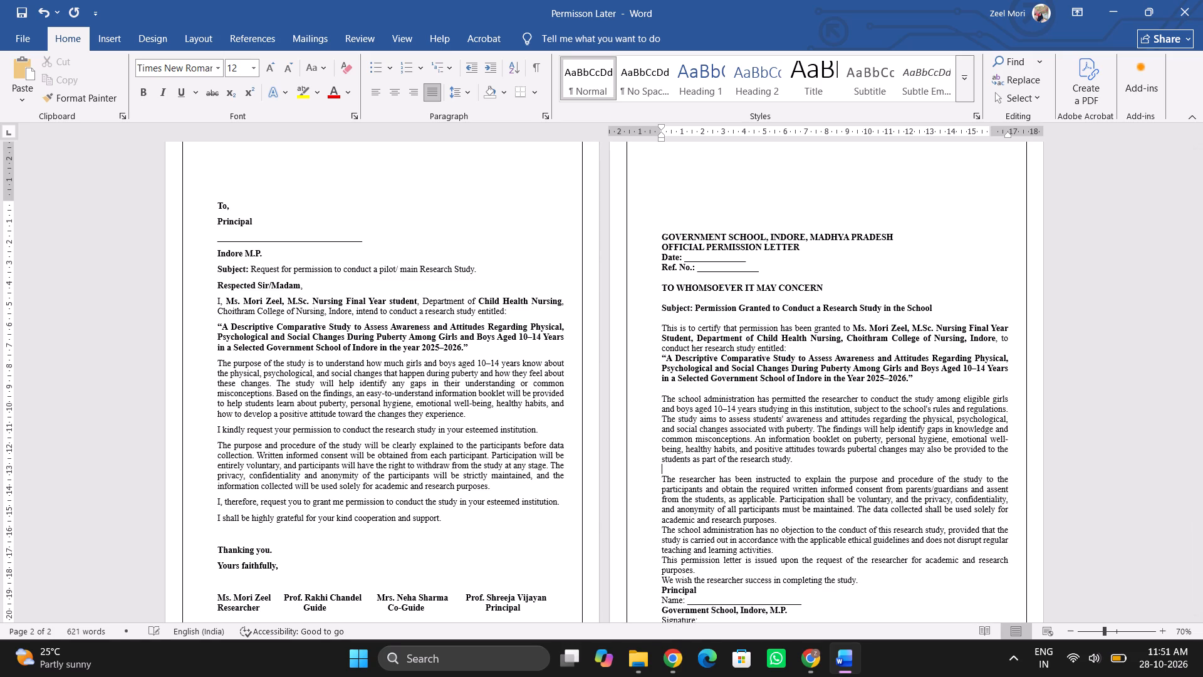
{"action": "left_click", "coordinate": [779, 516]}
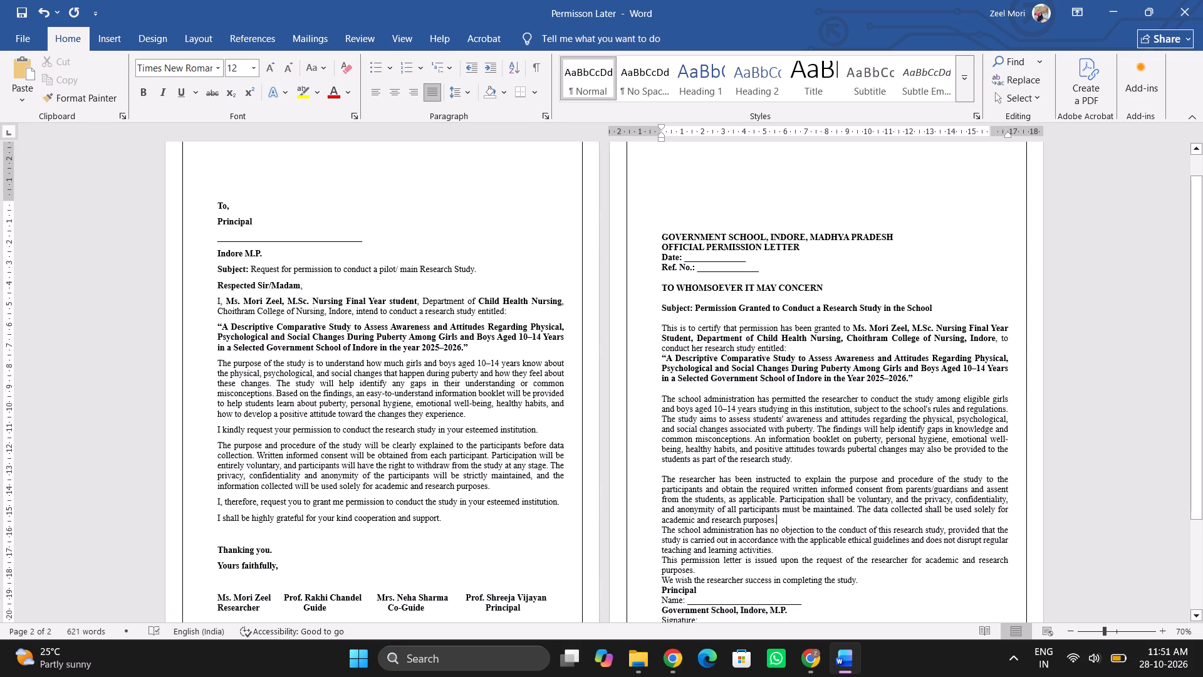
{"action": "key", "text": "Return"}
Replace the sentence "We wish the researcher success in completing the study." with a blank line above "Principal", and review the page.
{"action": "scroll", "coordinate": [779, 516], "scroll_direction": "down", "scroll_amount": 1}
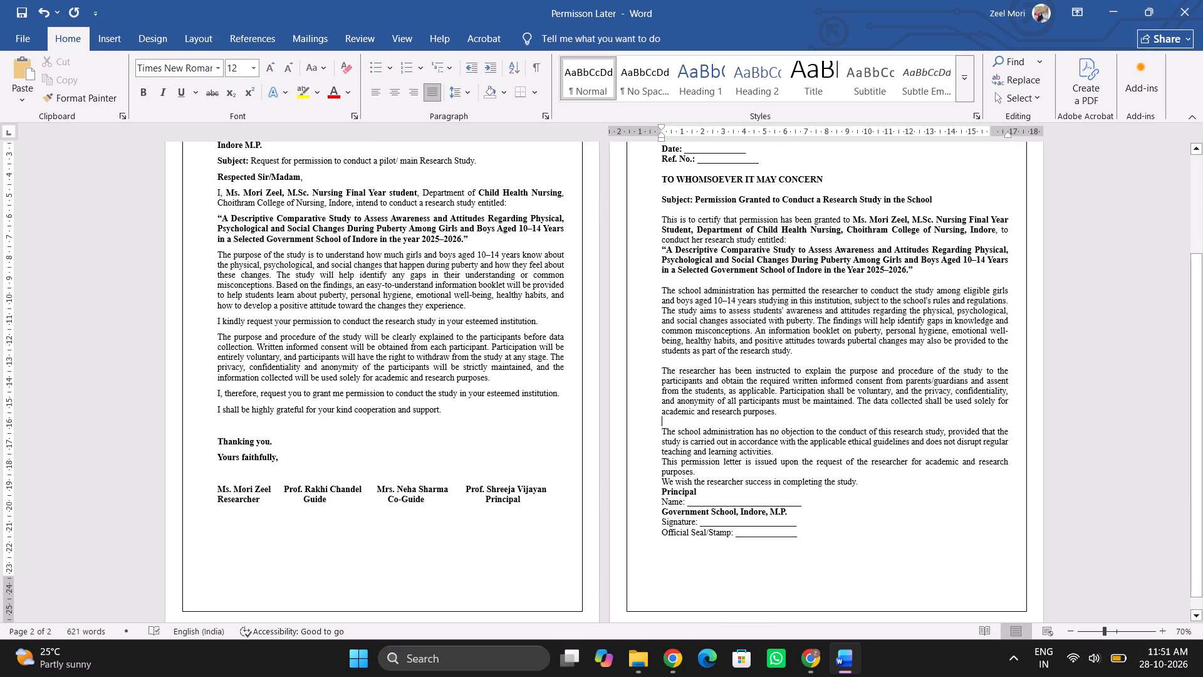
{"action": "left_click_drag", "start_coordinate": [864, 484], "coordinate": [660, 480]}
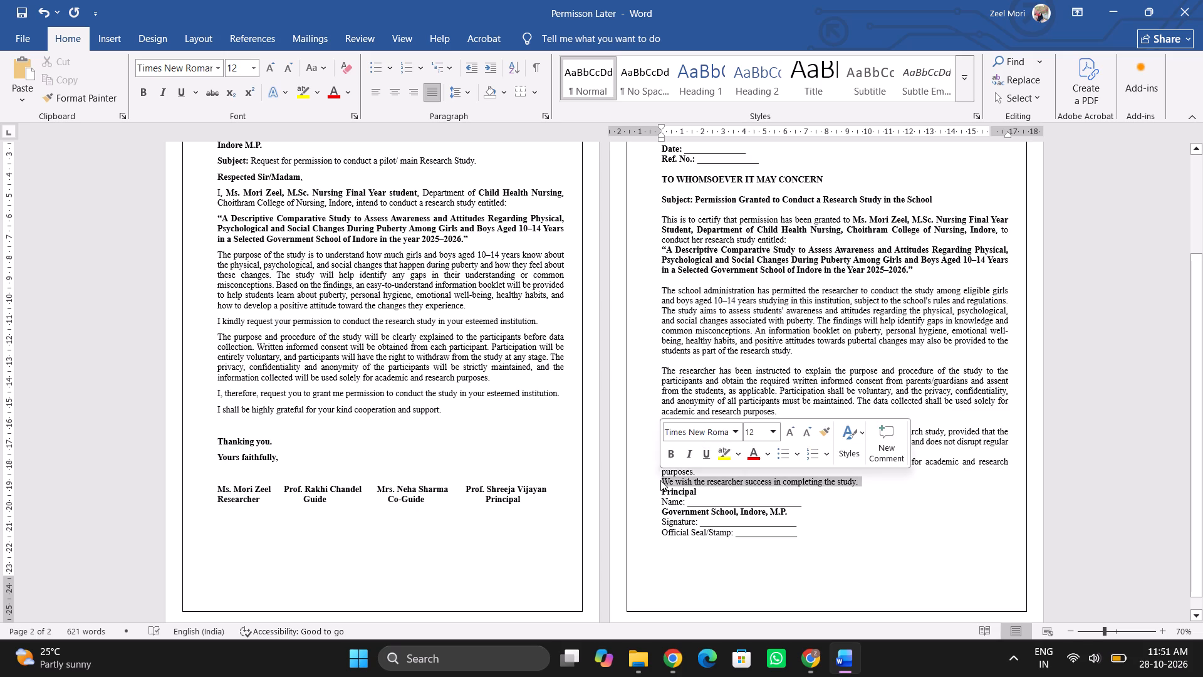
{"action": "key", "text": "BackSpace"}
{"action": "key", "text": "Return"}
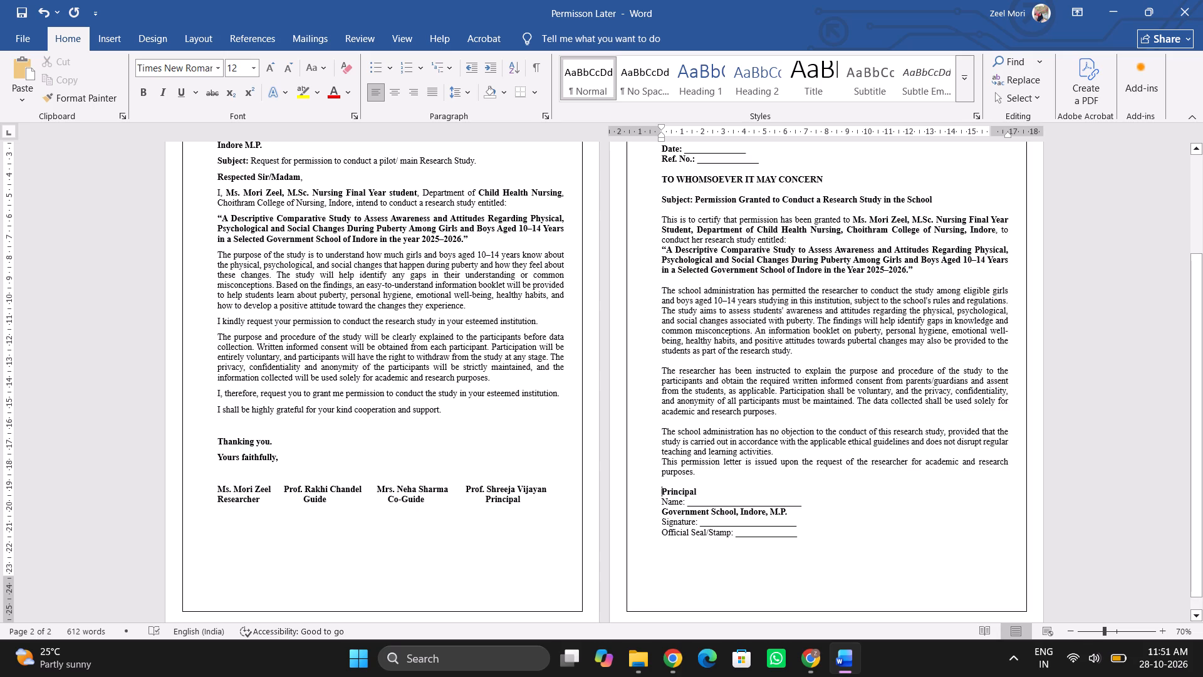
{"action": "left_click", "coordinate": [1202, 420]}
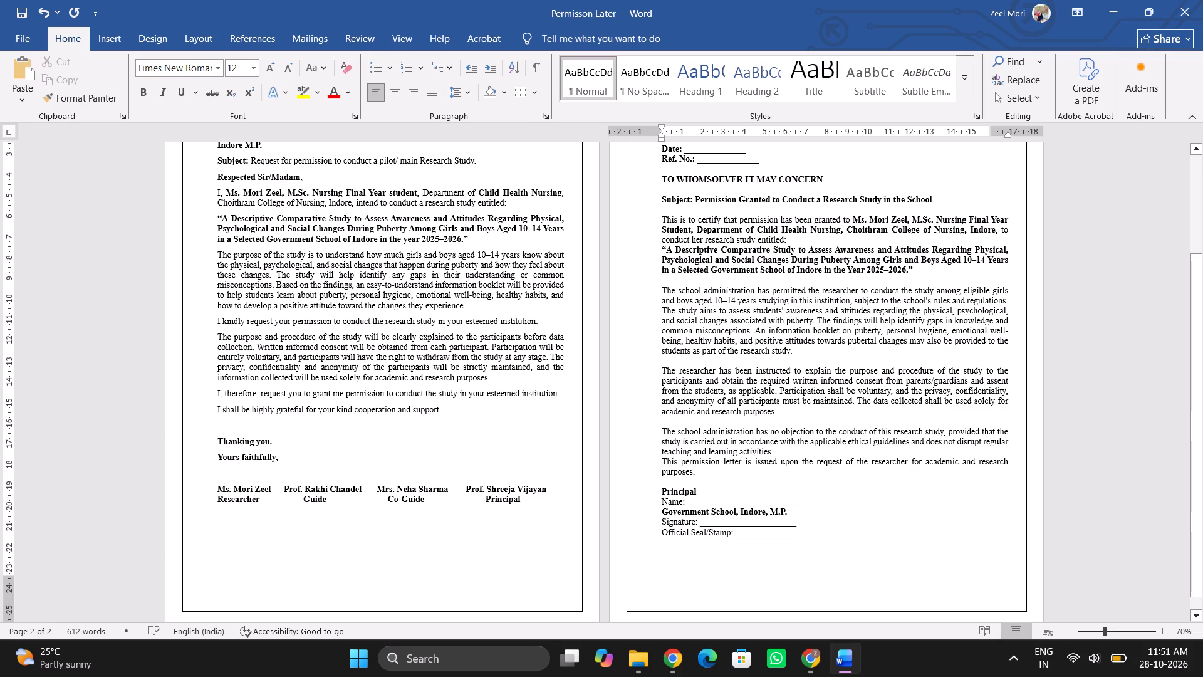
{"action": "left_click", "coordinate": [1167, 419]}
{"action": "scroll", "coordinate": [1167, 419], "scroll_direction": "up", "scroll_amount": 2}
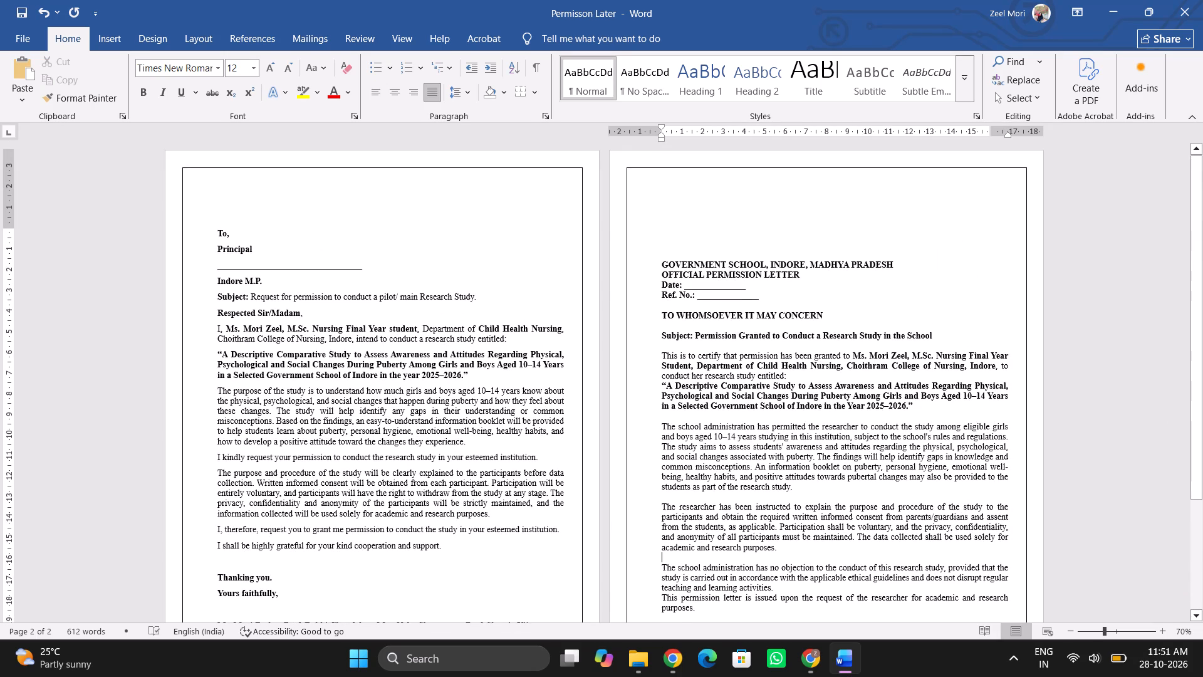
Remove the blank line above the "GOVERNMENT SCHOOL, INDORE, MADHYA PRADESH" heading of the school letter on page 2.
{"action": "left_click", "coordinate": [659, 256]}
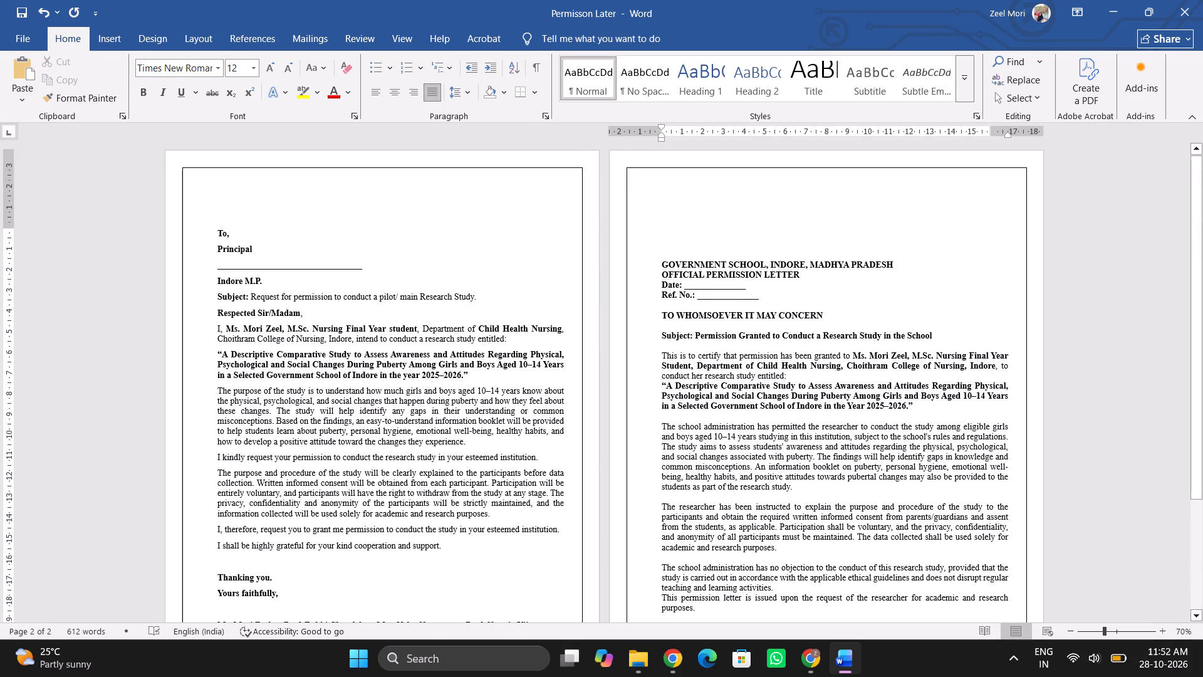
{"action": "left_click", "coordinate": [658, 259]}
{"action": "left_click", "coordinate": [658, 259]}
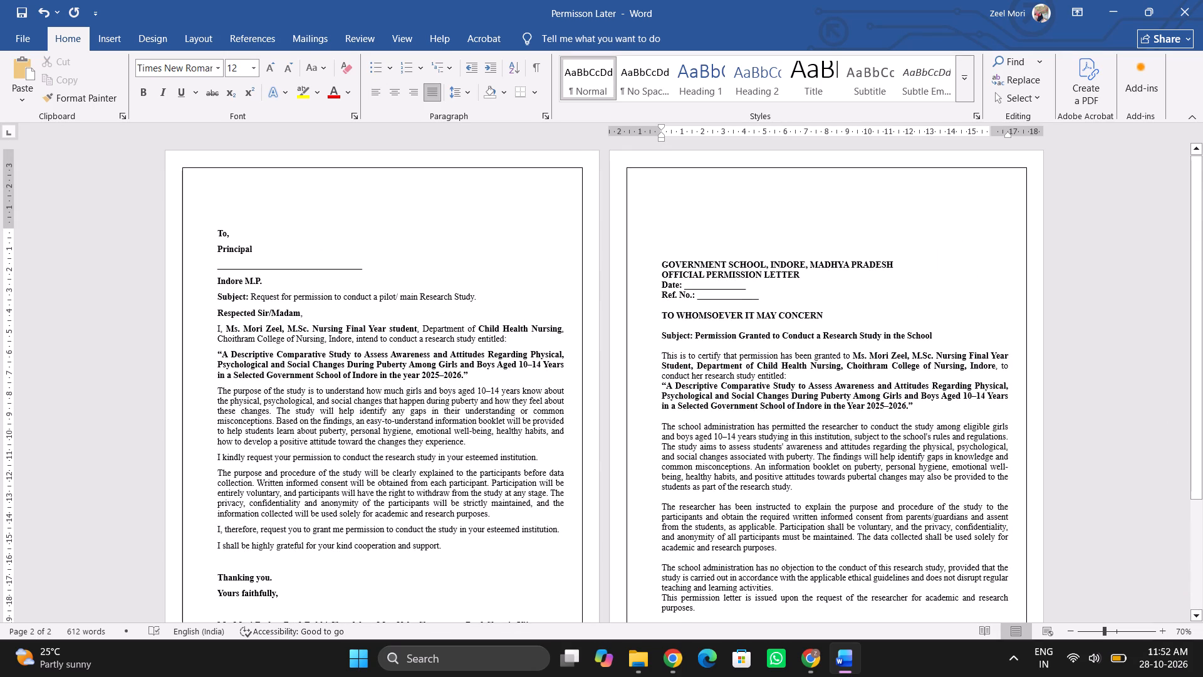
{"action": "left_click", "coordinate": [659, 261]}
{"action": "key", "text": "BackSpace"}
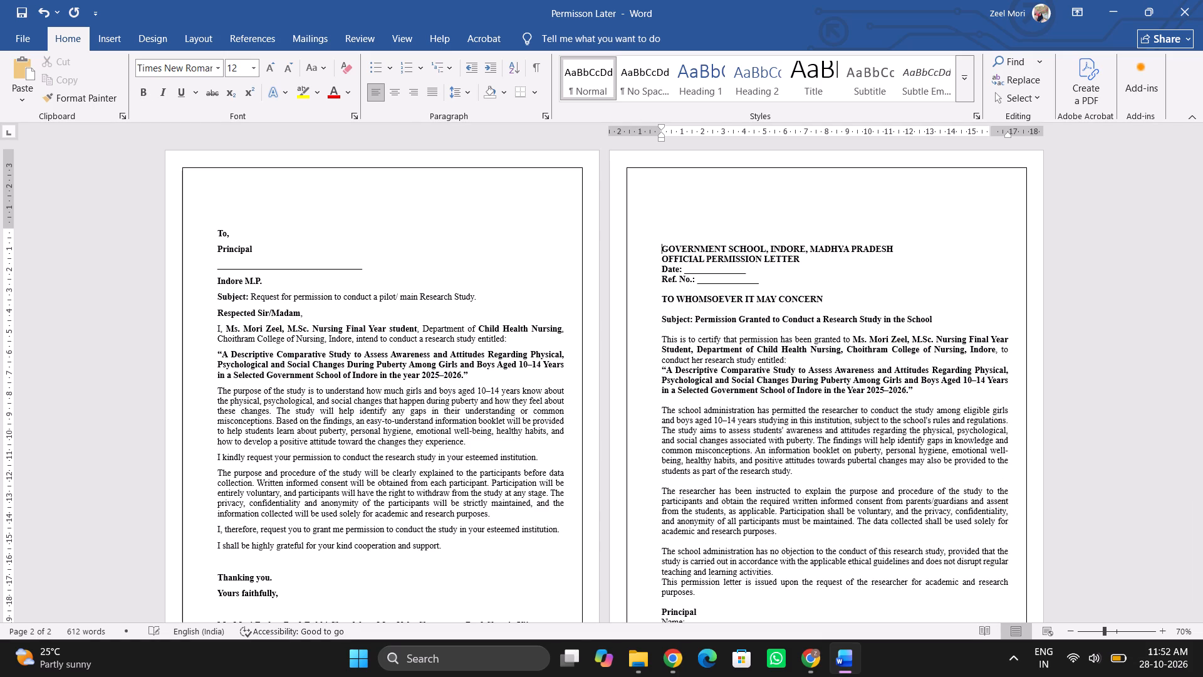
{"action": "scroll", "coordinate": [768, 325], "scroll_direction": "down", "scroll_amount": 2}
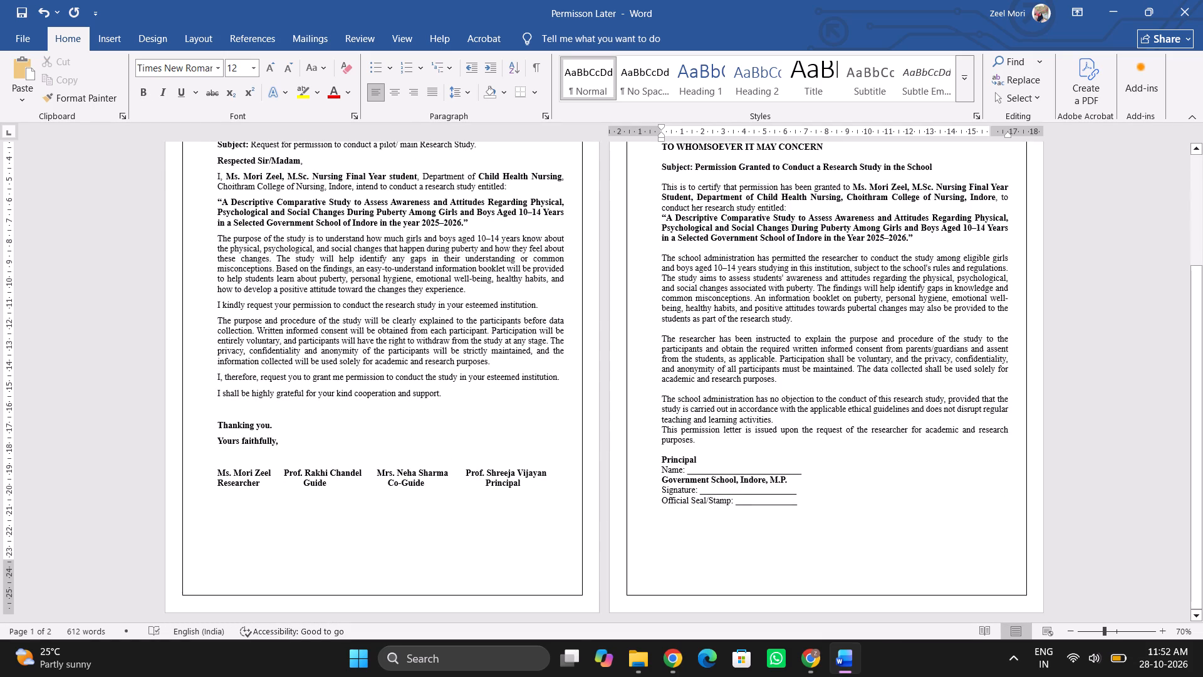
{"action": "scroll", "coordinate": [768, 325], "scroll_direction": "down", "scroll_amount": 1}
{"action": "left_click", "coordinate": [1068, 466]}
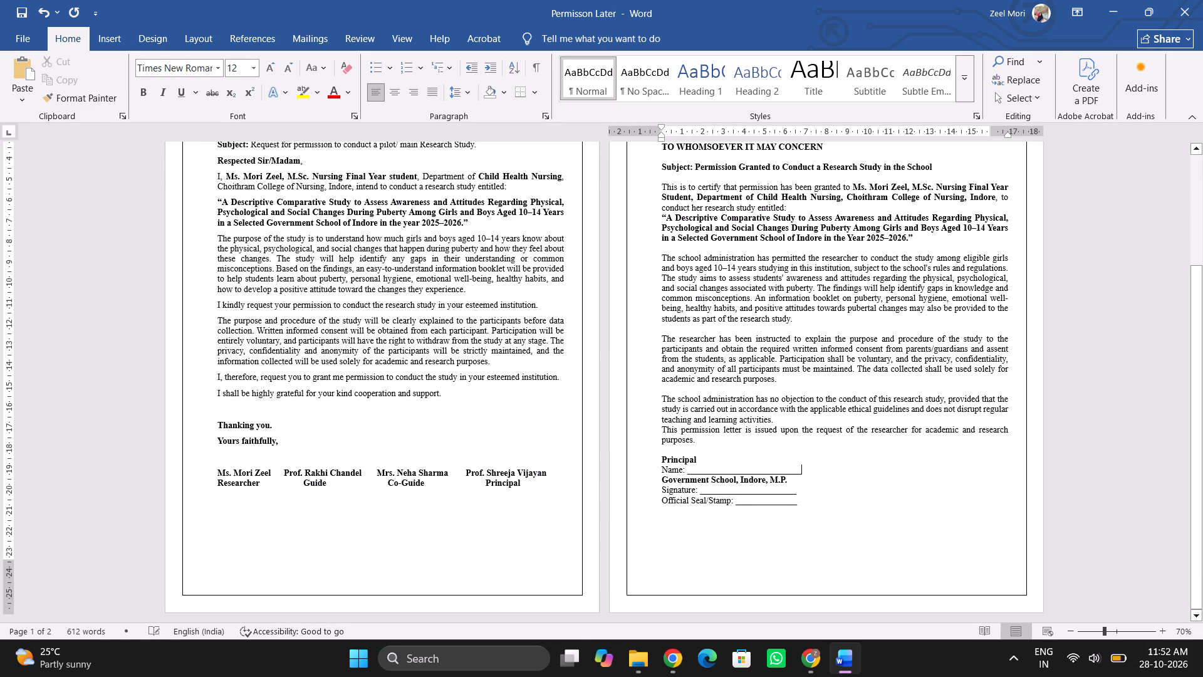
{"action": "left_click", "coordinate": [869, 517]}
{"action": "key", "text": "ctrl+s"}
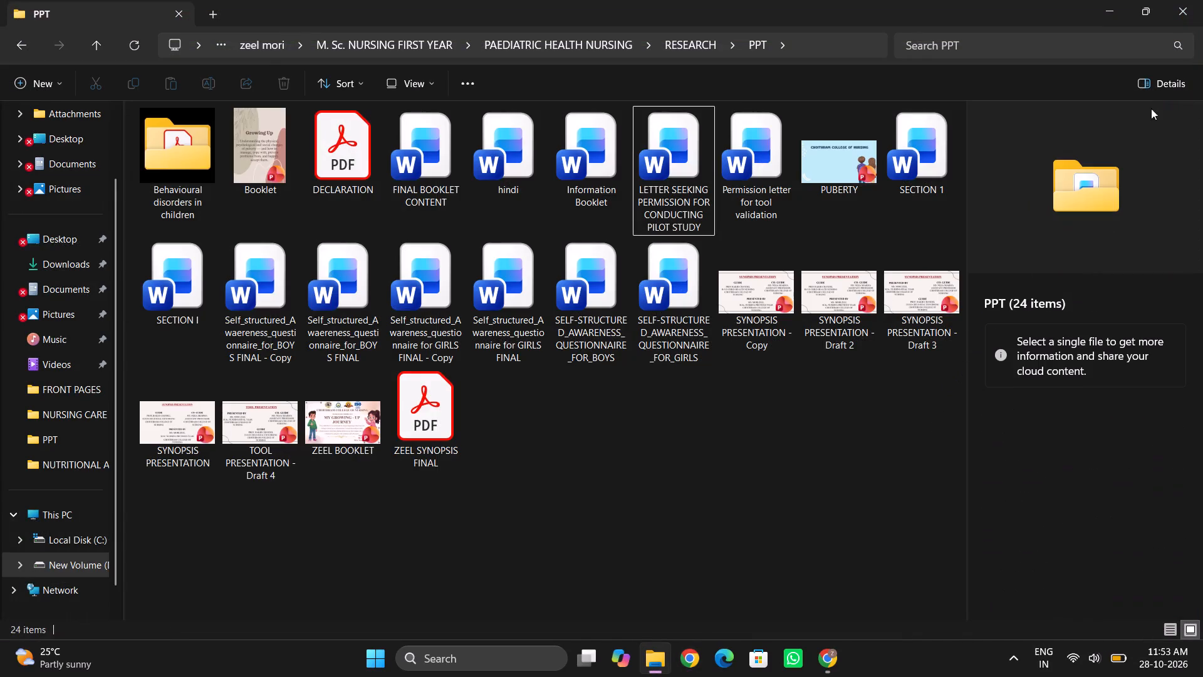
Close the PPT folder window and the Gmail window showing the forwarded message with the "Permisson Later" attachment.
{"action": "left_click", "coordinate": [1182, 9]}
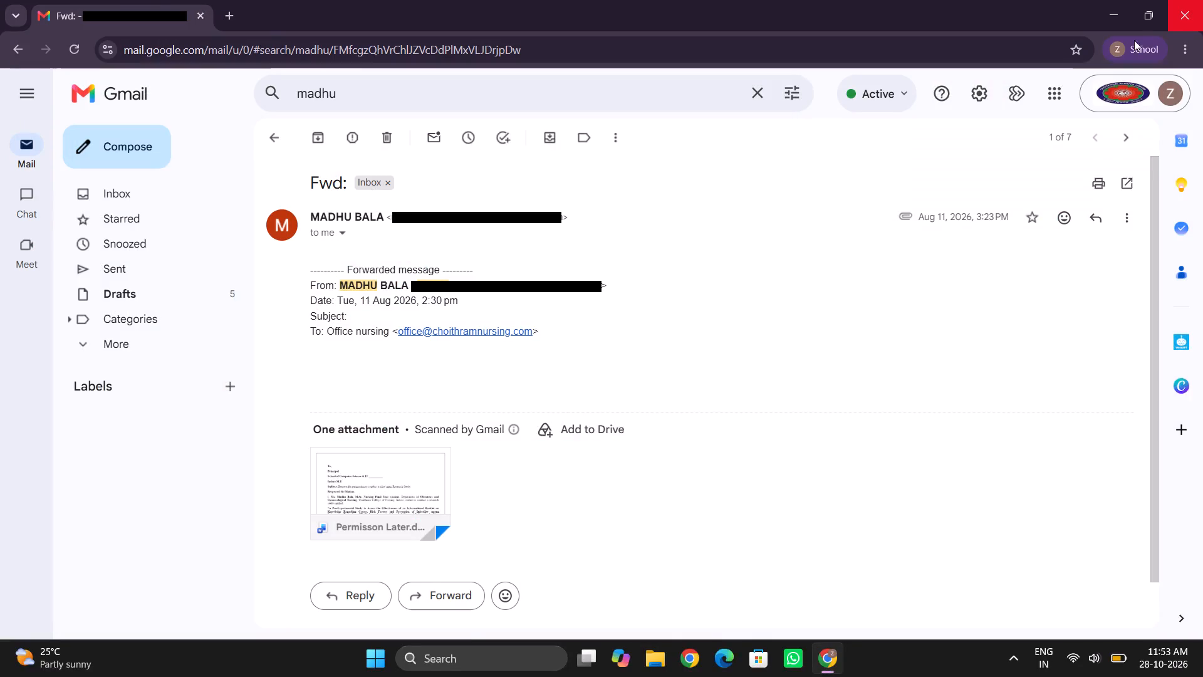
{"action": "left_click", "coordinate": [1184, 14]}
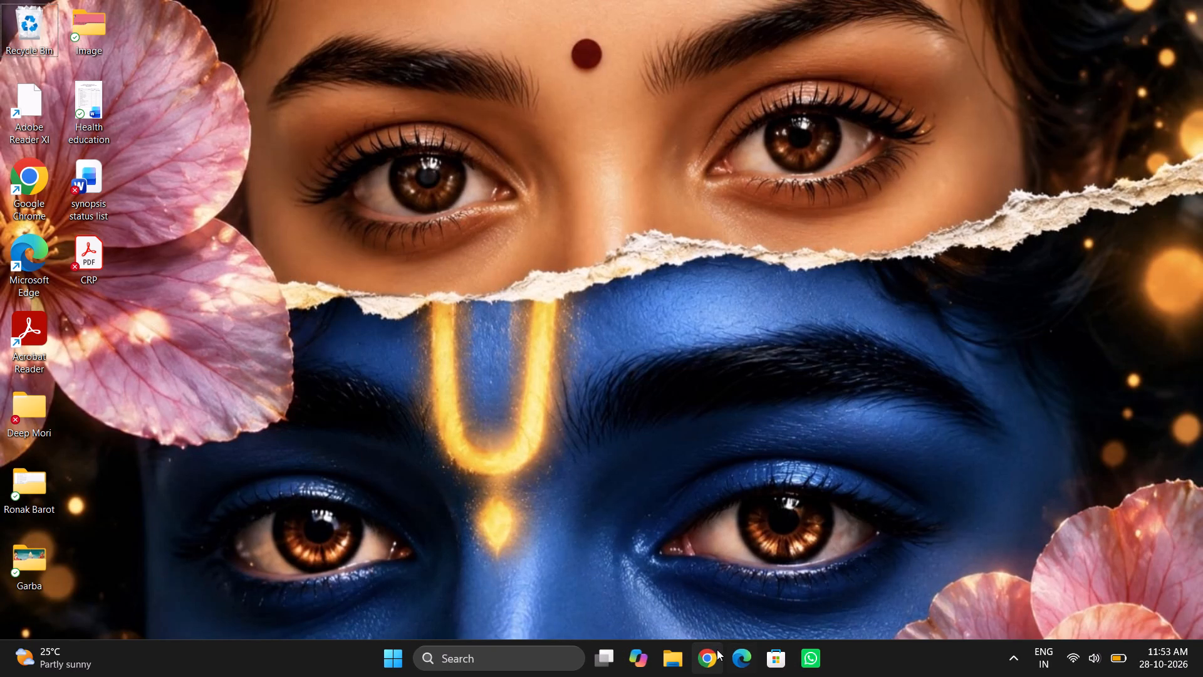
Start Google Chrome from the desktop and bring up its profile chooser.
{"action": "left_click", "coordinate": [717, 649]}
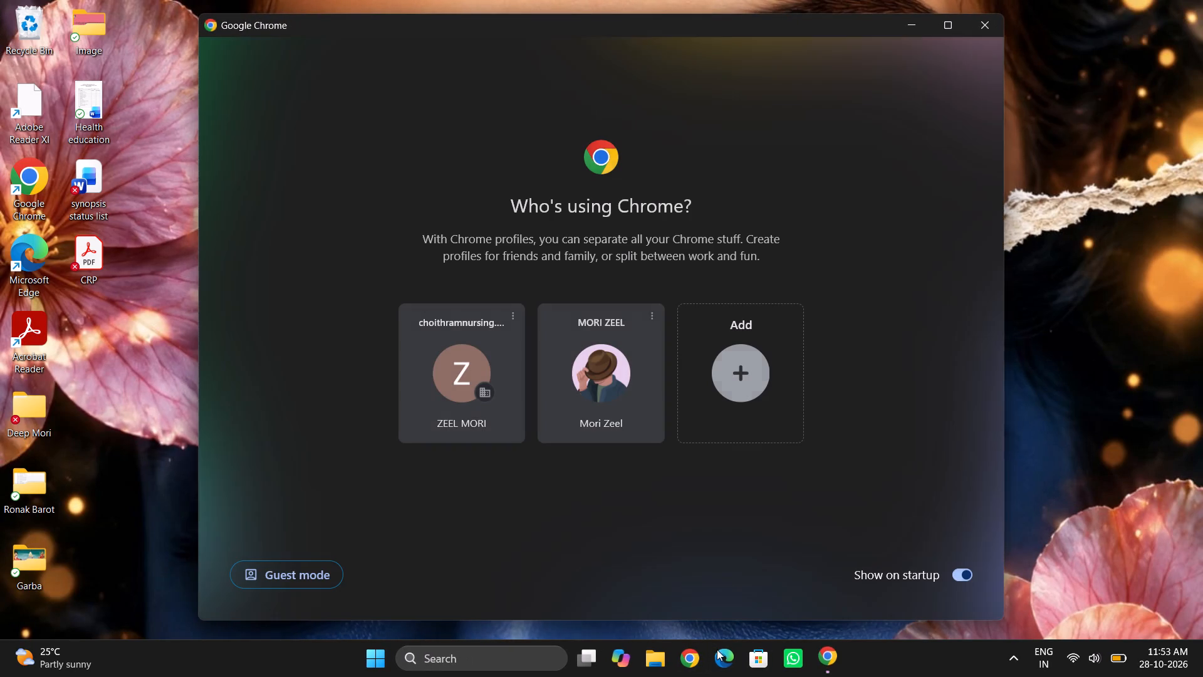
{"action": "left_click", "coordinate": [988, 16]}
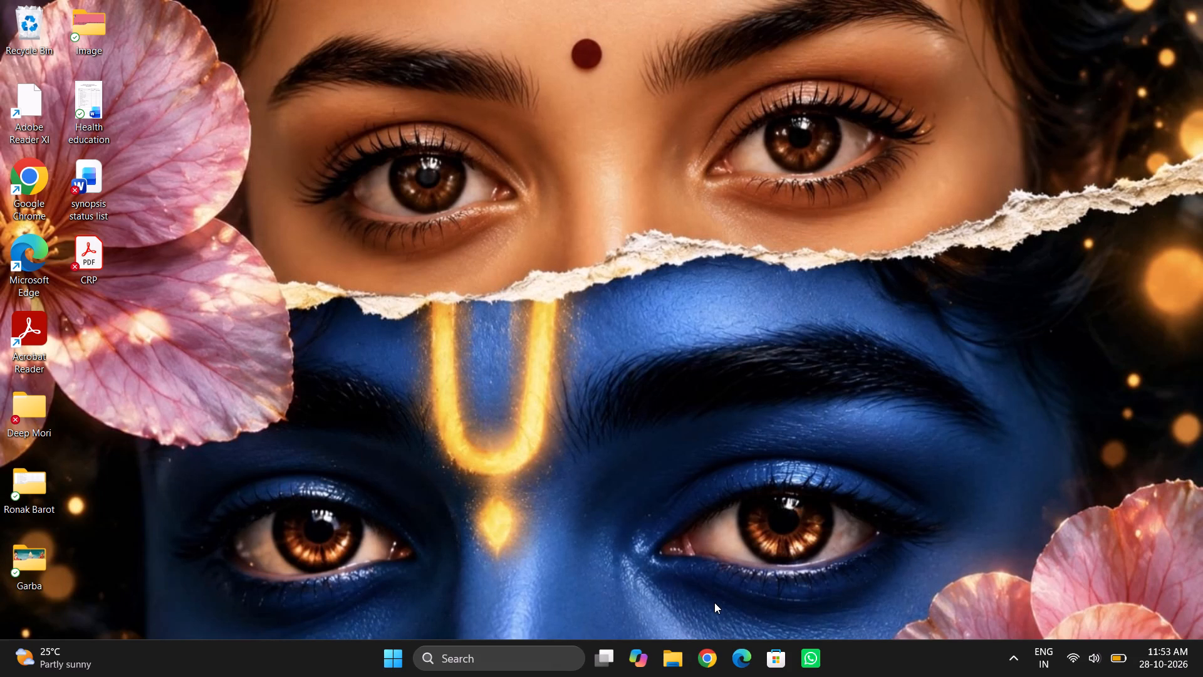
{"action": "left_click", "coordinate": [705, 656]}
Open Chrome with the personal profile and search Google for "oppo mobile".
{"action": "left_click", "coordinate": [622, 368]}
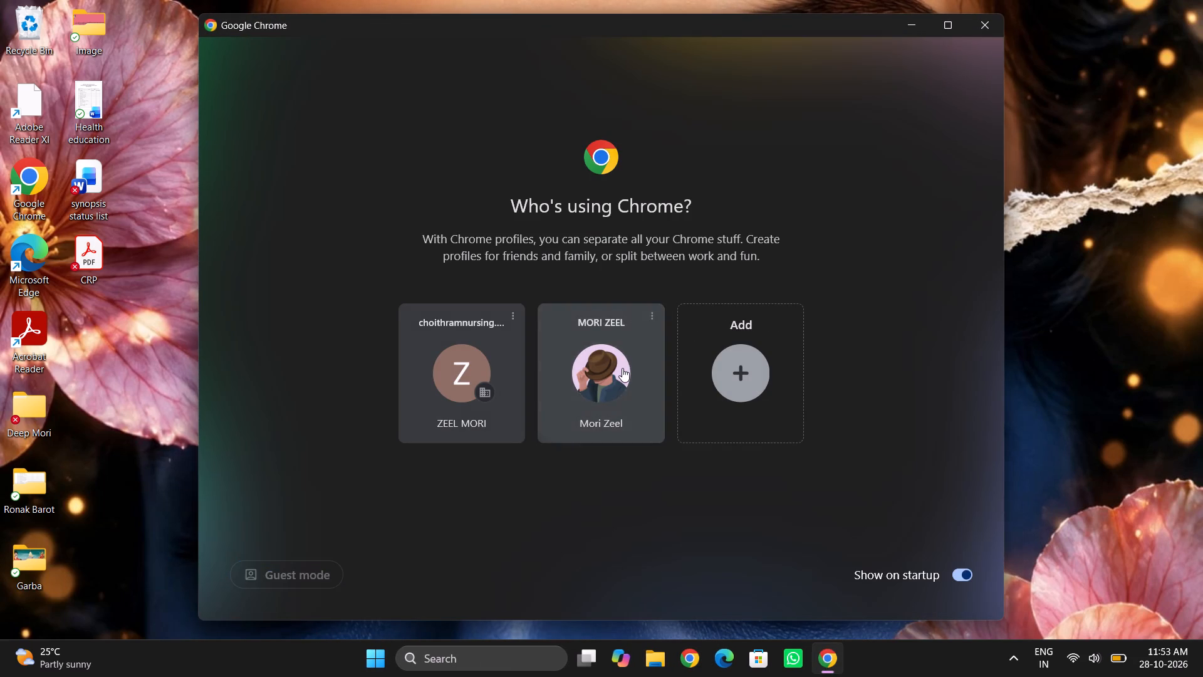
{"action": "left_click", "coordinate": [518, 294]}
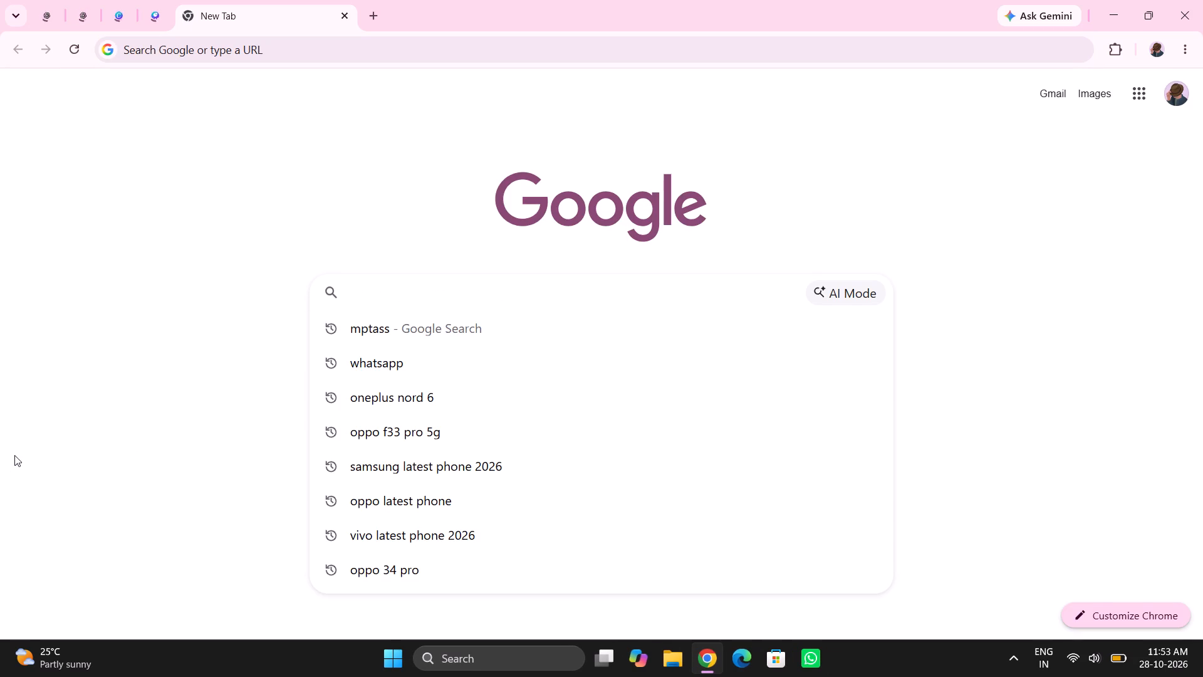
{"action": "left_click", "coordinate": [178, 436]}
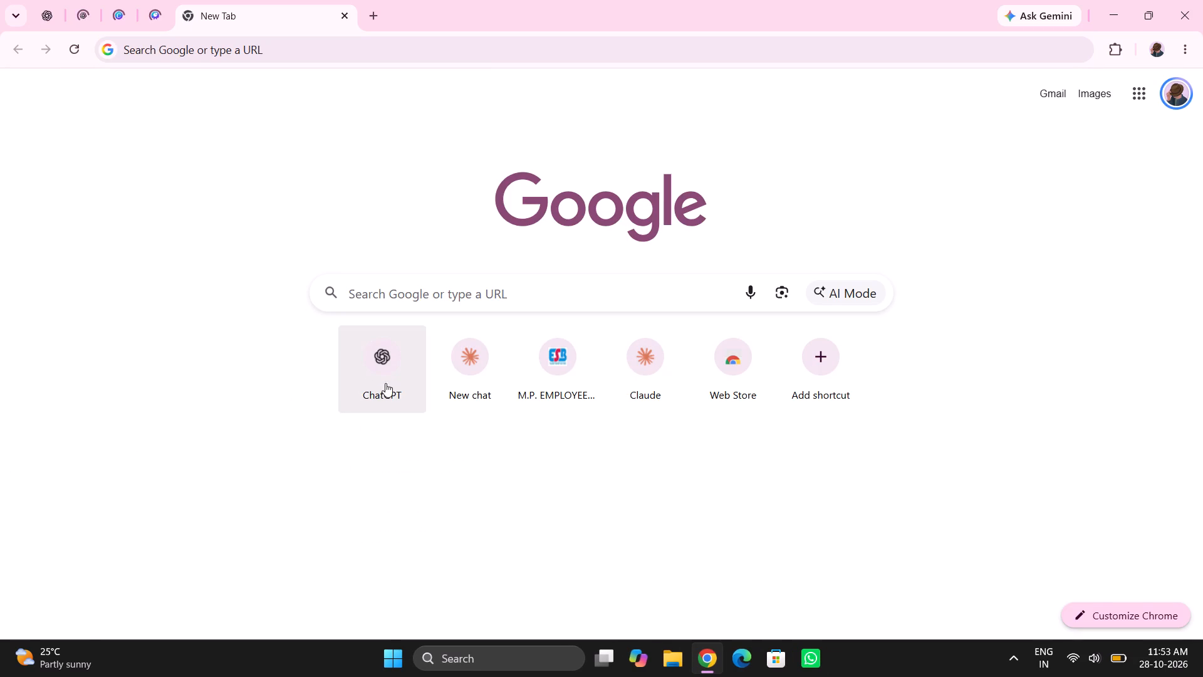
{"action": "left_click", "coordinate": [429, 285]}
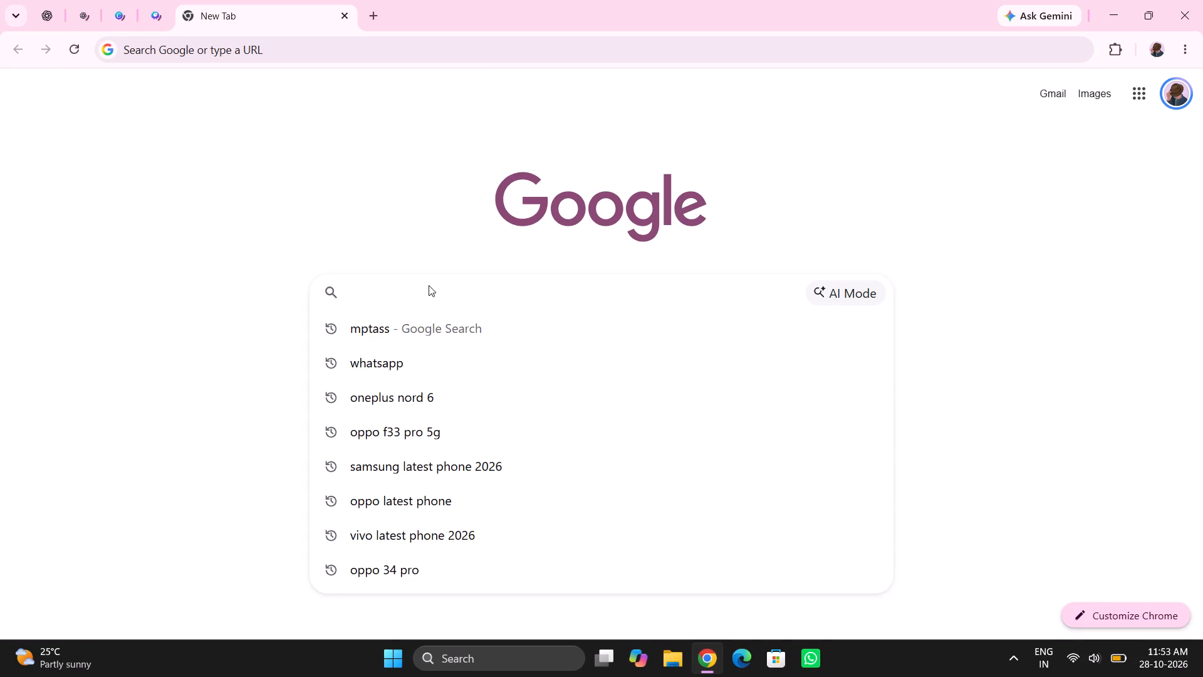
{"action": "key", "text": "o"}
{"action": "key", "text": "o"}
{"action": "key", "text": "BackSpace"}
{"action": "type", "text": "ppo"}
{"action": "key", "text": "space"}
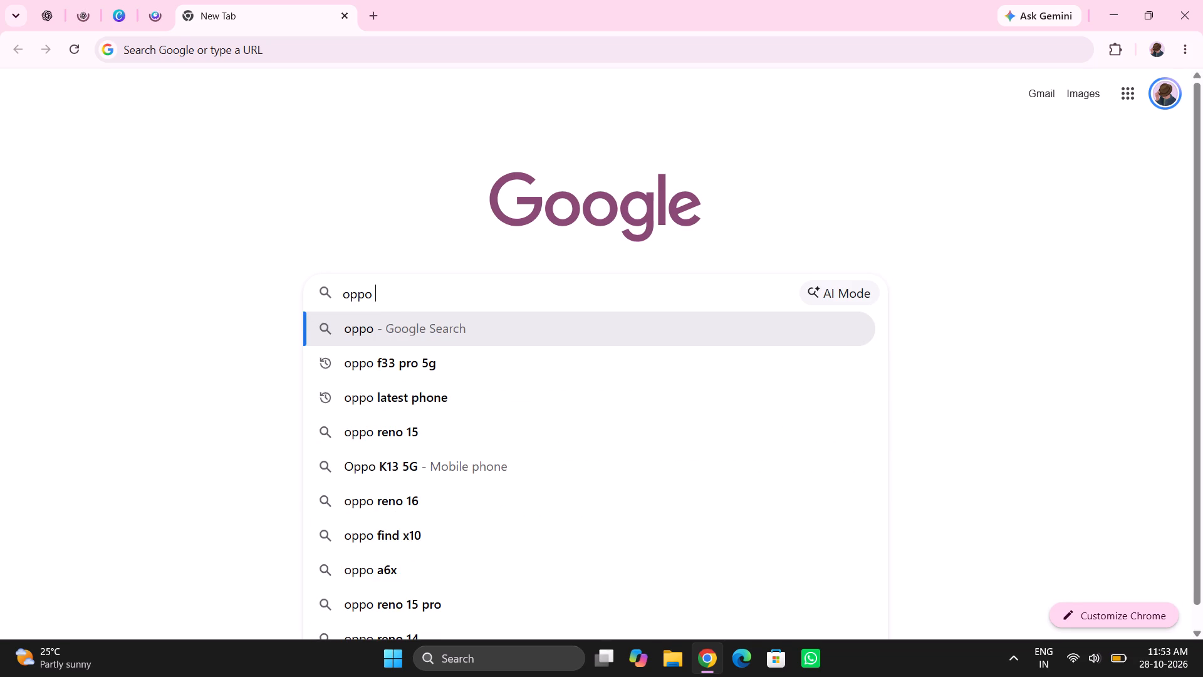
{"action": "type", "text": "mobil"}
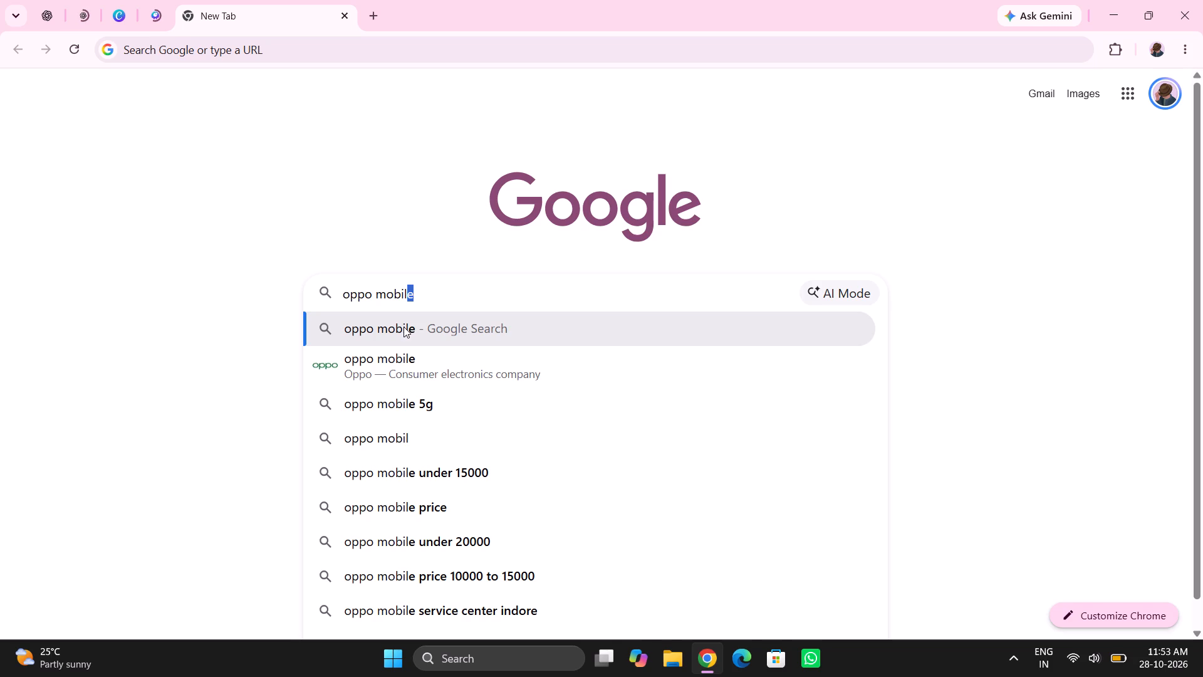